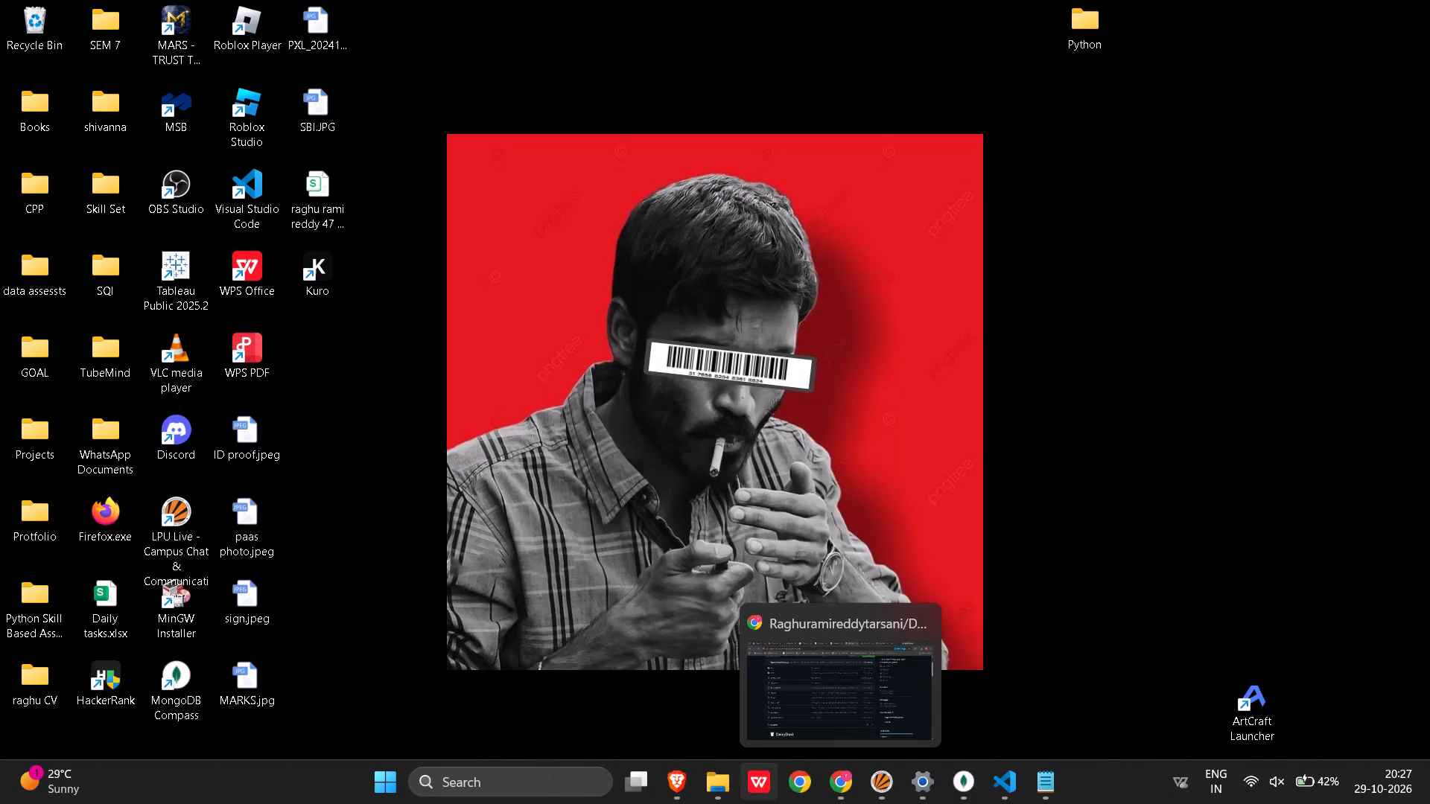
Open dairydost.zip from the Downloads folder in File Explorer and view the contents of its dairydost folder.
click(721, 784)
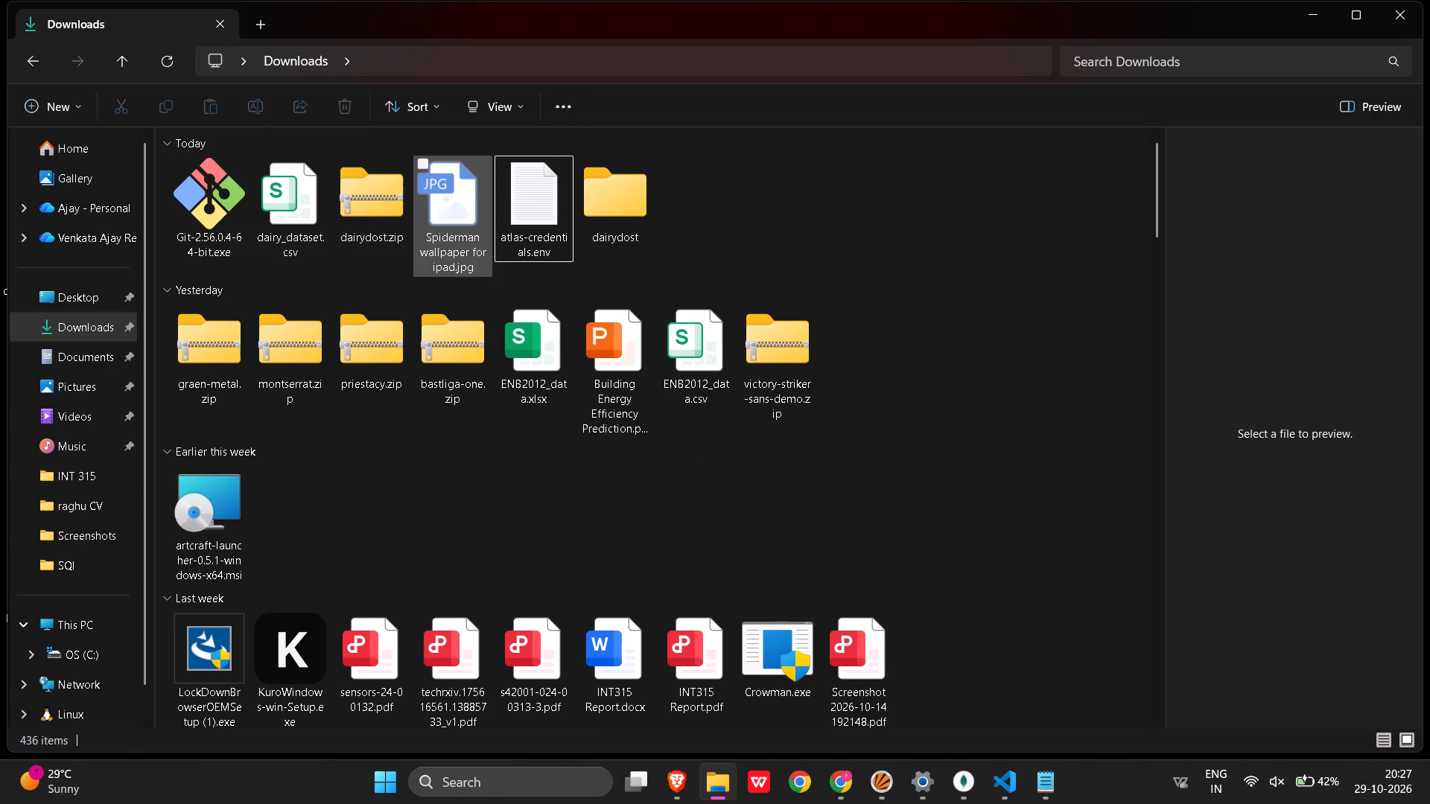
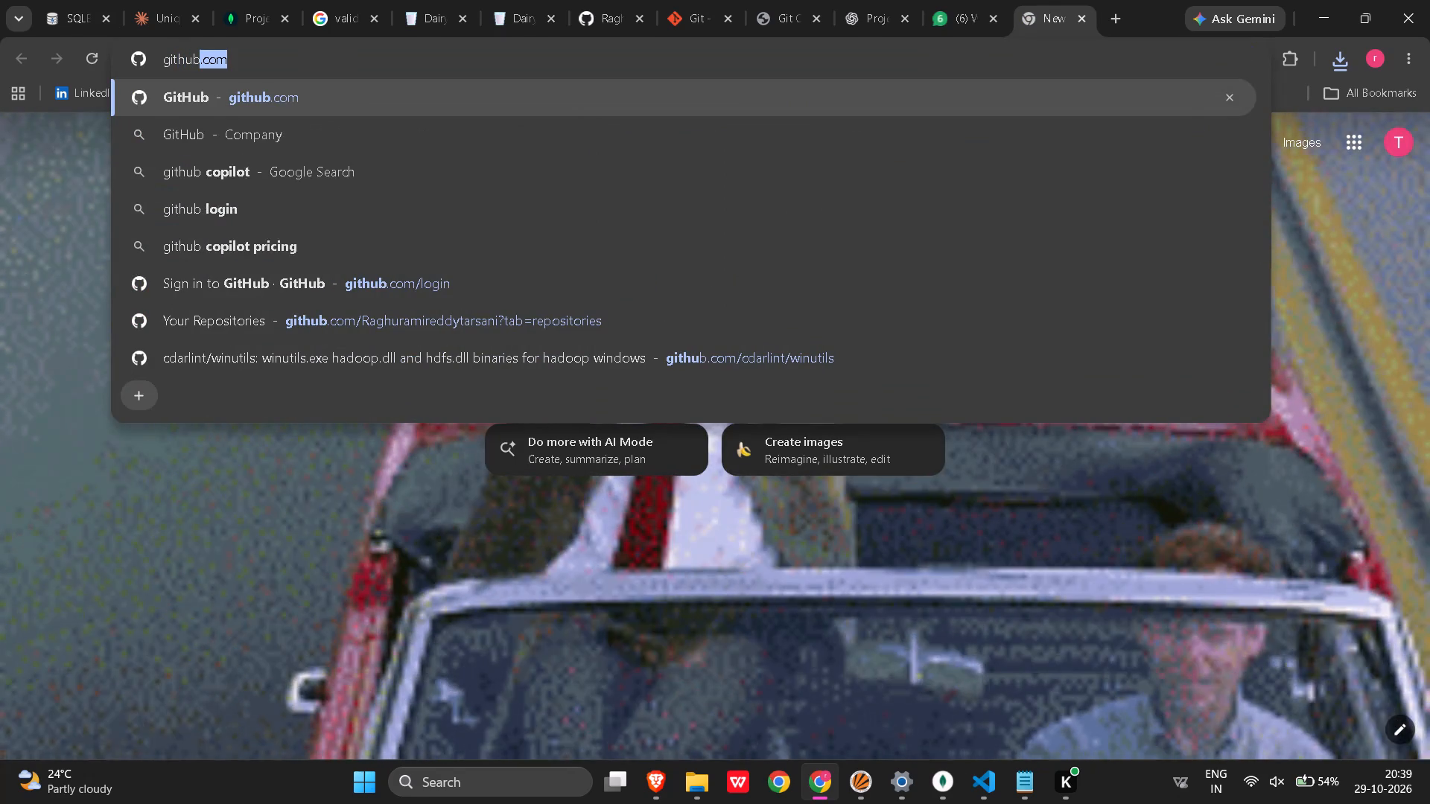
click(184, 83)
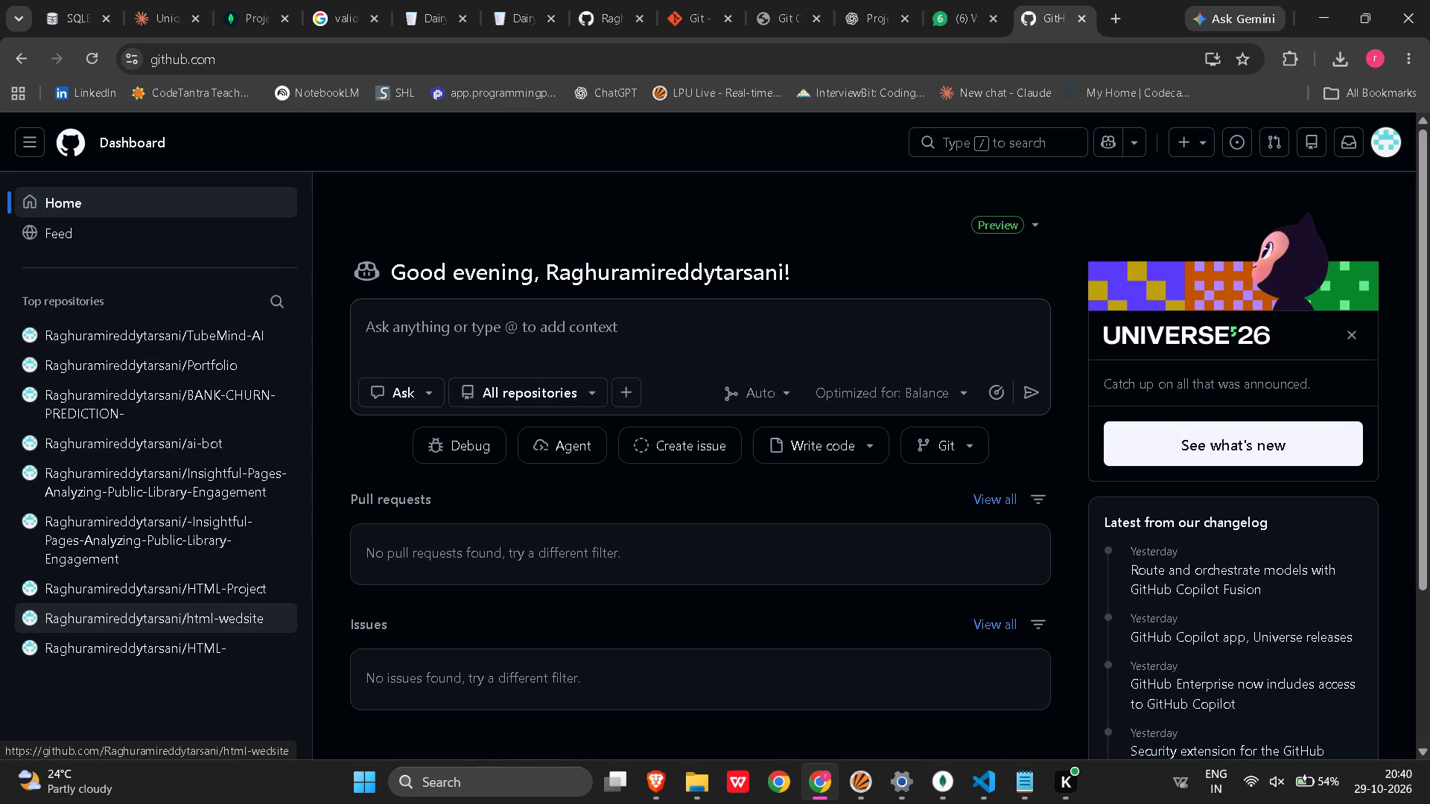
Open the DairyDost repository from the account's own list of GitHub repositories.
scroll(223, 543, down, 1)
scroll(223, 543, up, 2)
click(1373, 138)
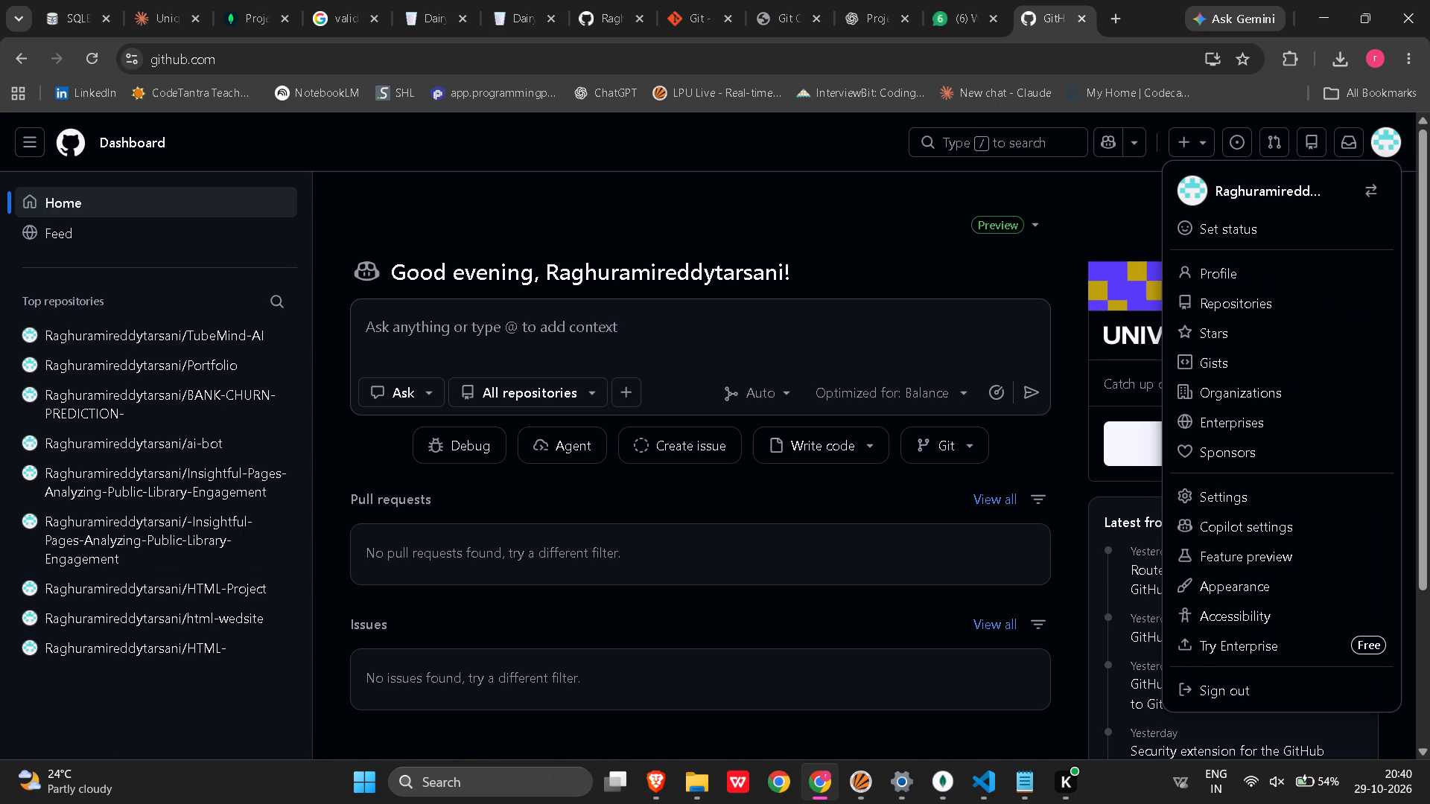
click(1224, 307)
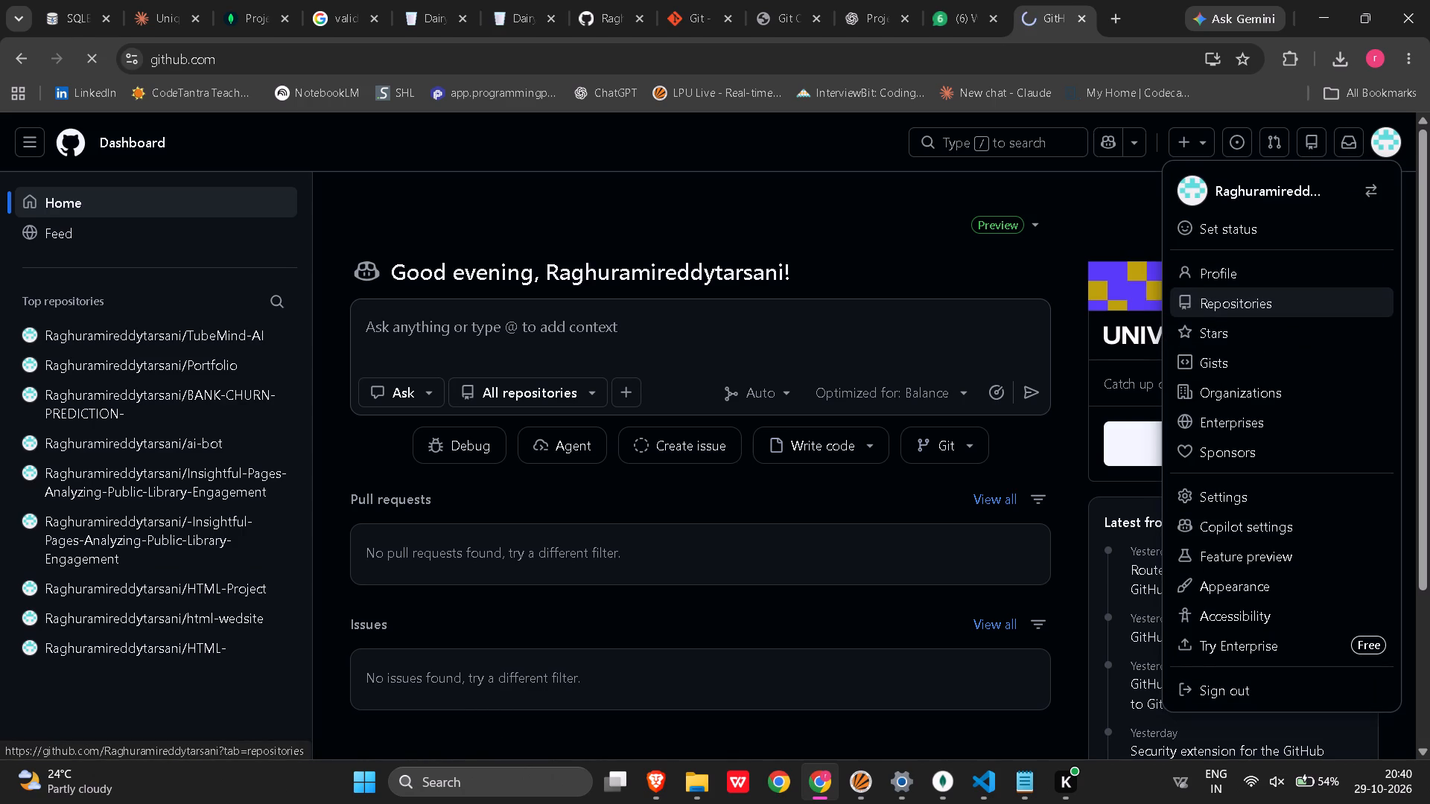
click(1224, 307)
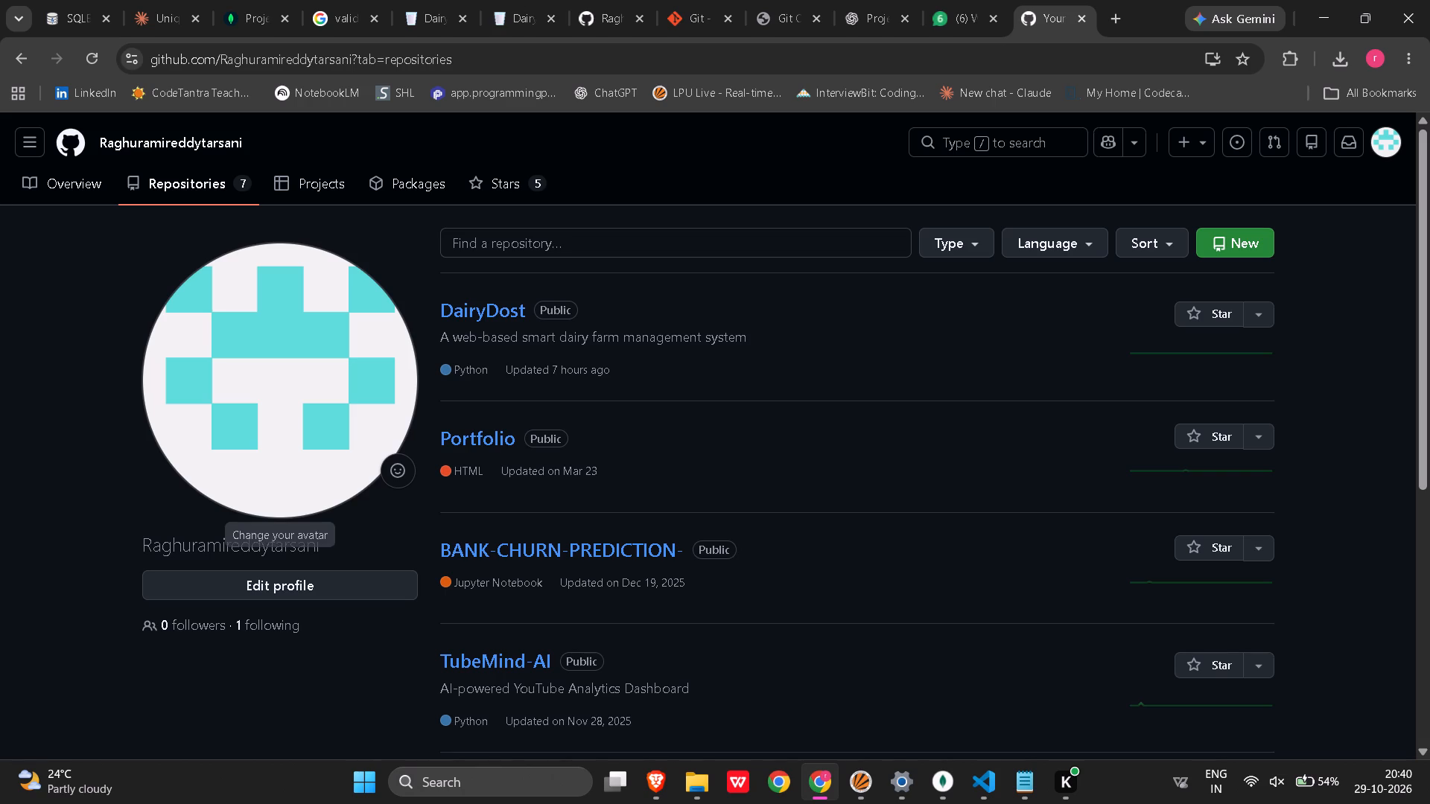
click(482, 307)
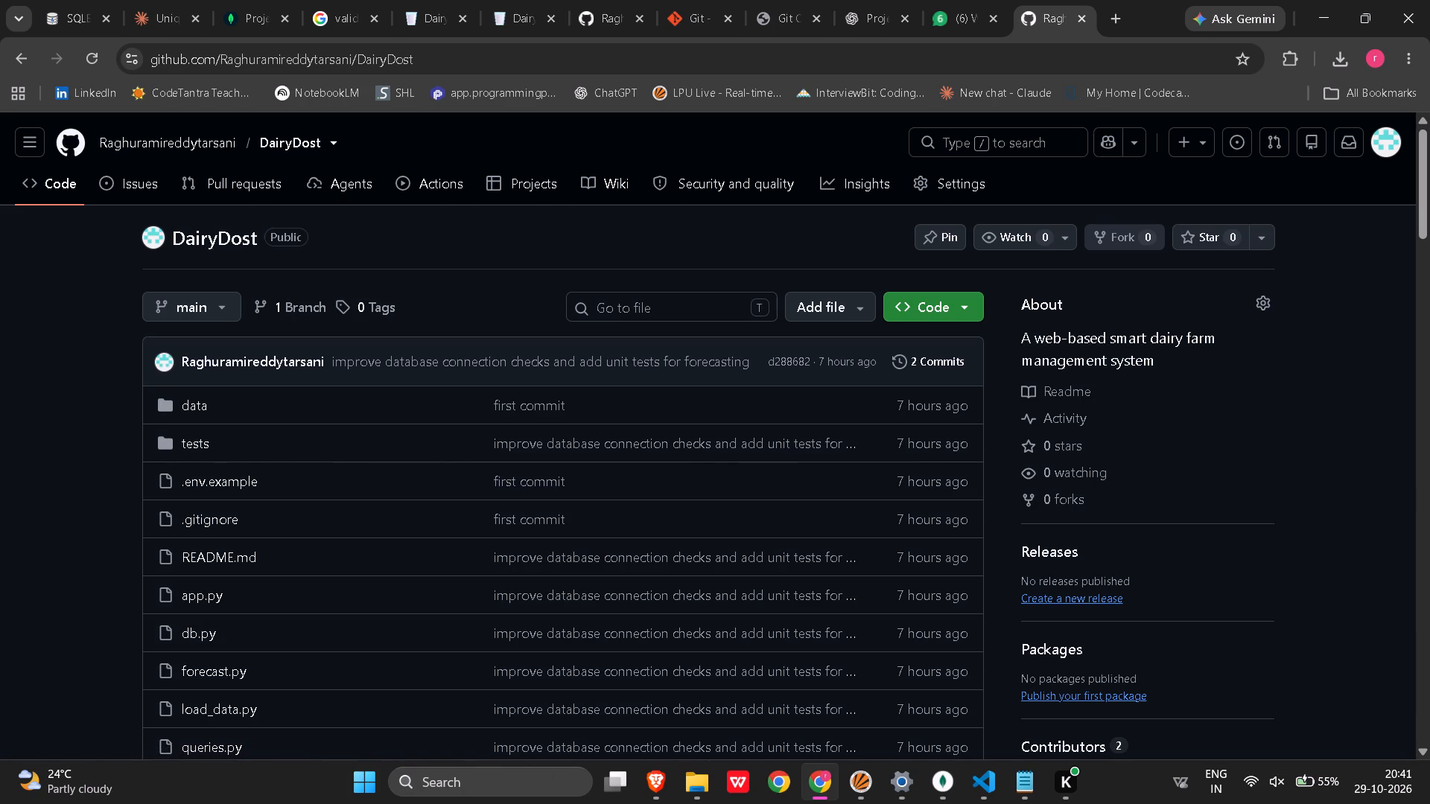
Examine the DairyDost repository's file list and README, including its problem statement and features, and return to the repository's main page.
scroll(728, 390, down, 6)
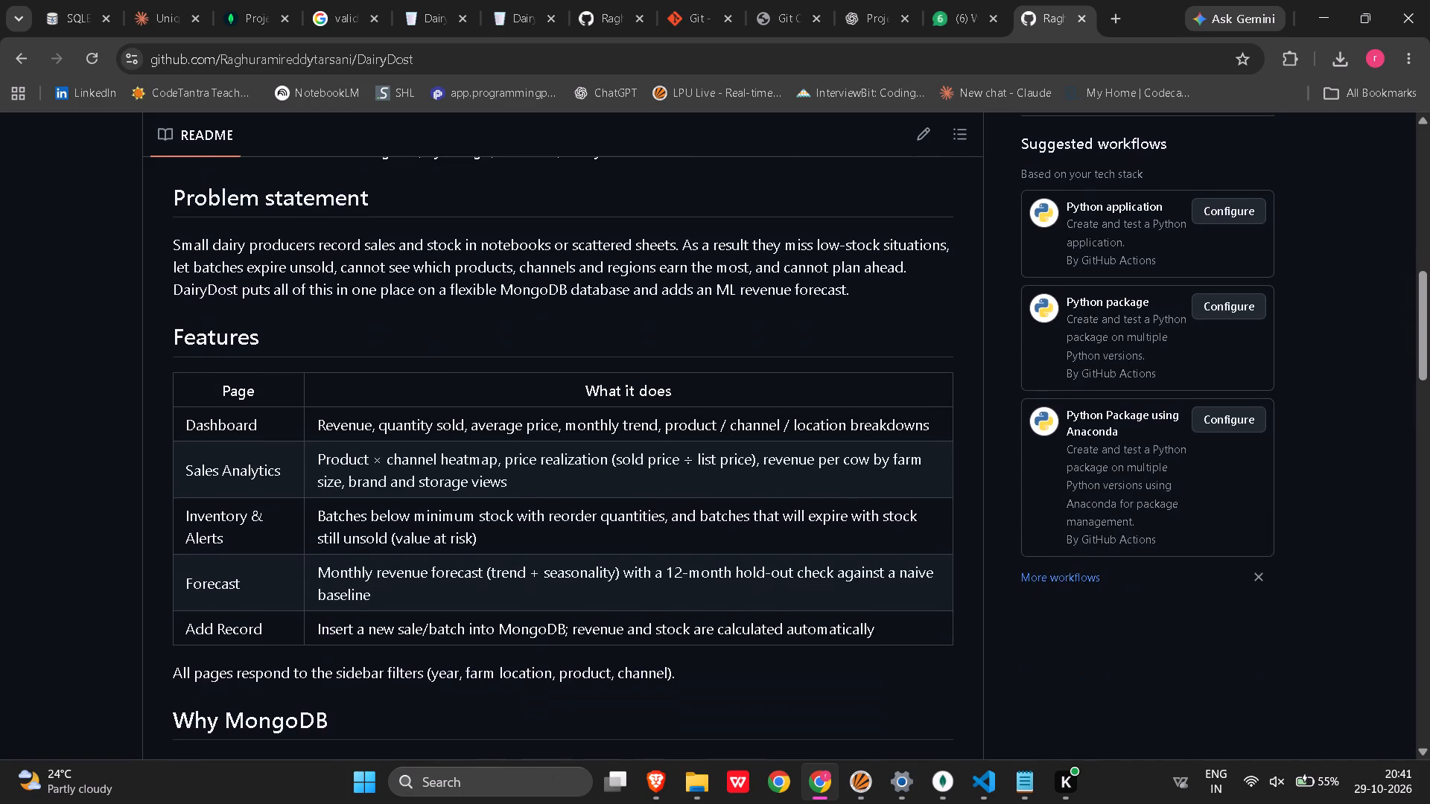
scroll(725, 410, down, 1)
scroll(725, 410, up, 4)
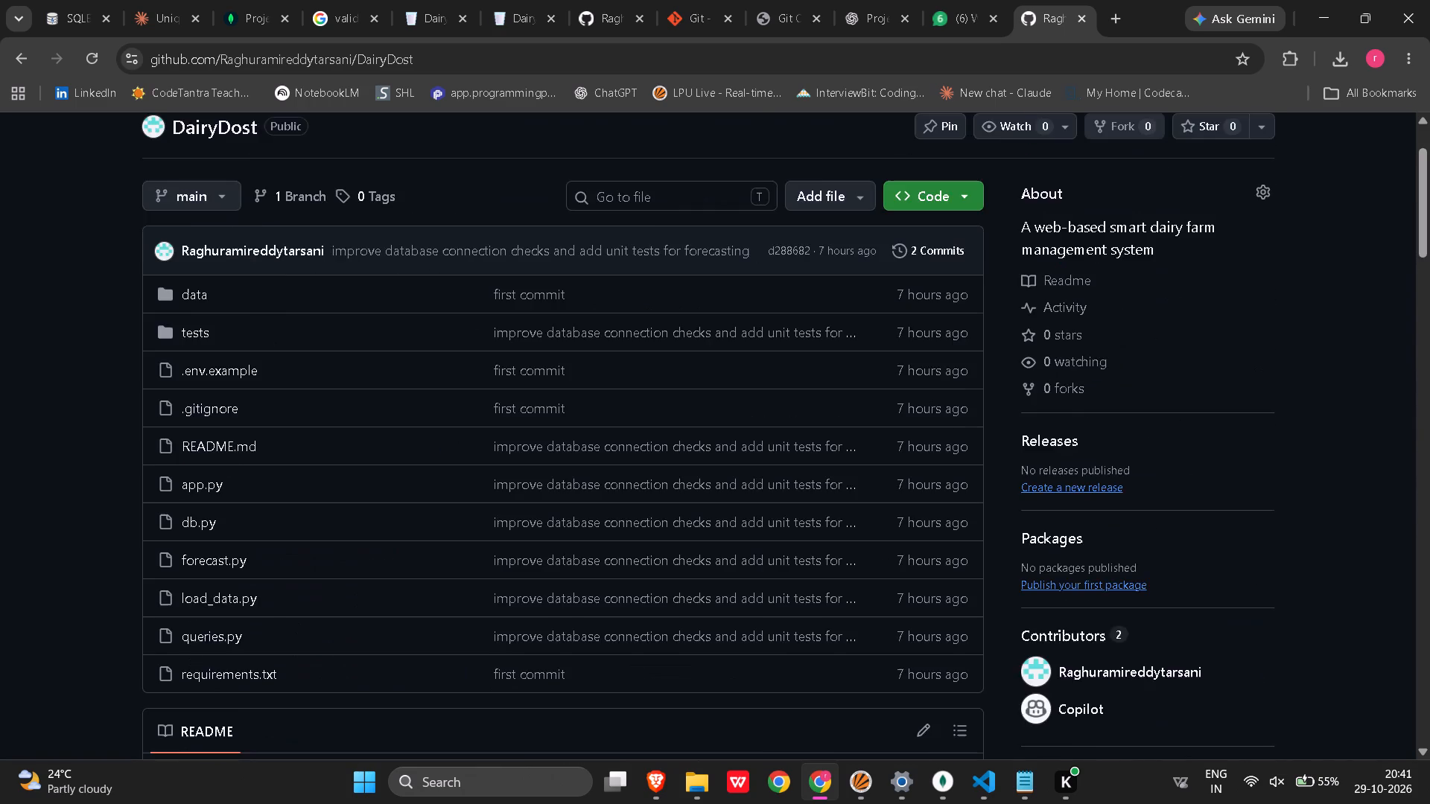
scroll(725, 410, up, 4)
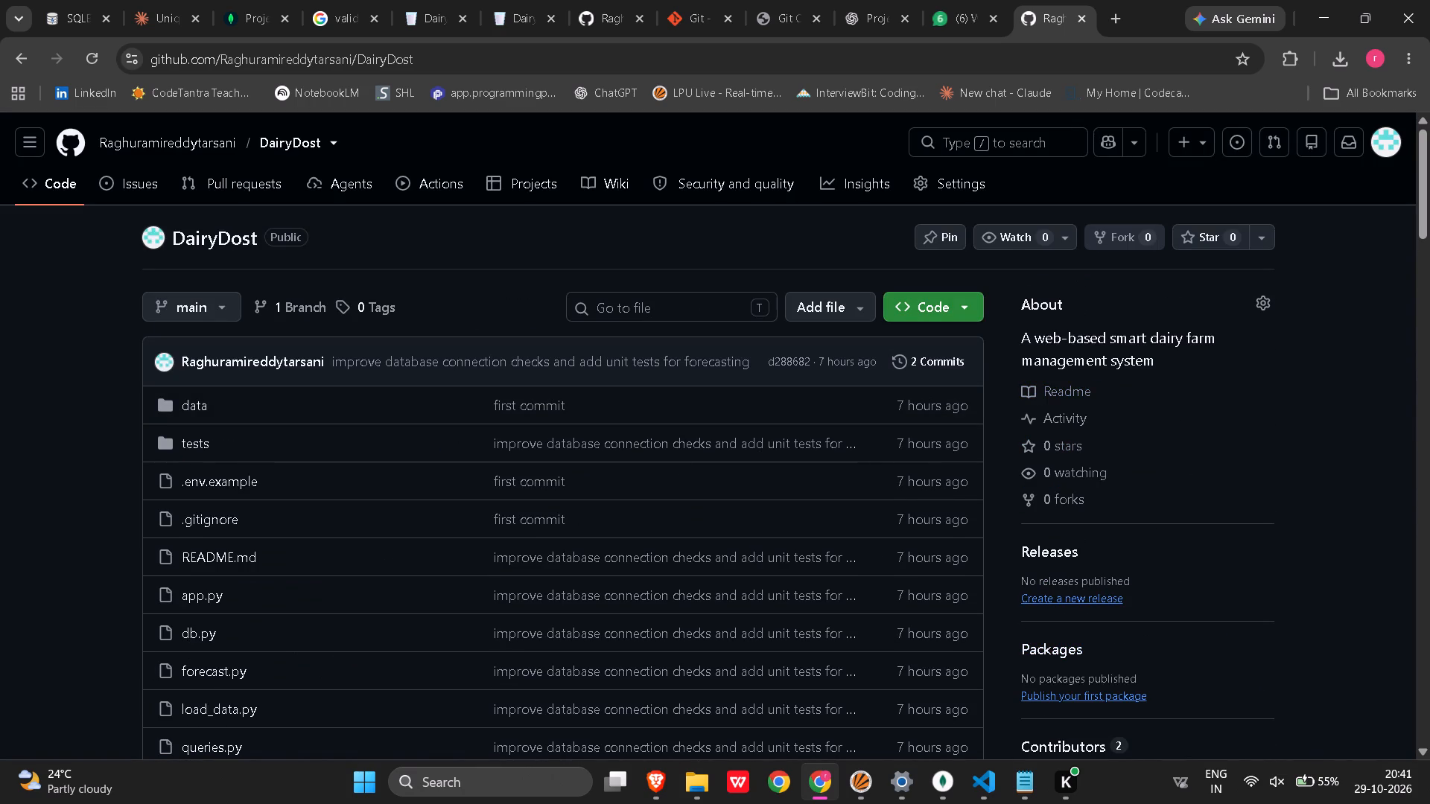
click(205, 235)
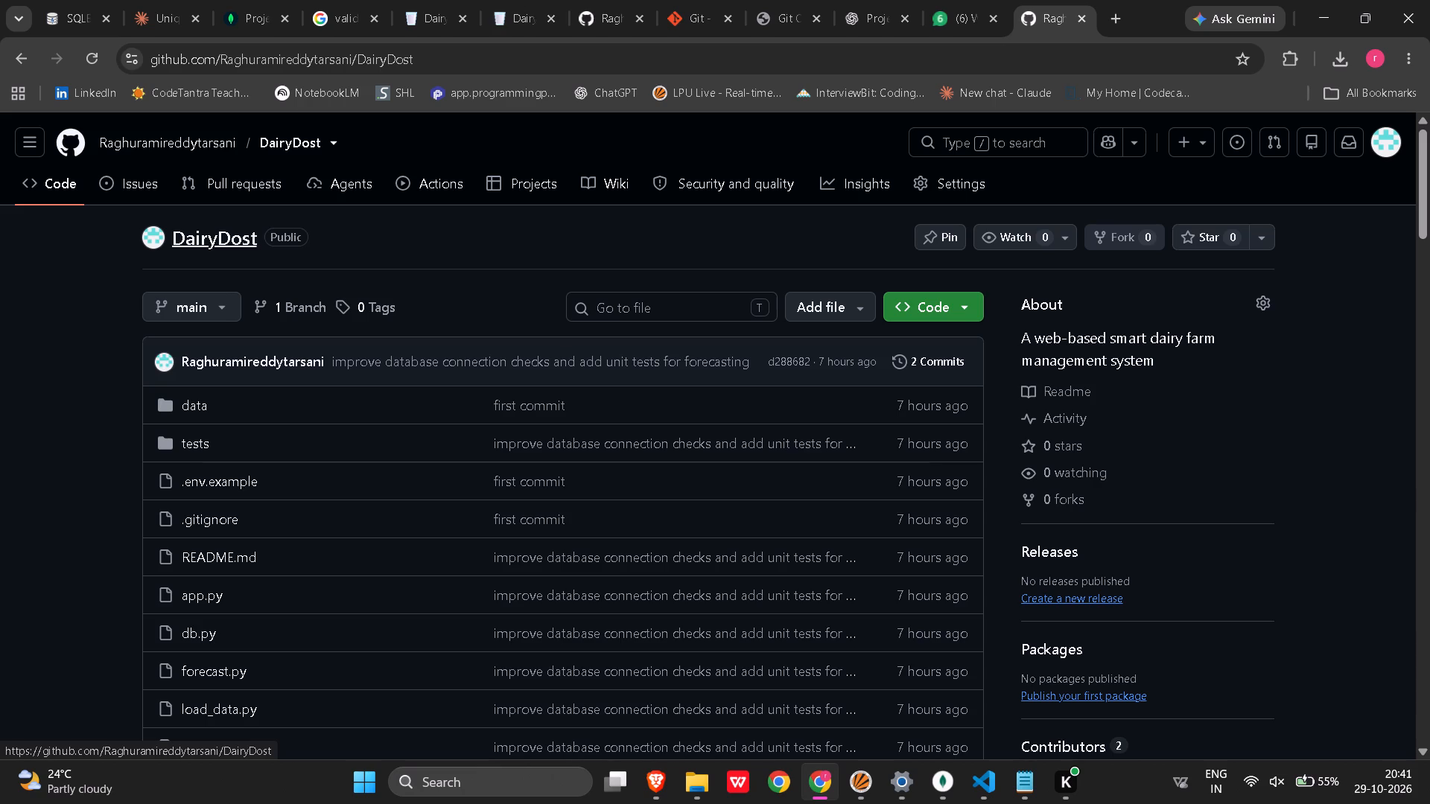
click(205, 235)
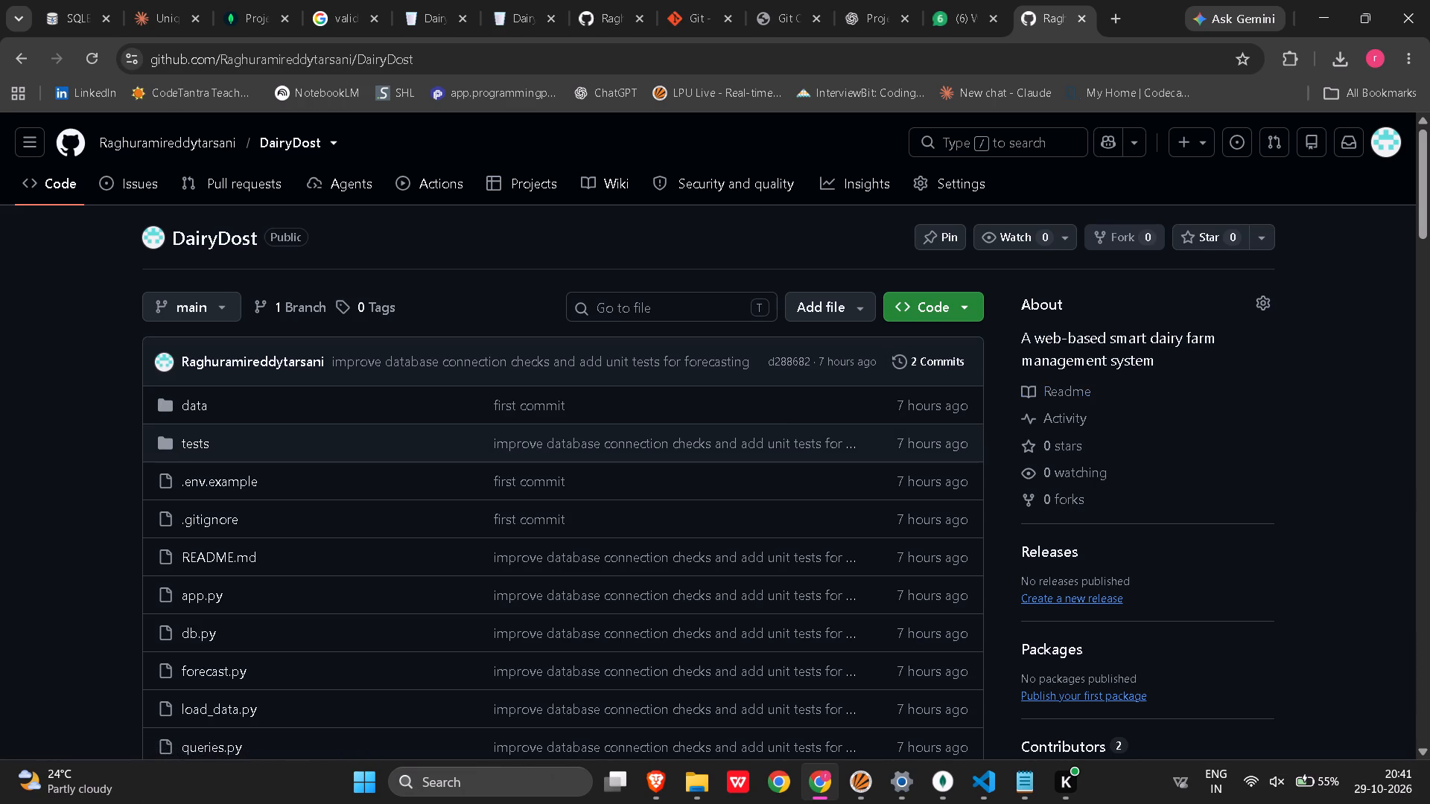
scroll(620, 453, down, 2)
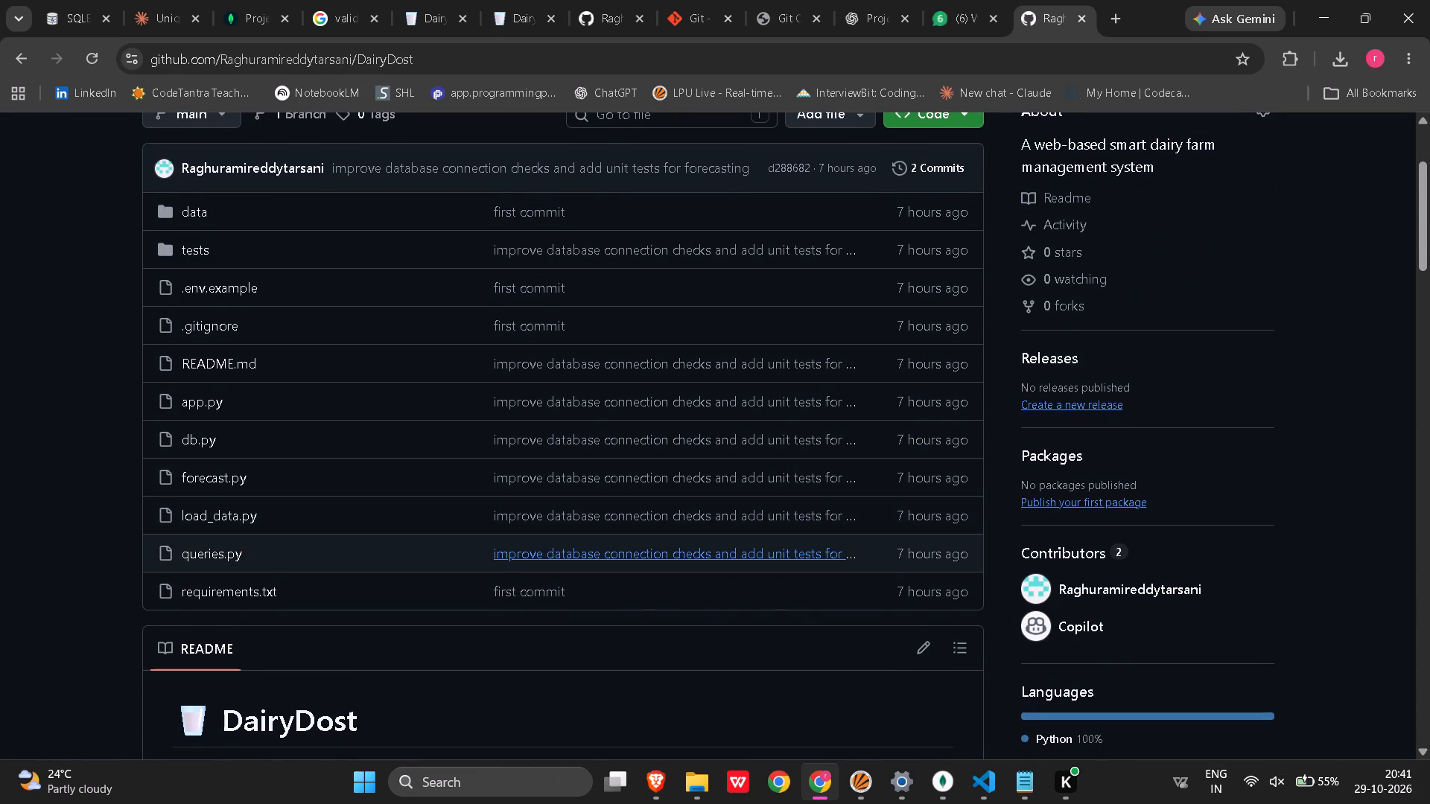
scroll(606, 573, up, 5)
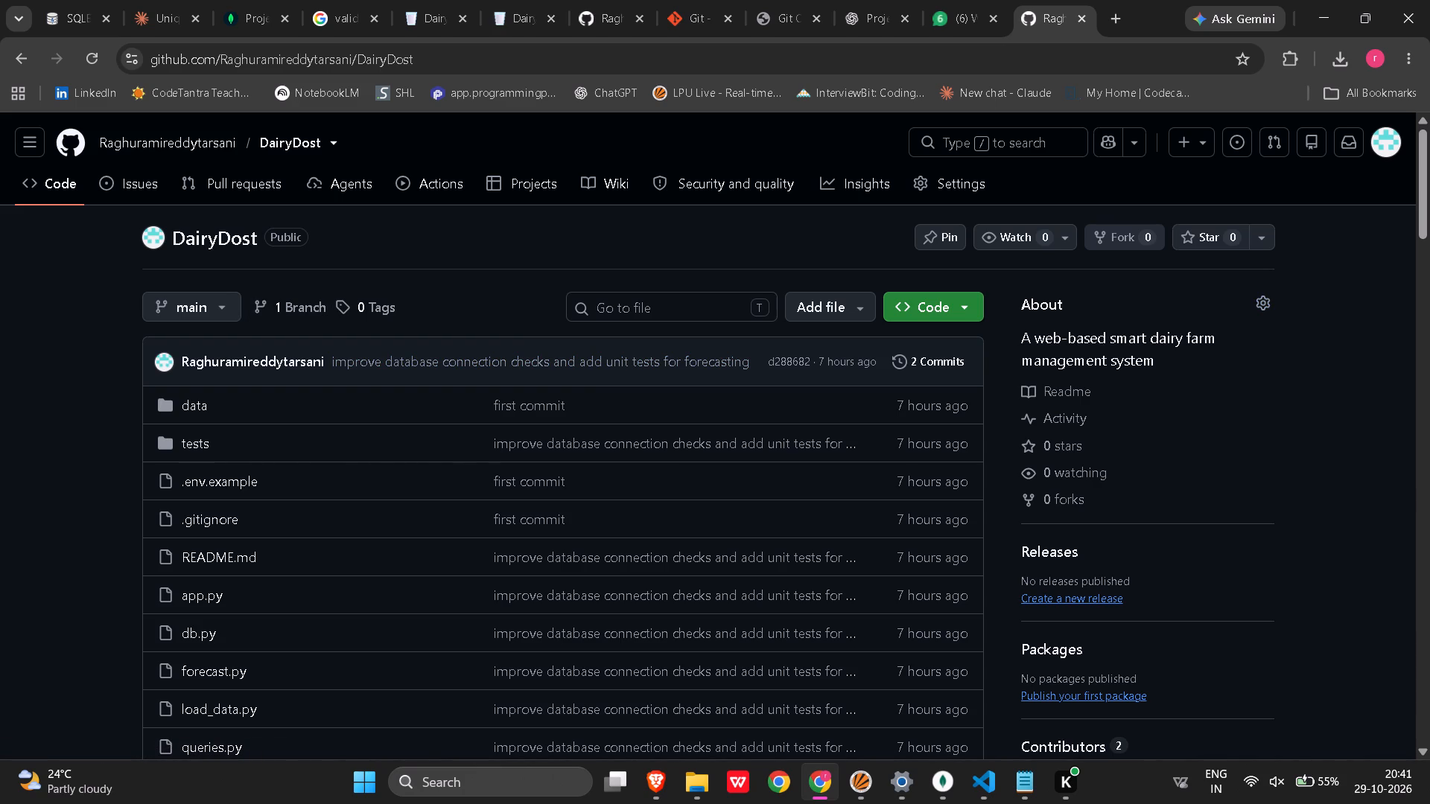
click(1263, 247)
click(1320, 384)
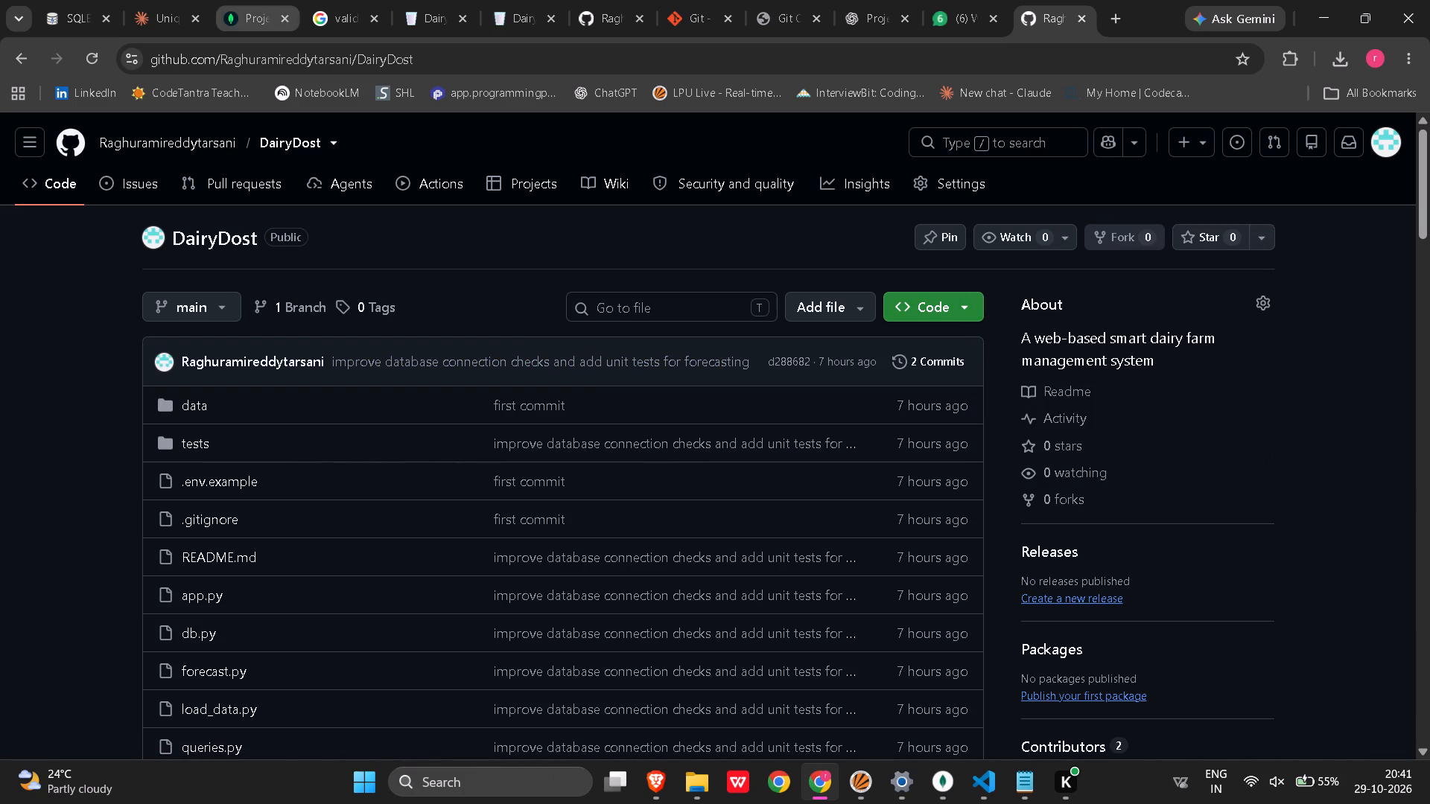
click(443, 62)
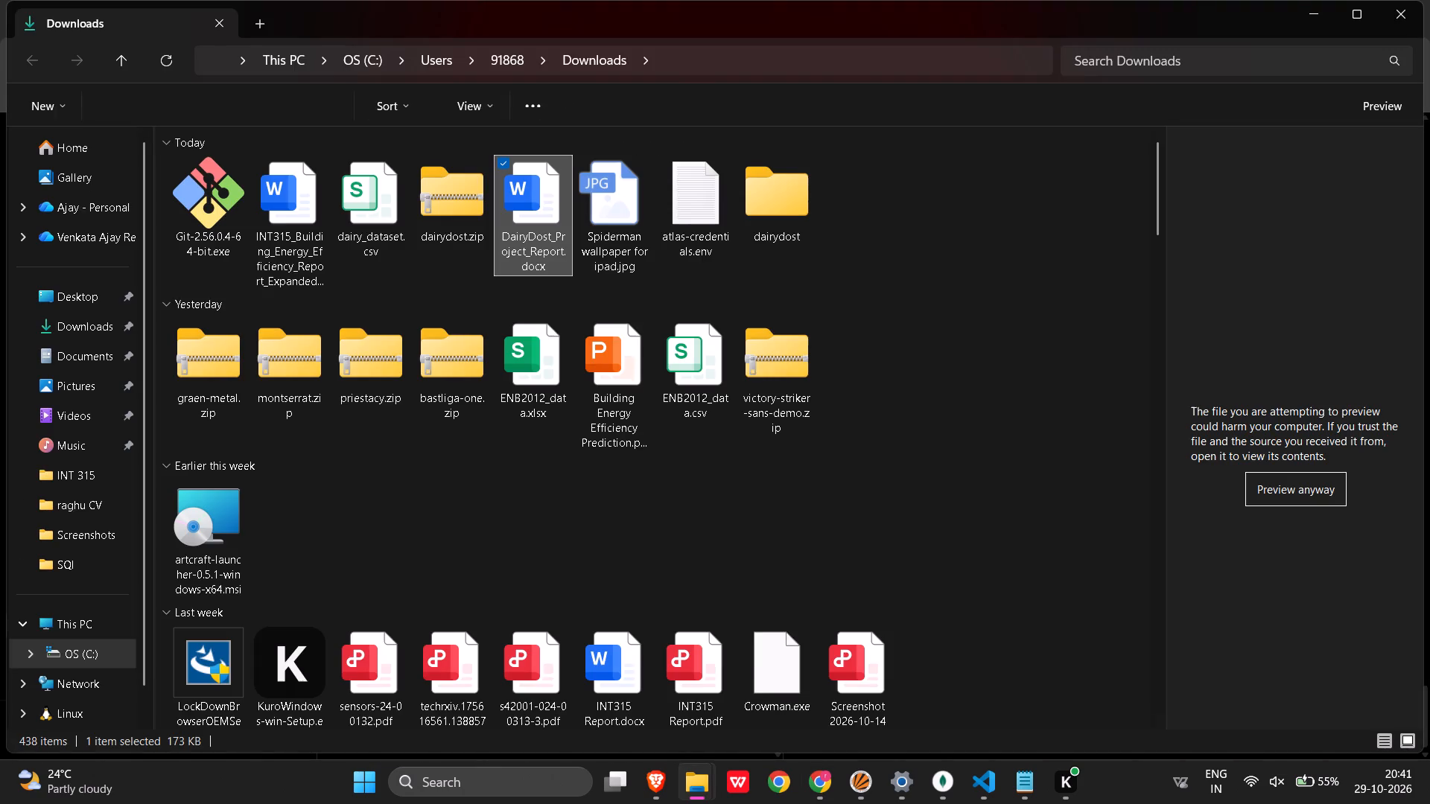
double_click(528, 249)
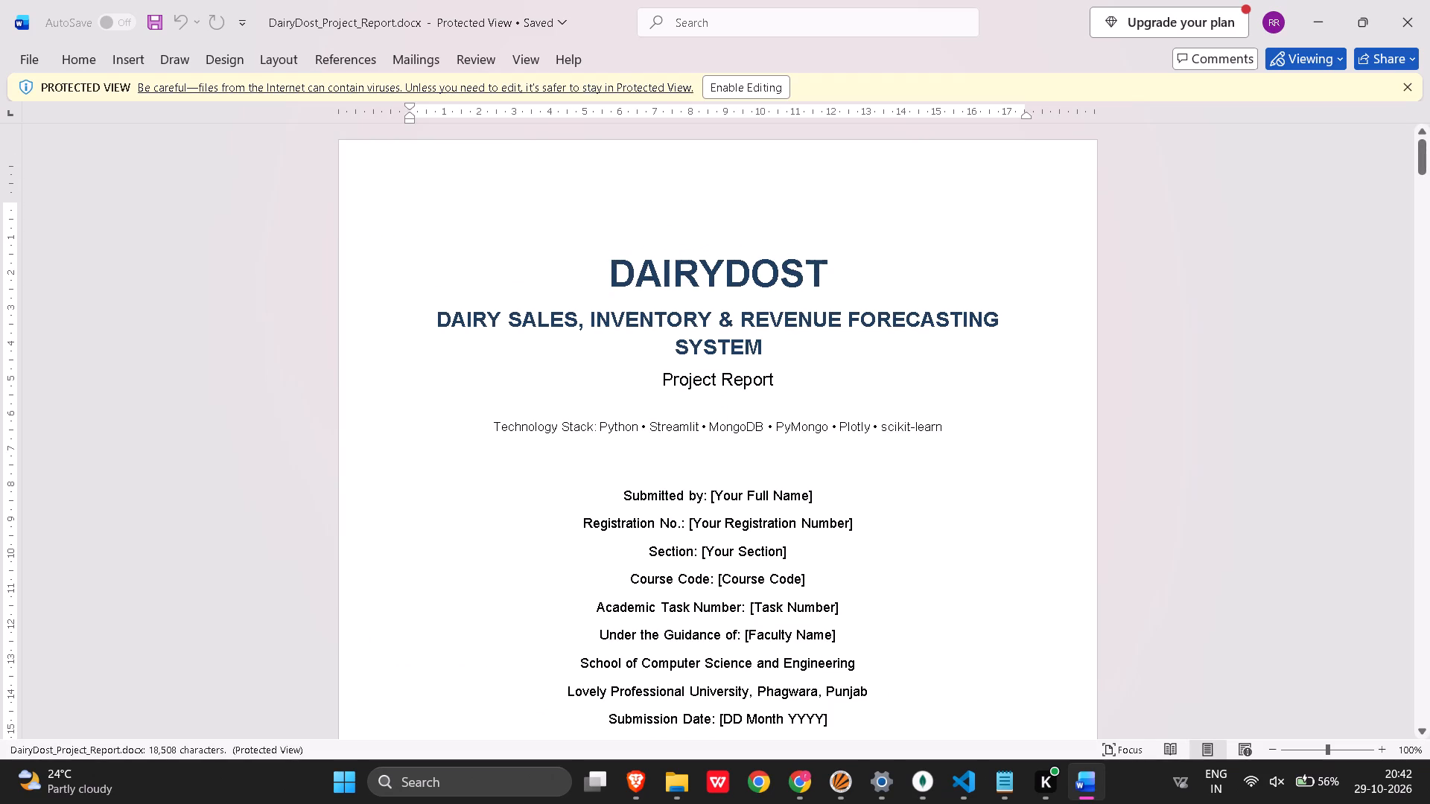
click(758, 83)
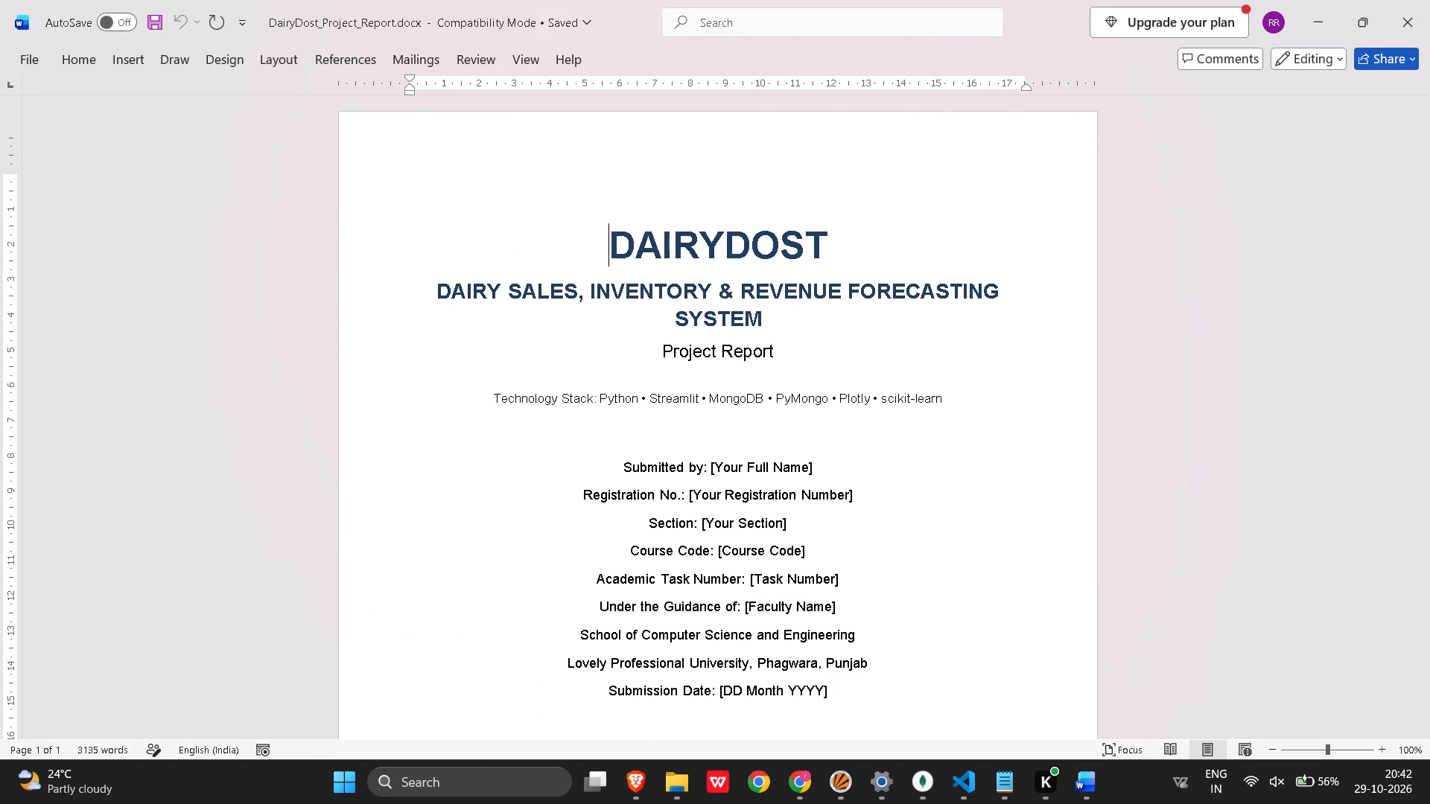
click(1098, 799)
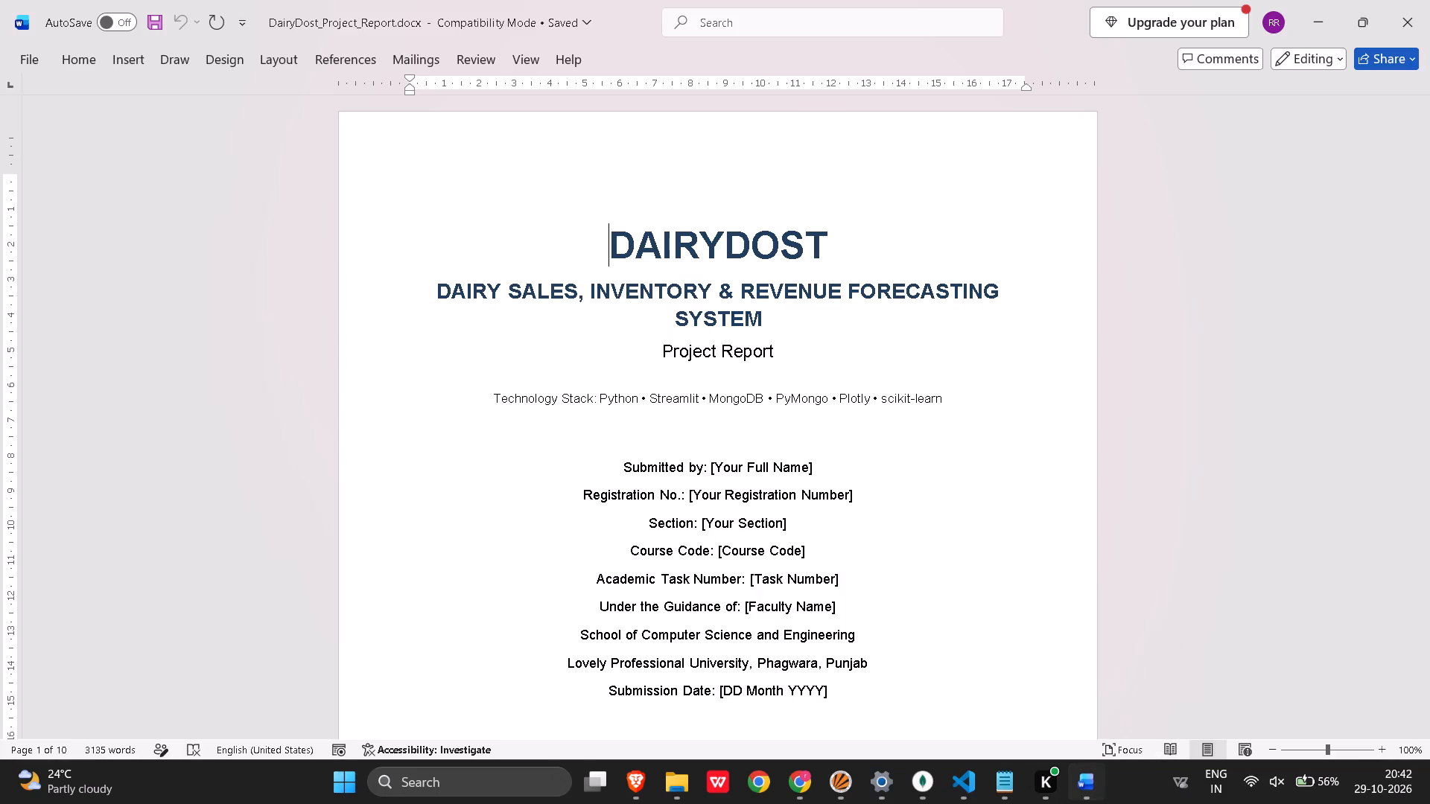
Add a last entry to the report's 16. References list reading "GitHub link: " followed by the copied DairyDost repository URL.
scroll(503, 465, down, 5)
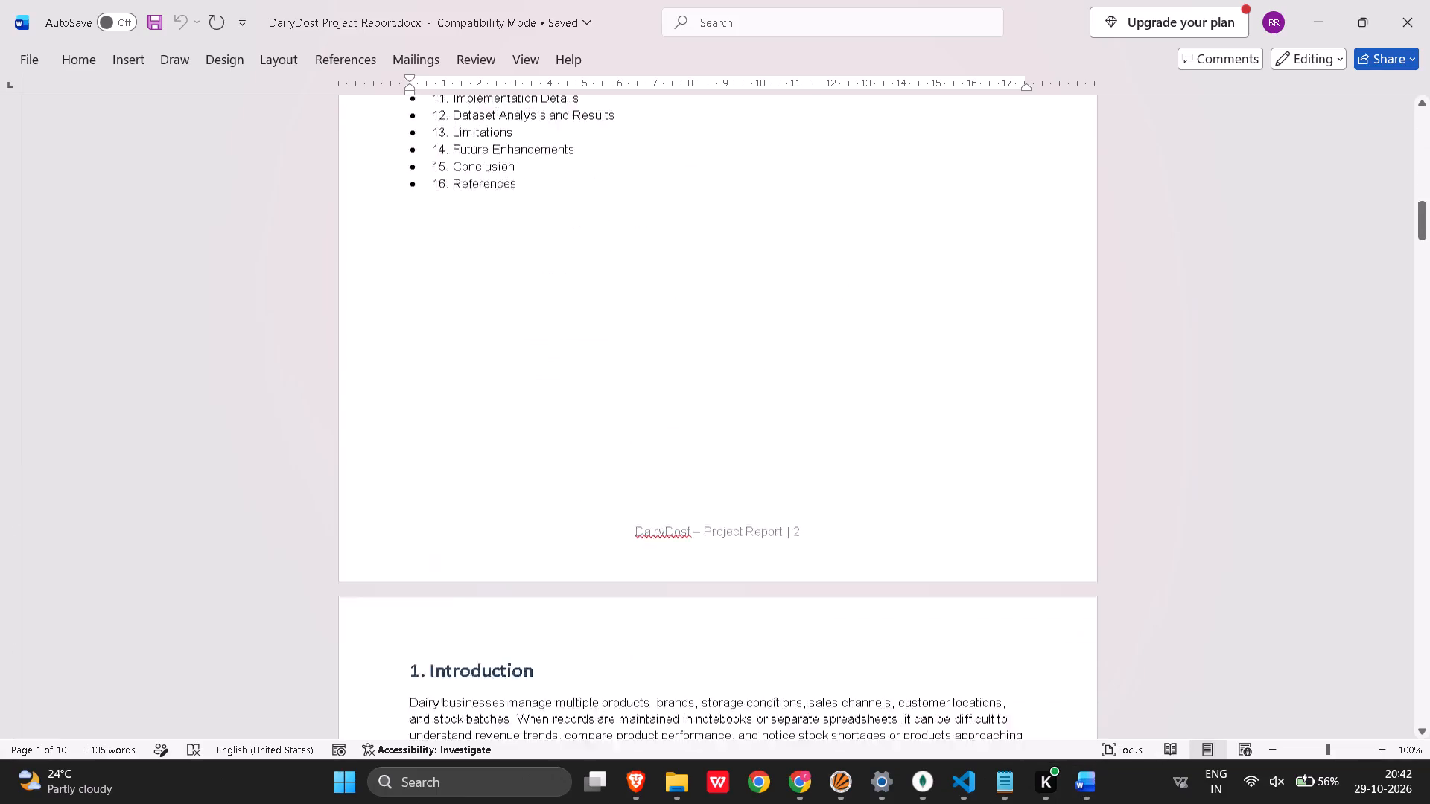
scroll(503, 465, up, 4)
scroll(503, 465, down, 17)
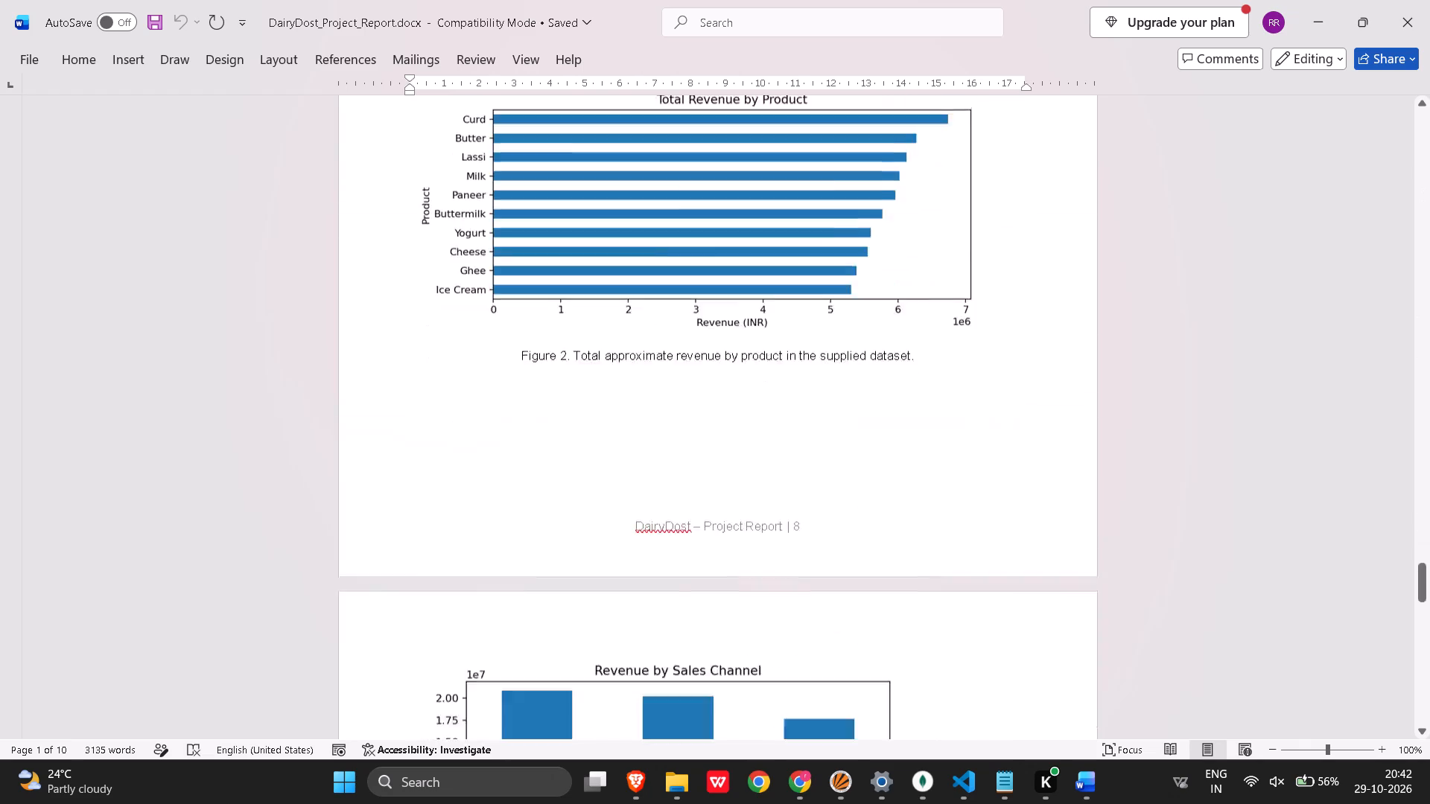
scroll(503, 465, down, 9)
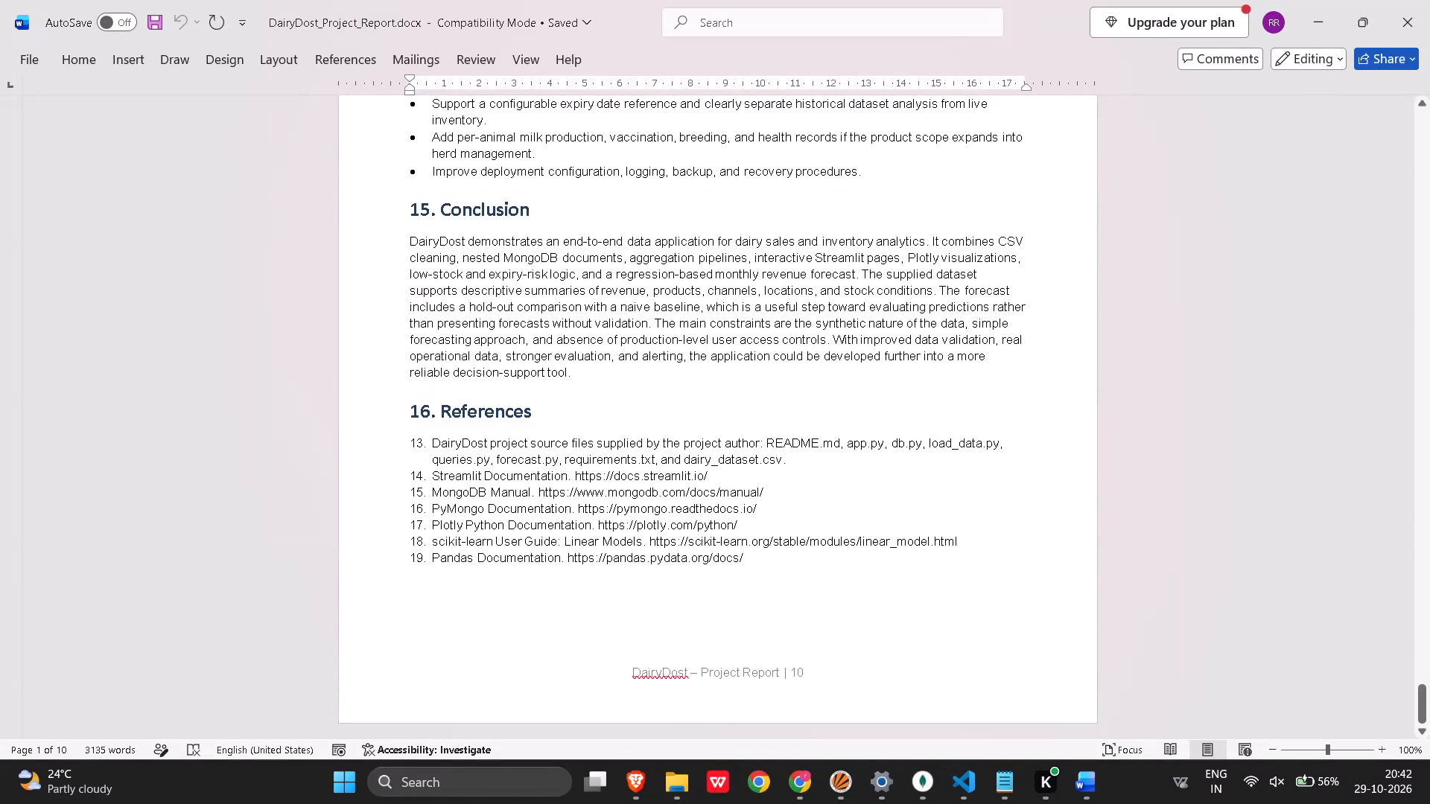
click(765, 559)
key(Return)
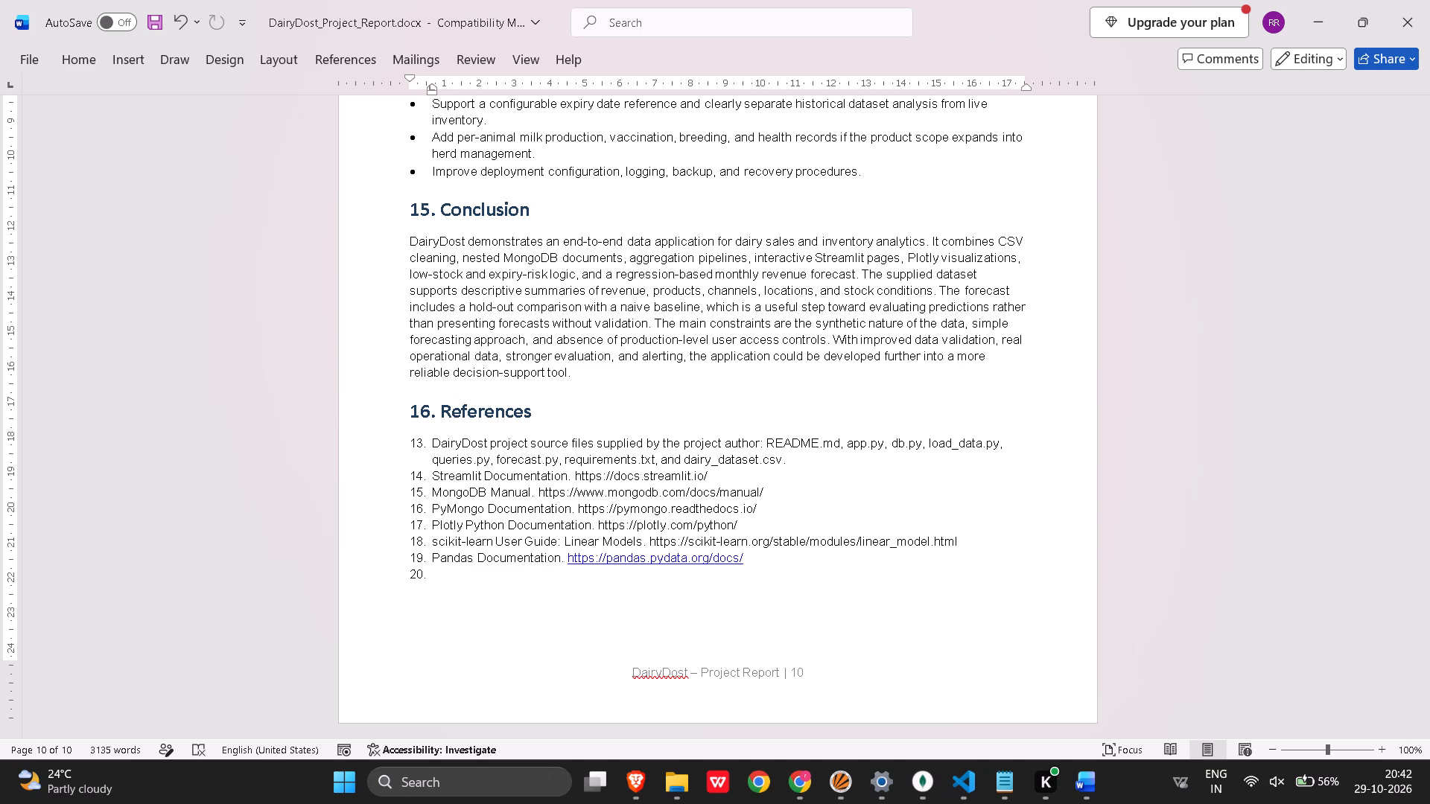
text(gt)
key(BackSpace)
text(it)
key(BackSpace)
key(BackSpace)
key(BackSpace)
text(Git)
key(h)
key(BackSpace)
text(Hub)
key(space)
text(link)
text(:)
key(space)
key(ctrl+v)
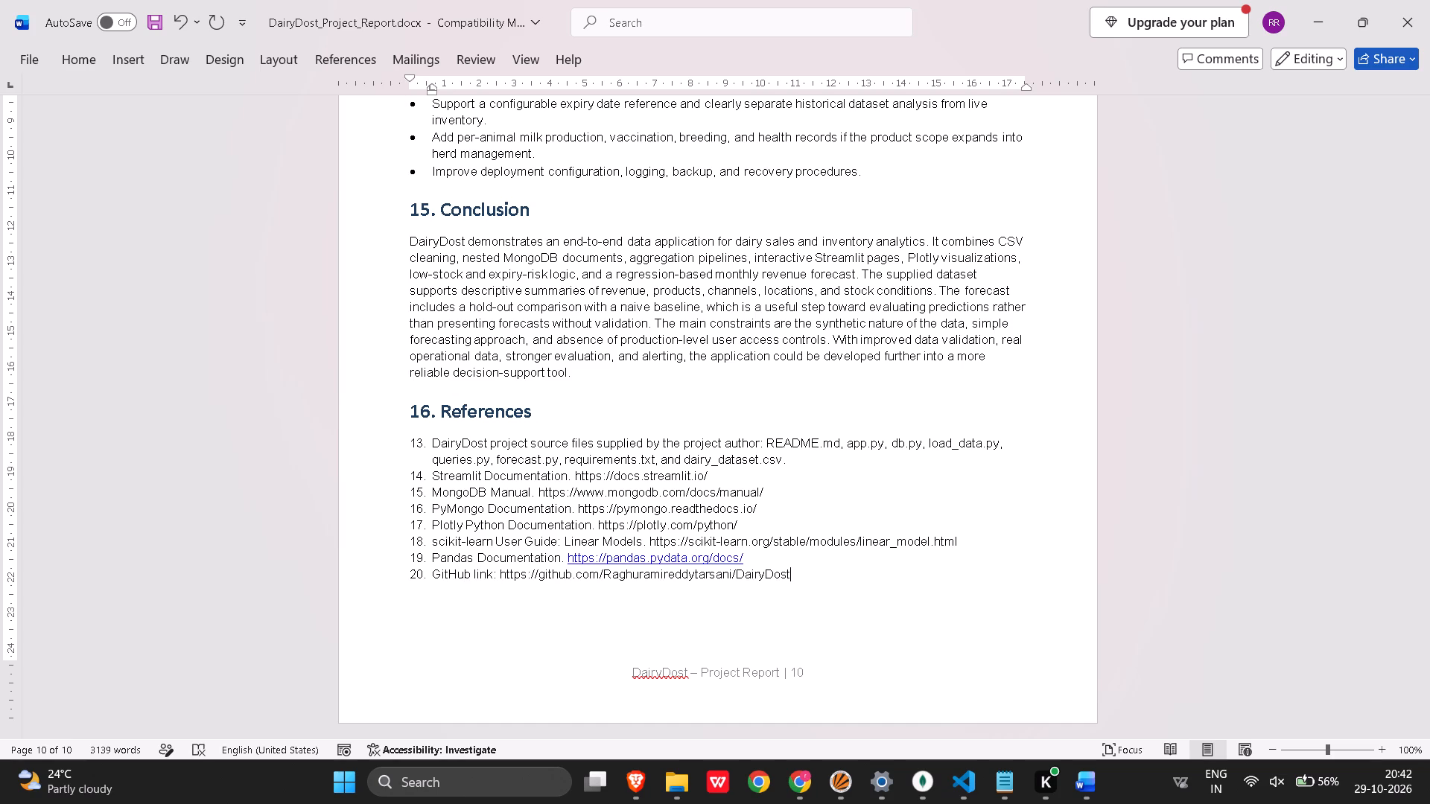
Turn the repository URL in the GitHub link reference into a hyperlink to that same address.
drag(801, 576, 651, 561)
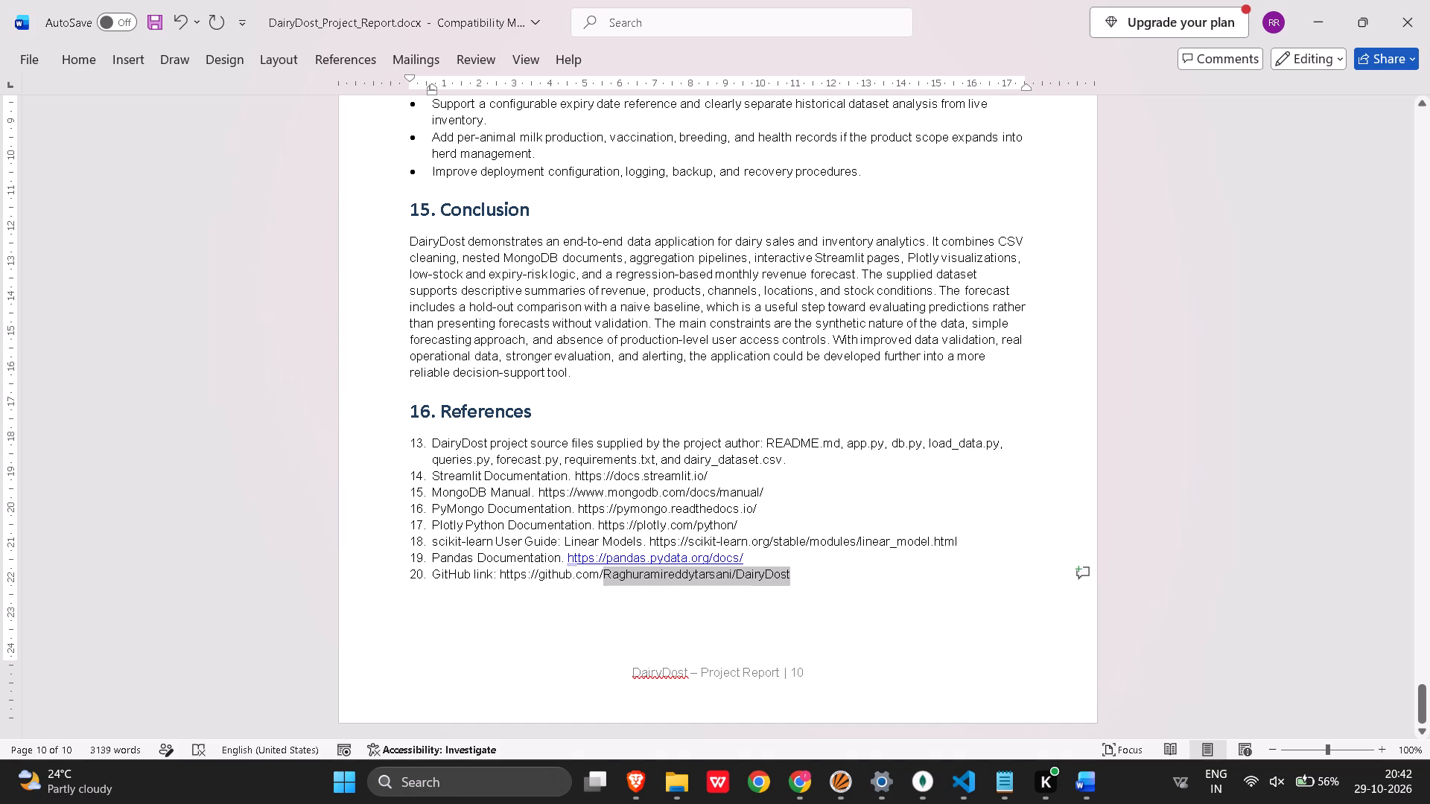
drag(651, 561, 501, 568)
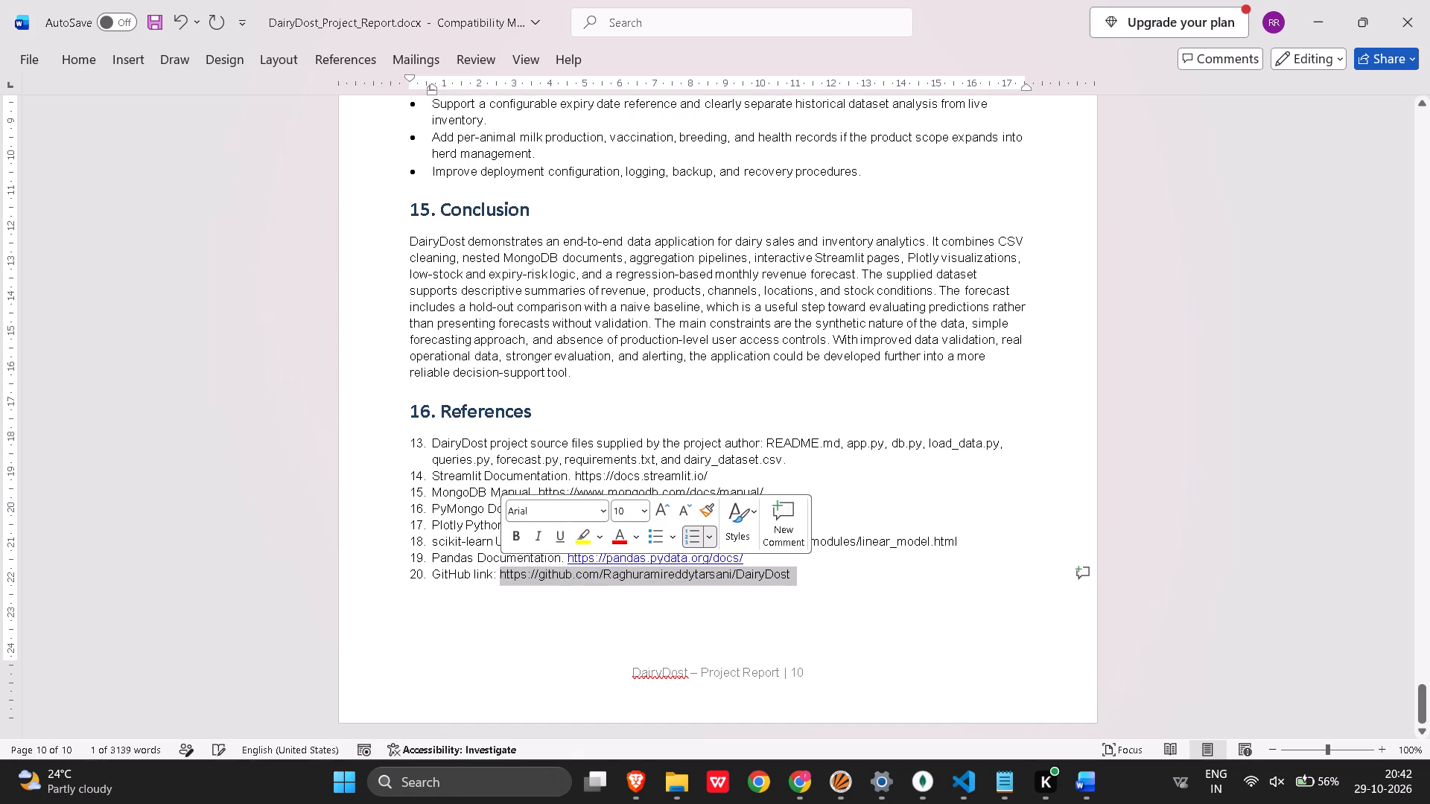
ctrl+click(501, 568)
ctrl+click(544, 575)
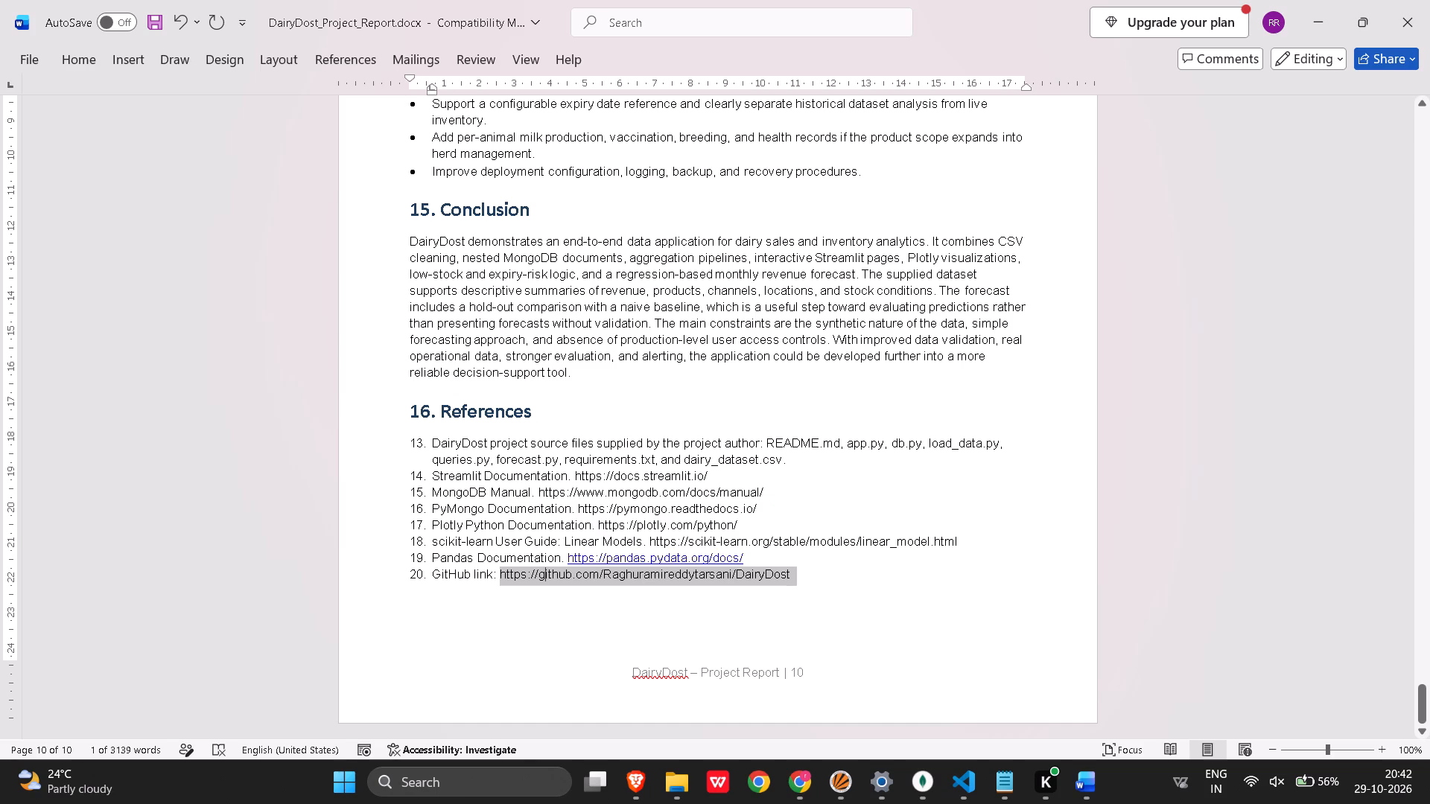
click(590, 580)
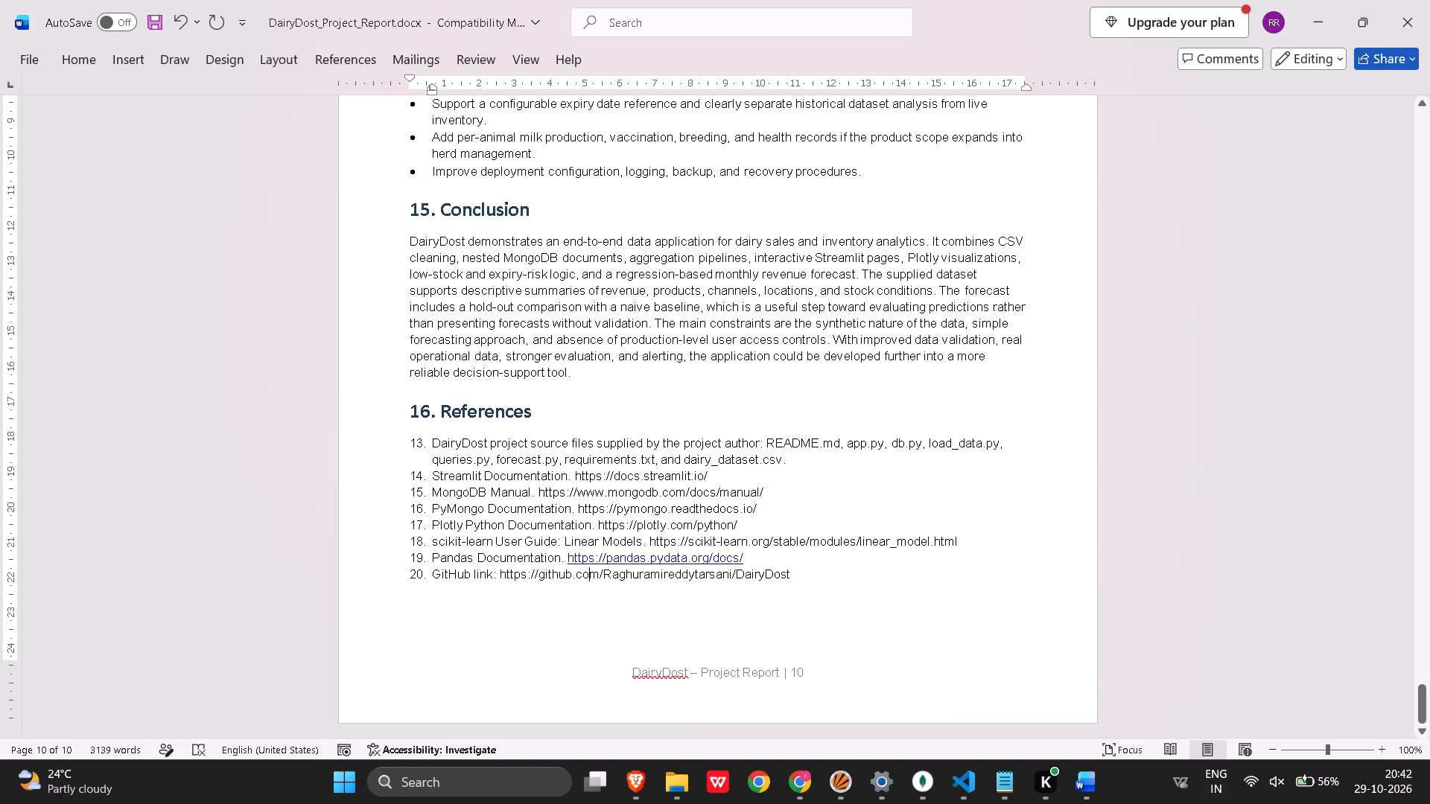
click(790, 571)
drag(790, 571, 532, 557)
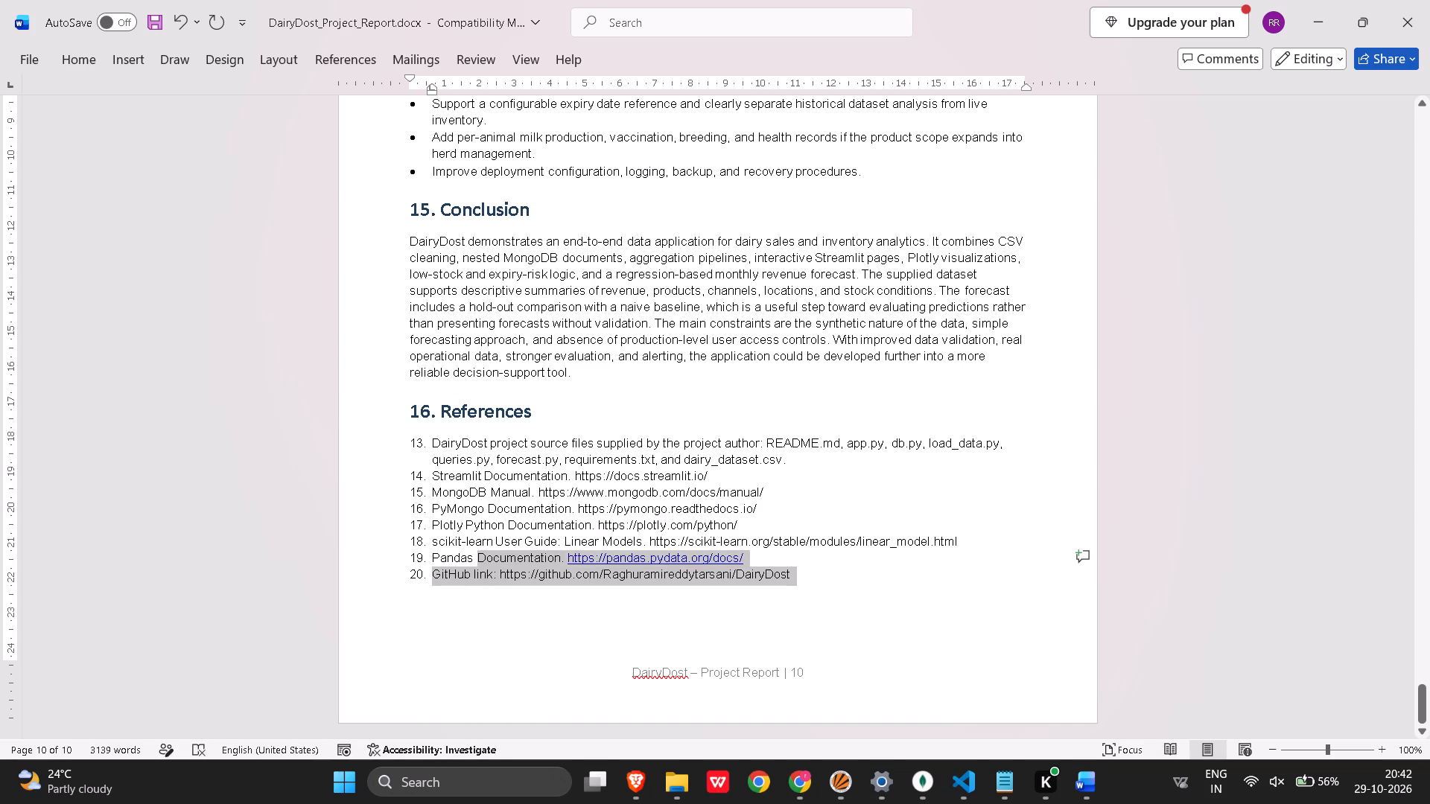
drag(532, 557, 513, 578)
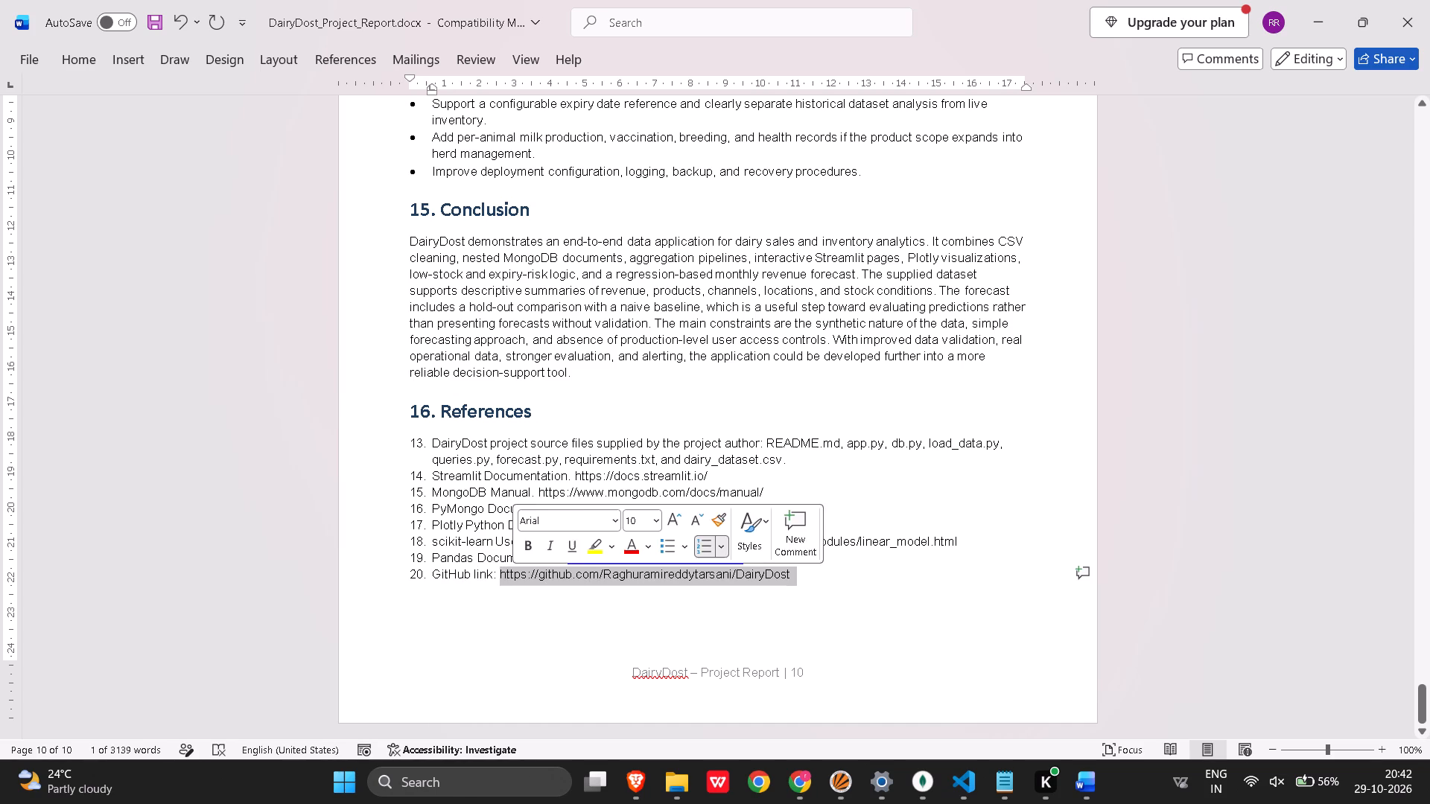
right_click(513, 578)
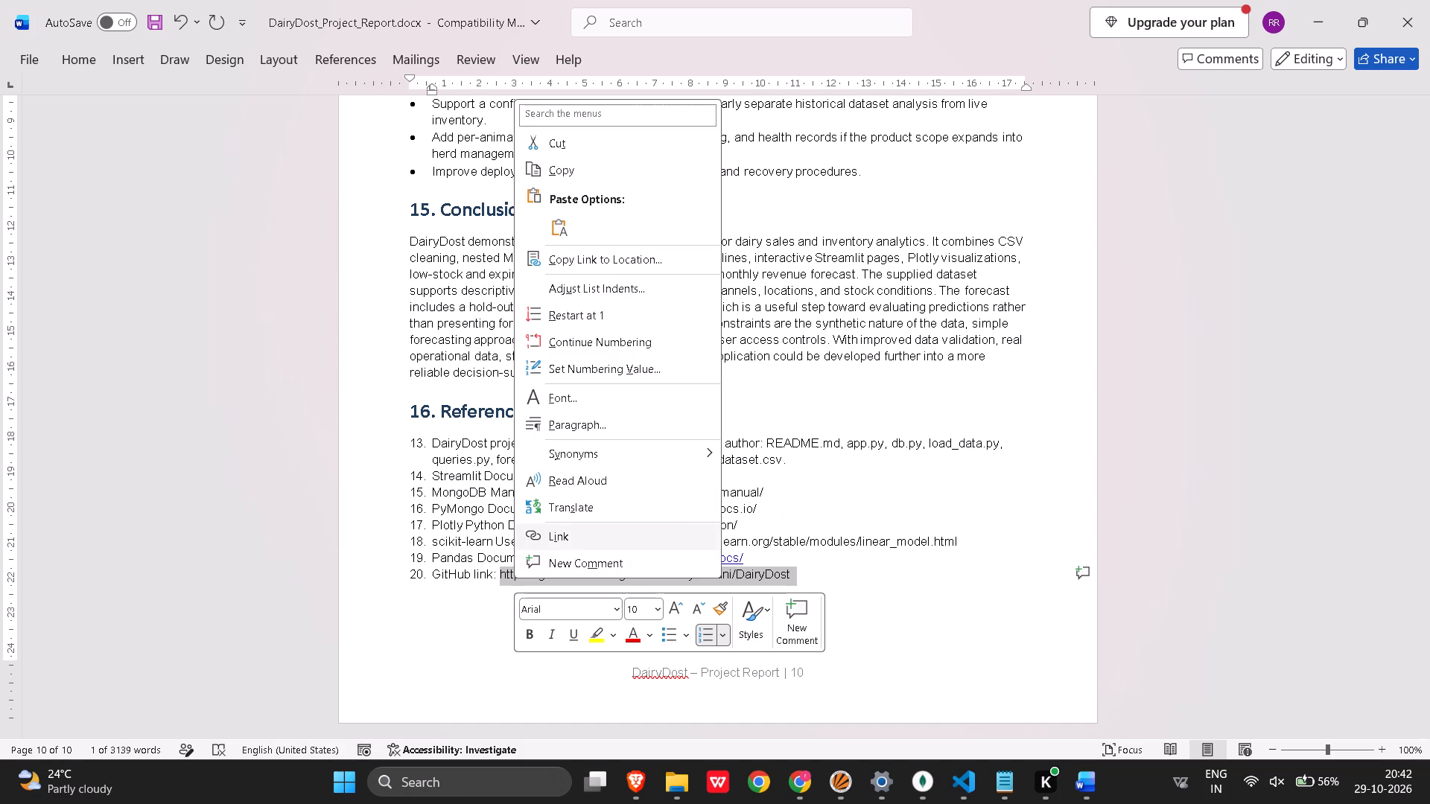
click(568, 530)
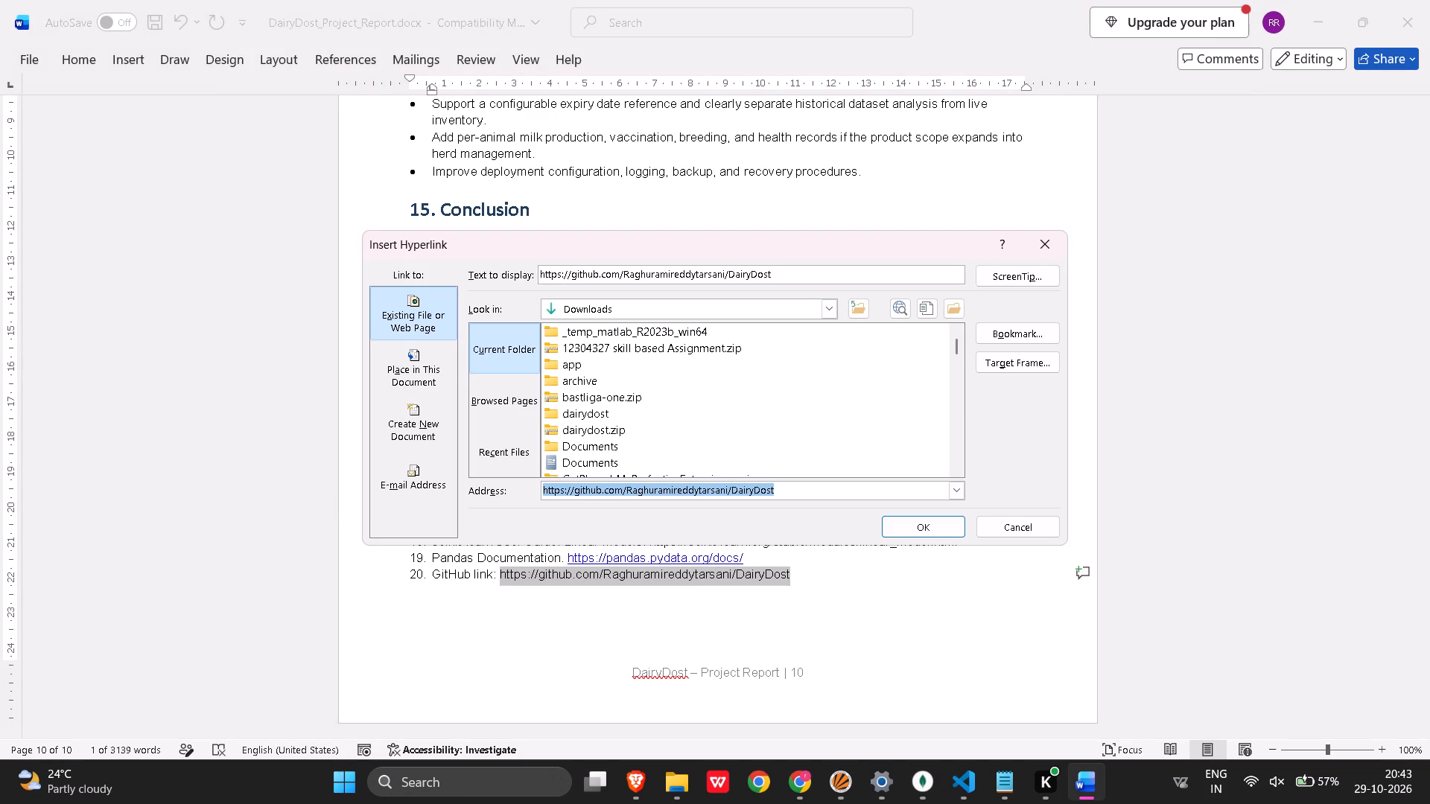
click(943, 535)
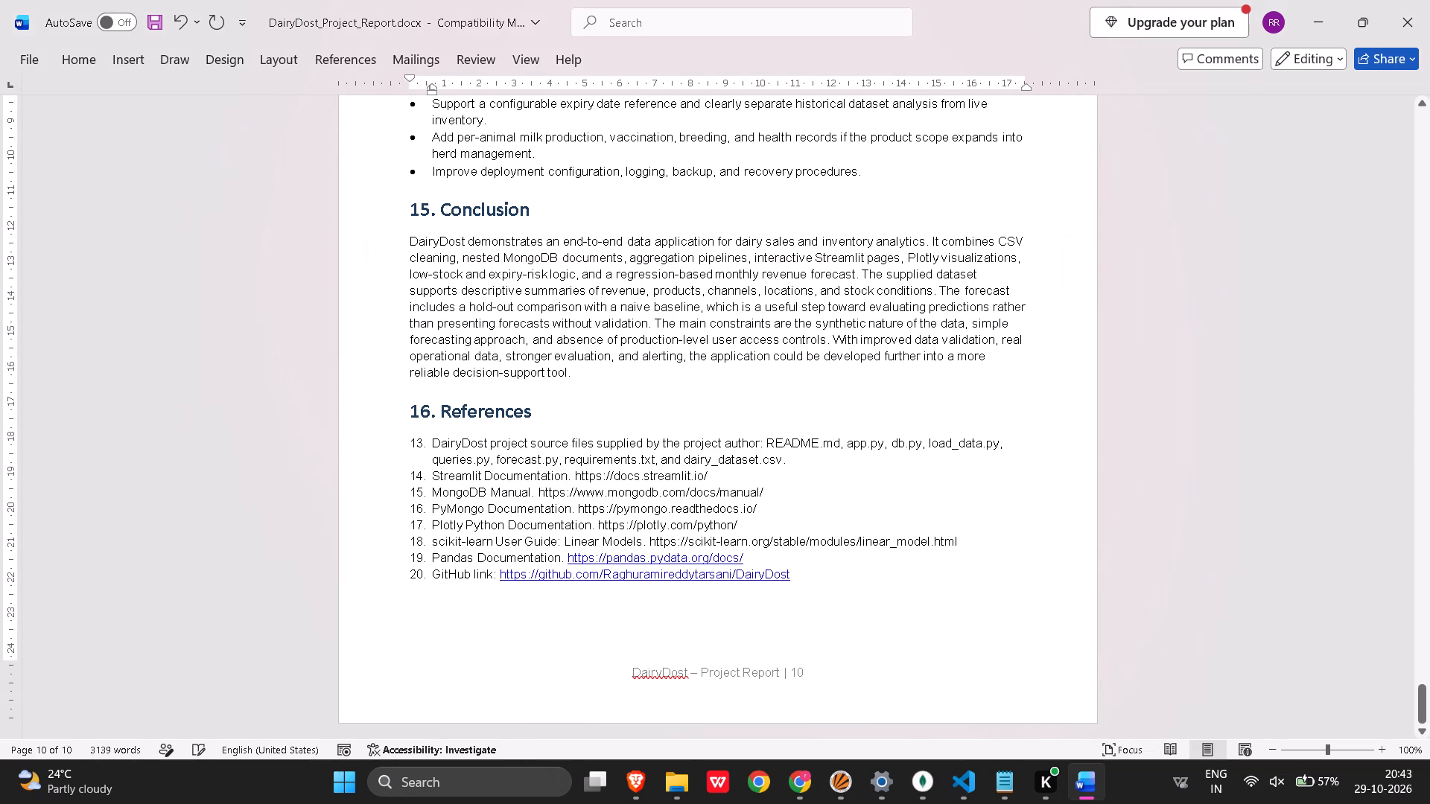
Open the recent document INT315 Report.docx and copy the Lovely Professional University logo from its cover page.
click(913, 580)
scroll(913, 580, up, 7)
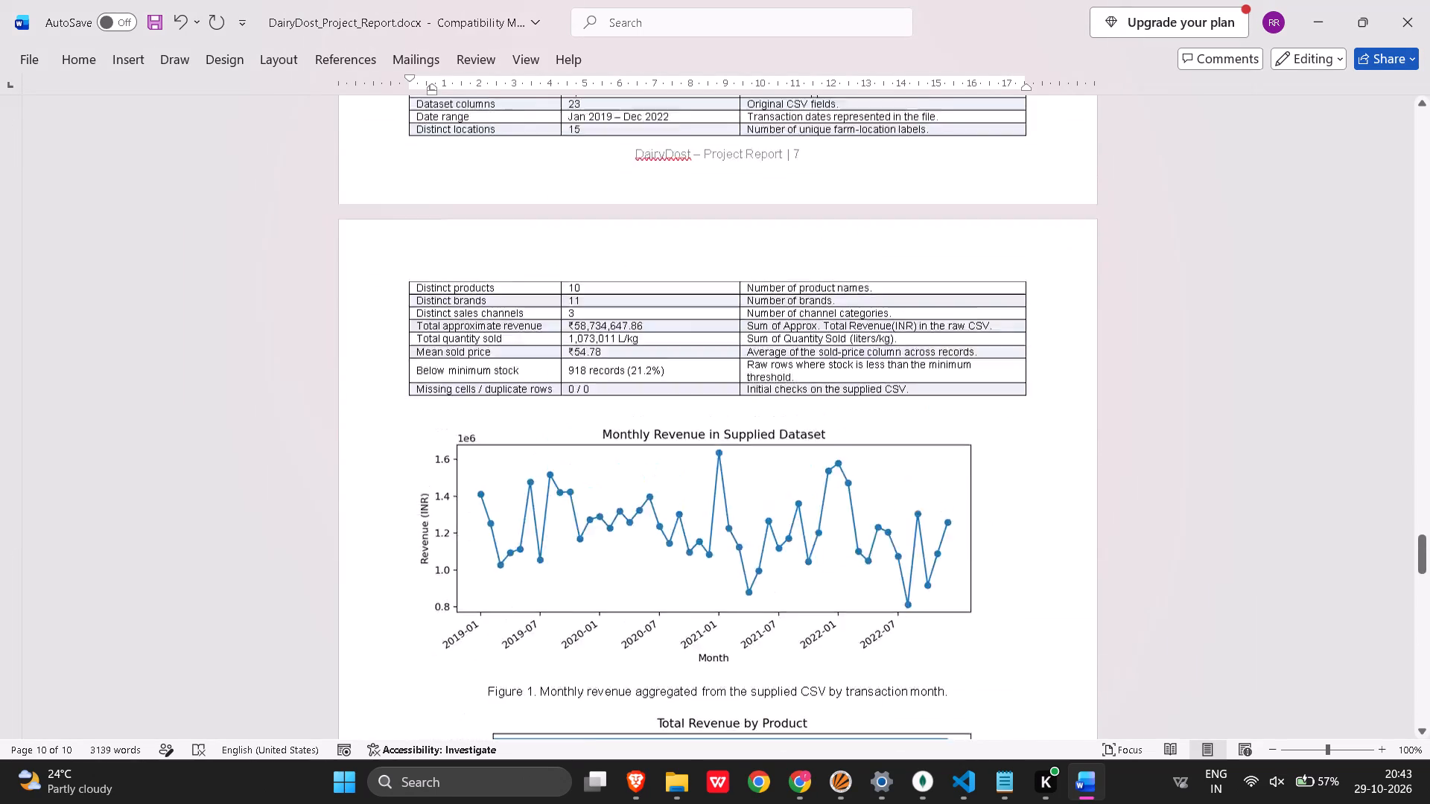
scroll(913, 580, up, 9)
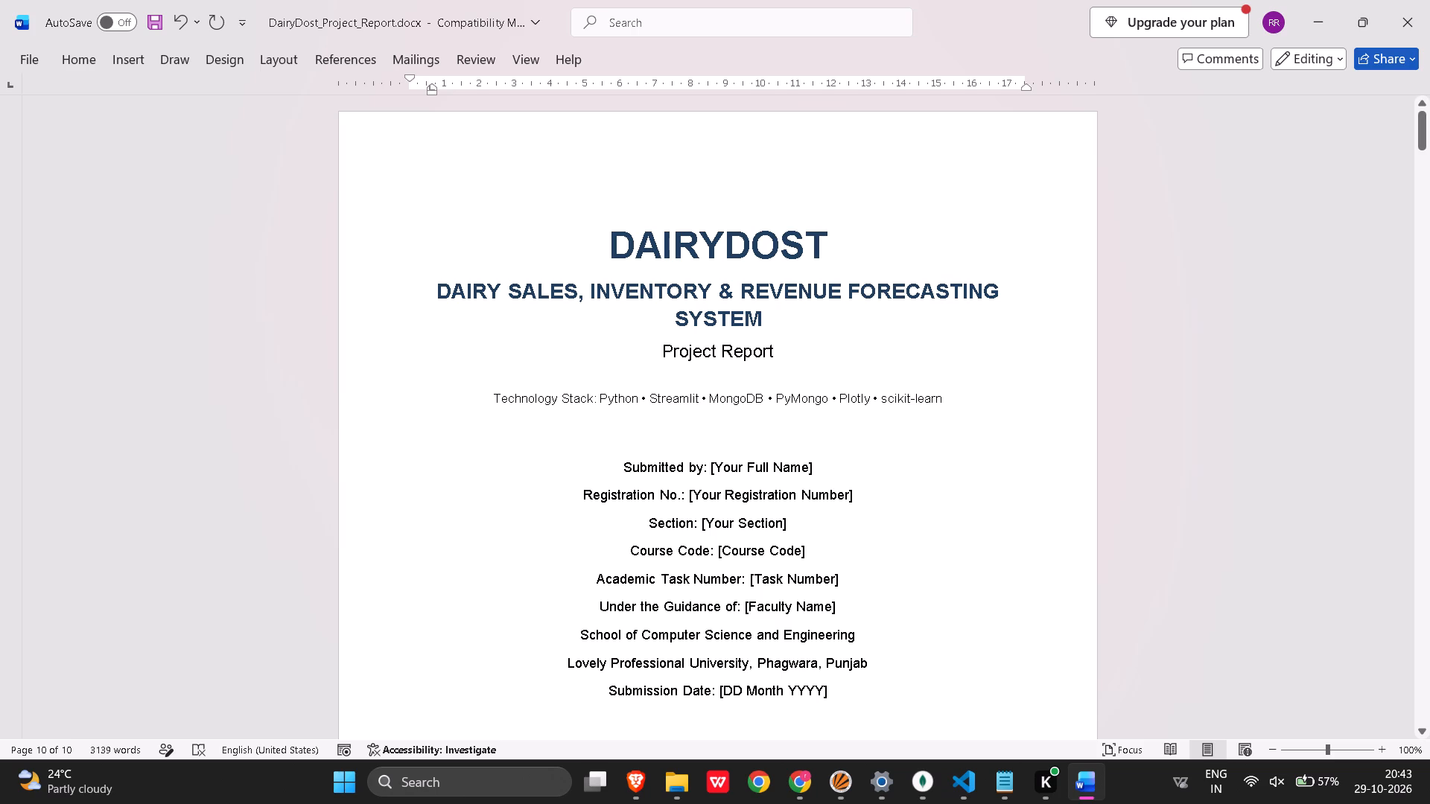
click(31, 55)
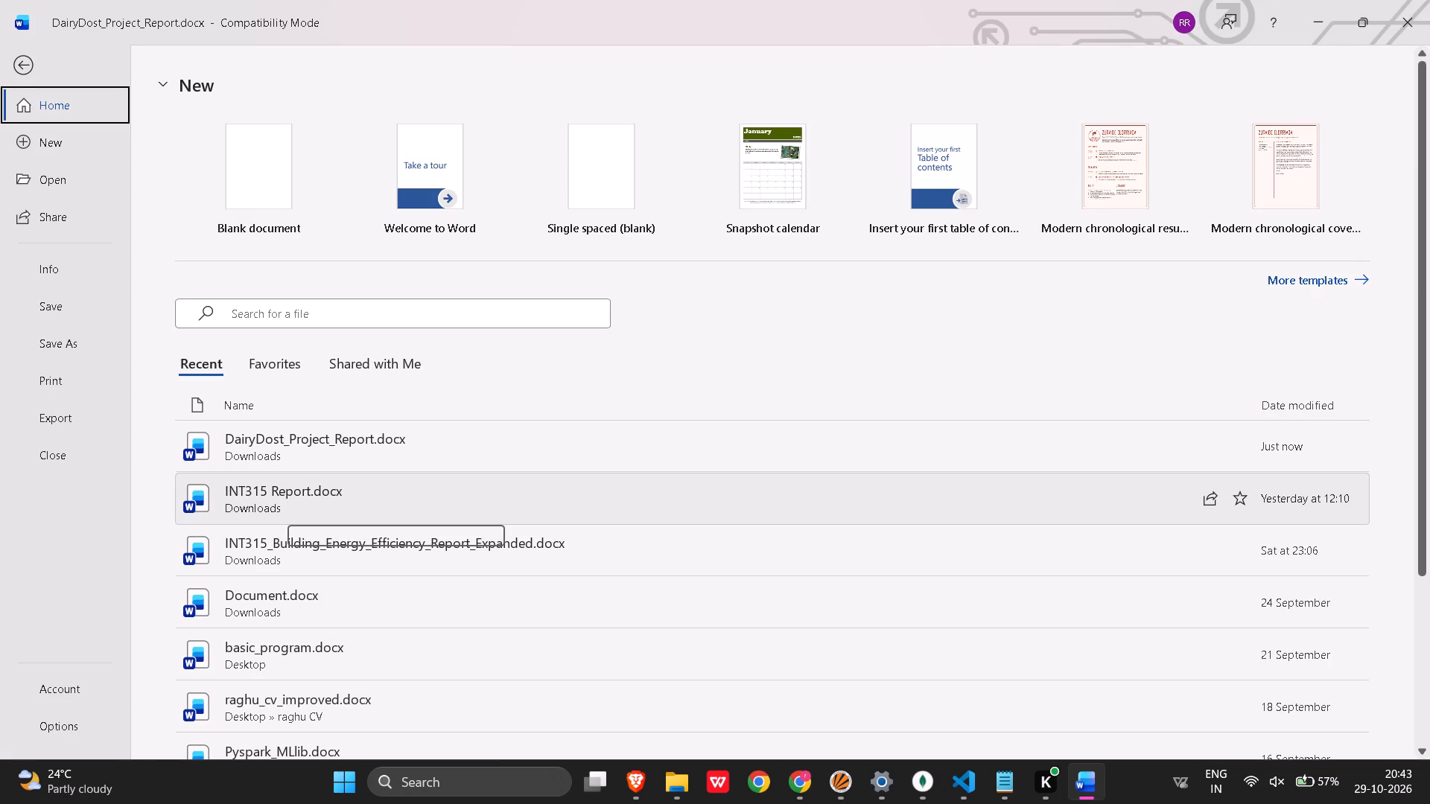
click(287, 506)
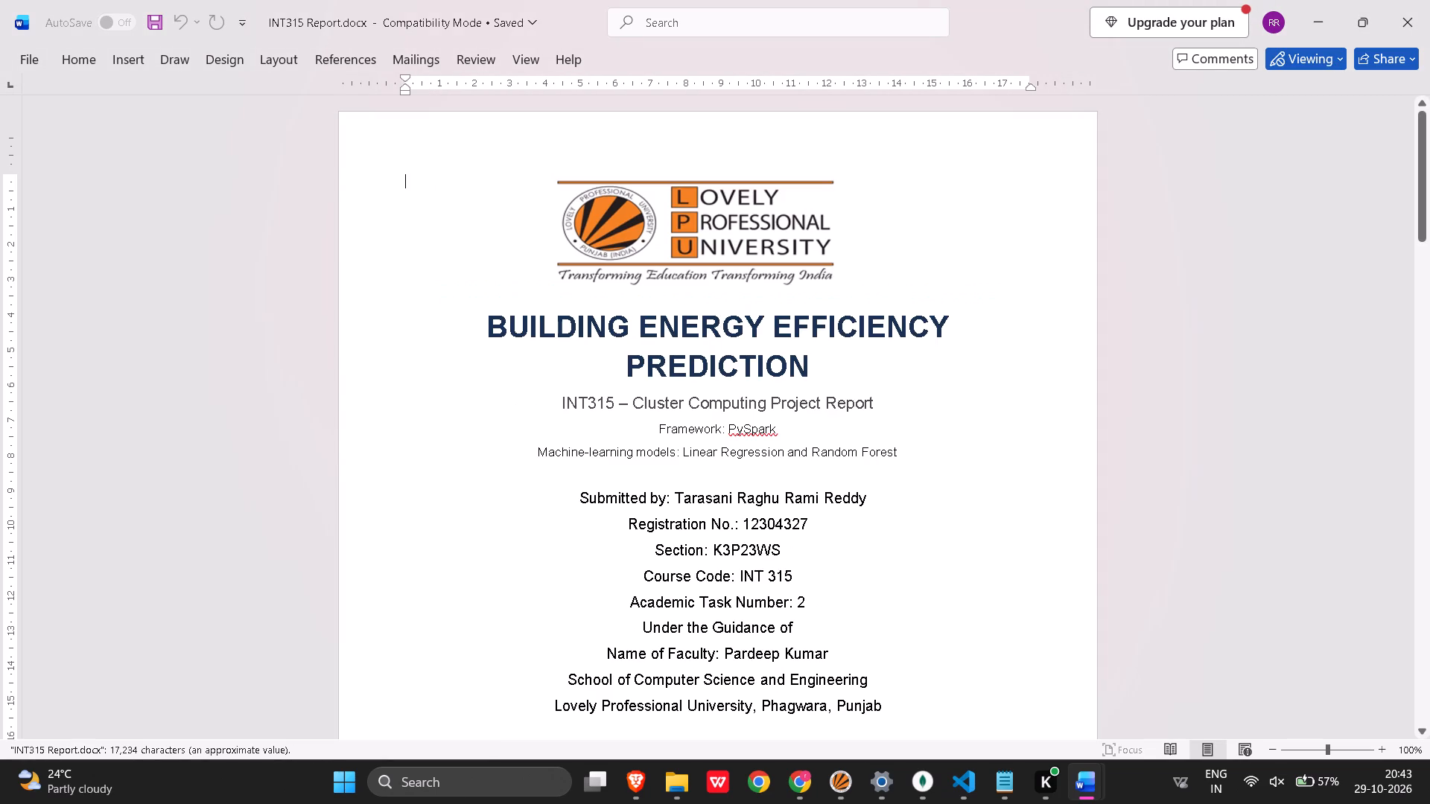
click(667, 227)
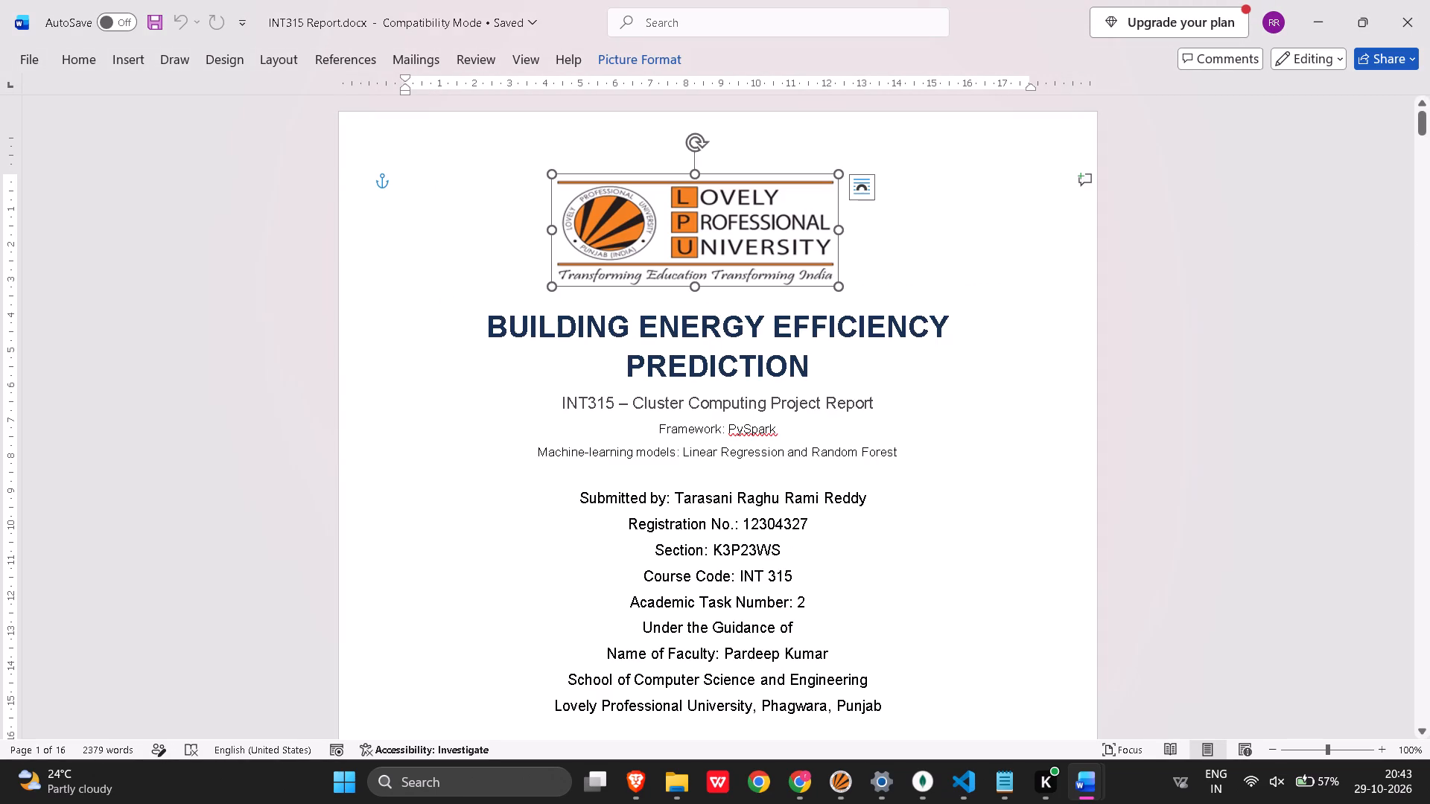
key(ctrl+c)
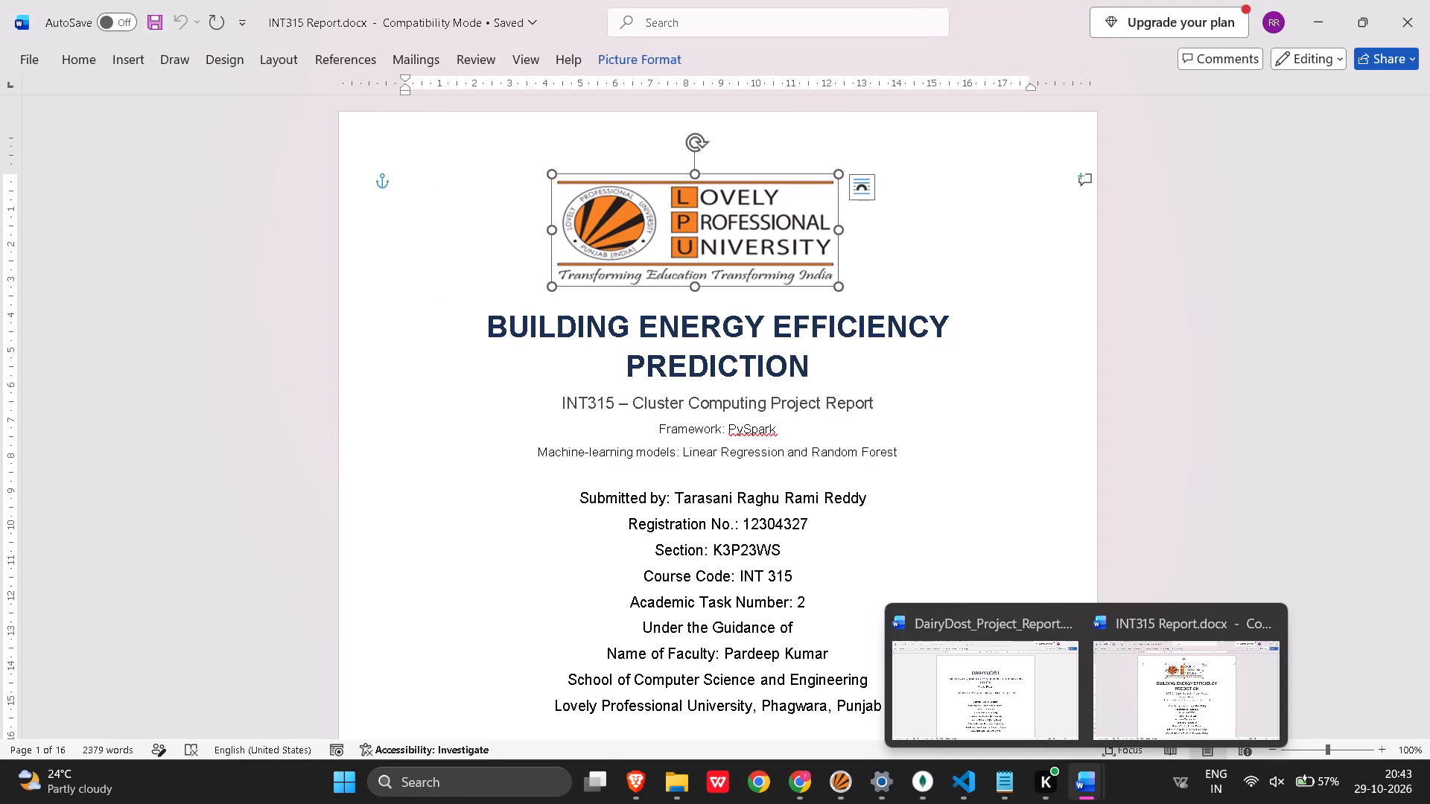
Paste the university logo into a new line above the DAIRYDOST title in DairyDost_Project_Report.docx, and move the title below the logo.
click(1004, 647)
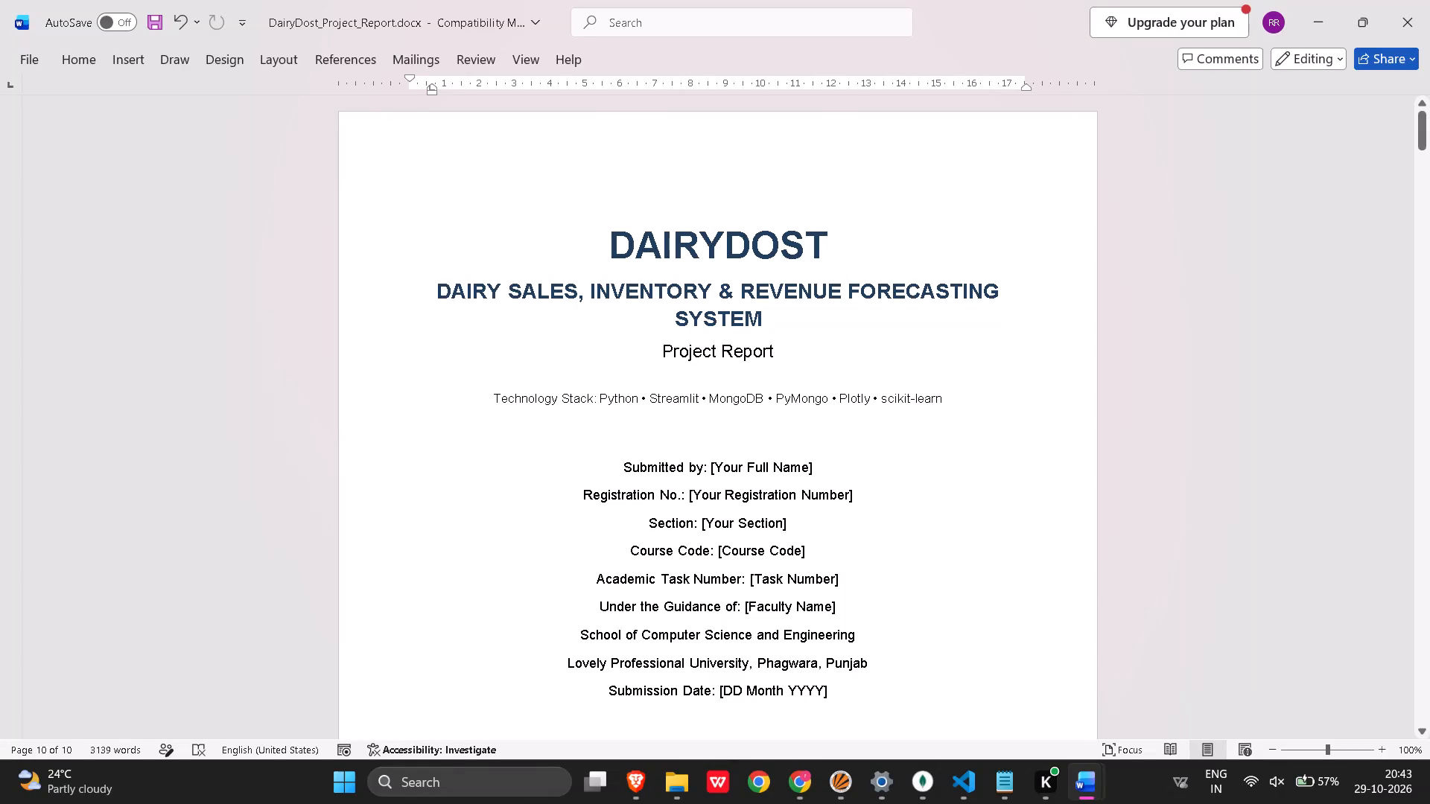
click(617, 193)
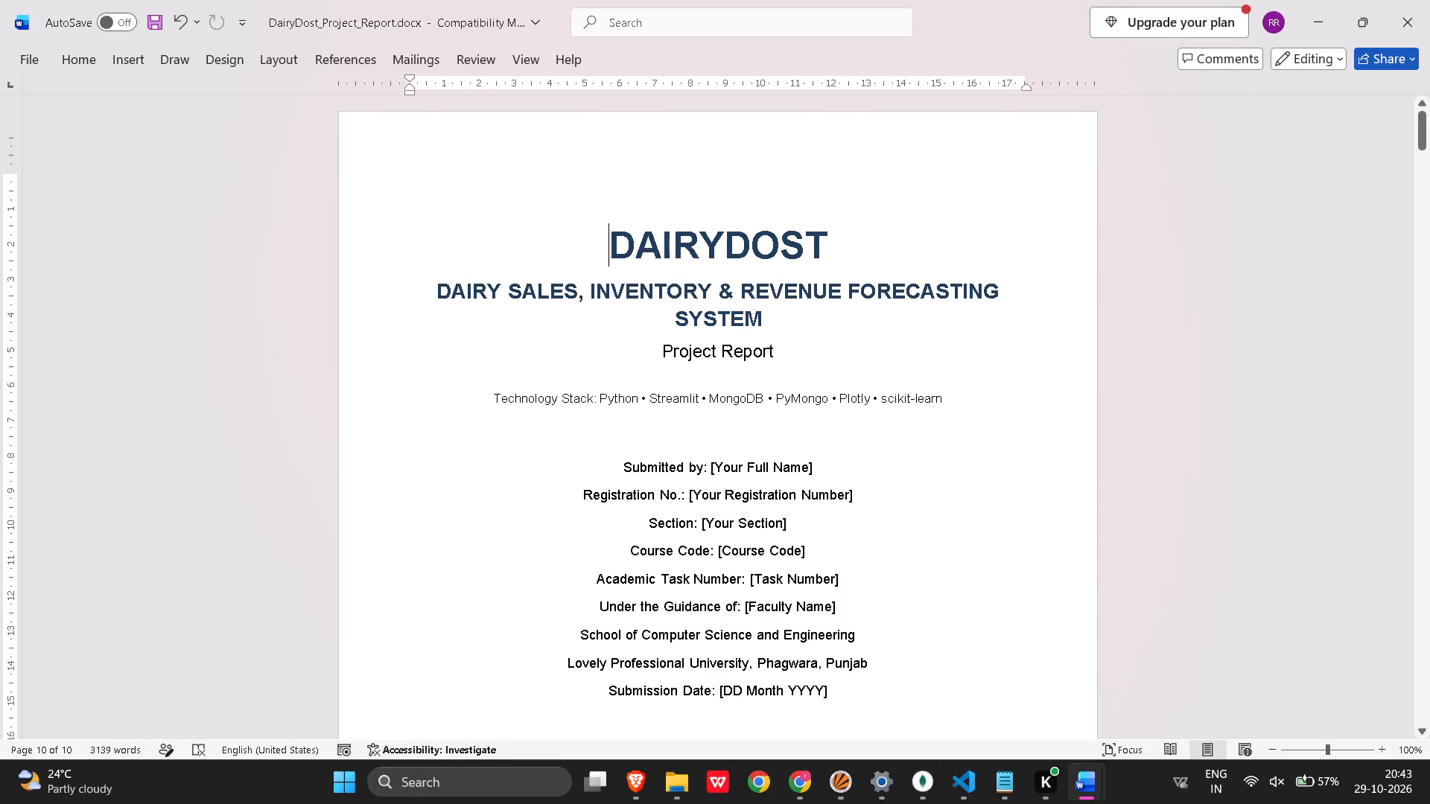
key(Return)
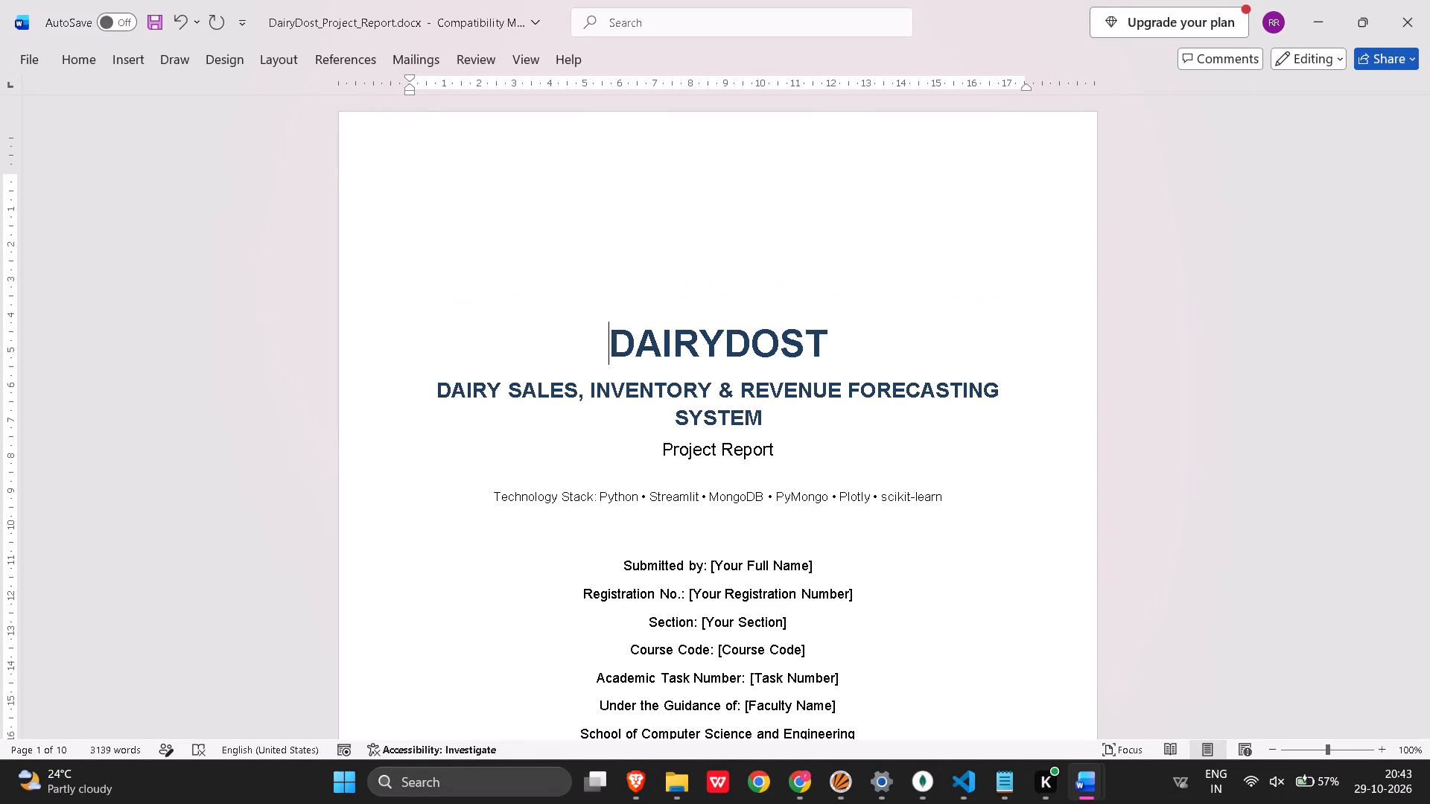
key(Up)
key(ctrl+v)
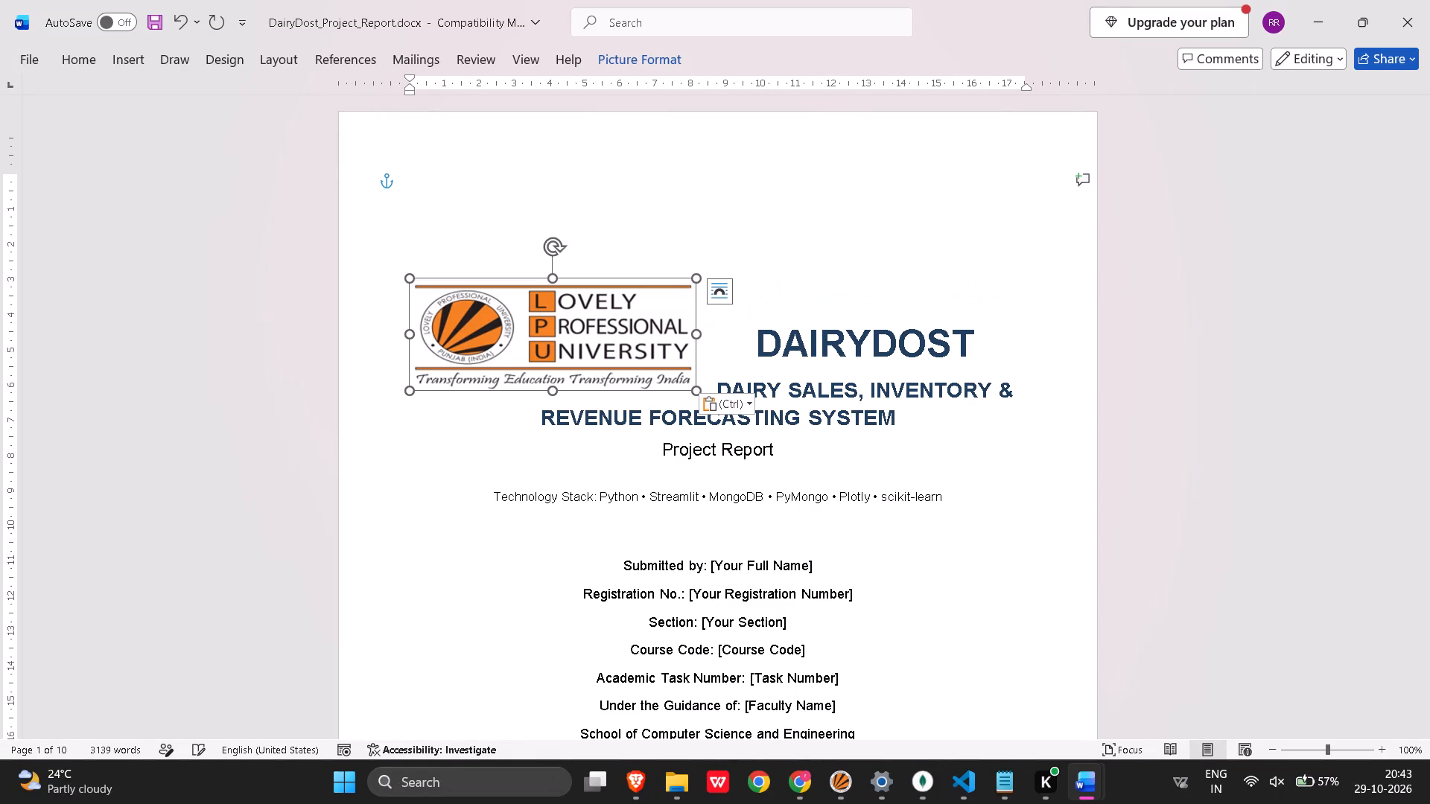
click(752, 334)
key(Return)
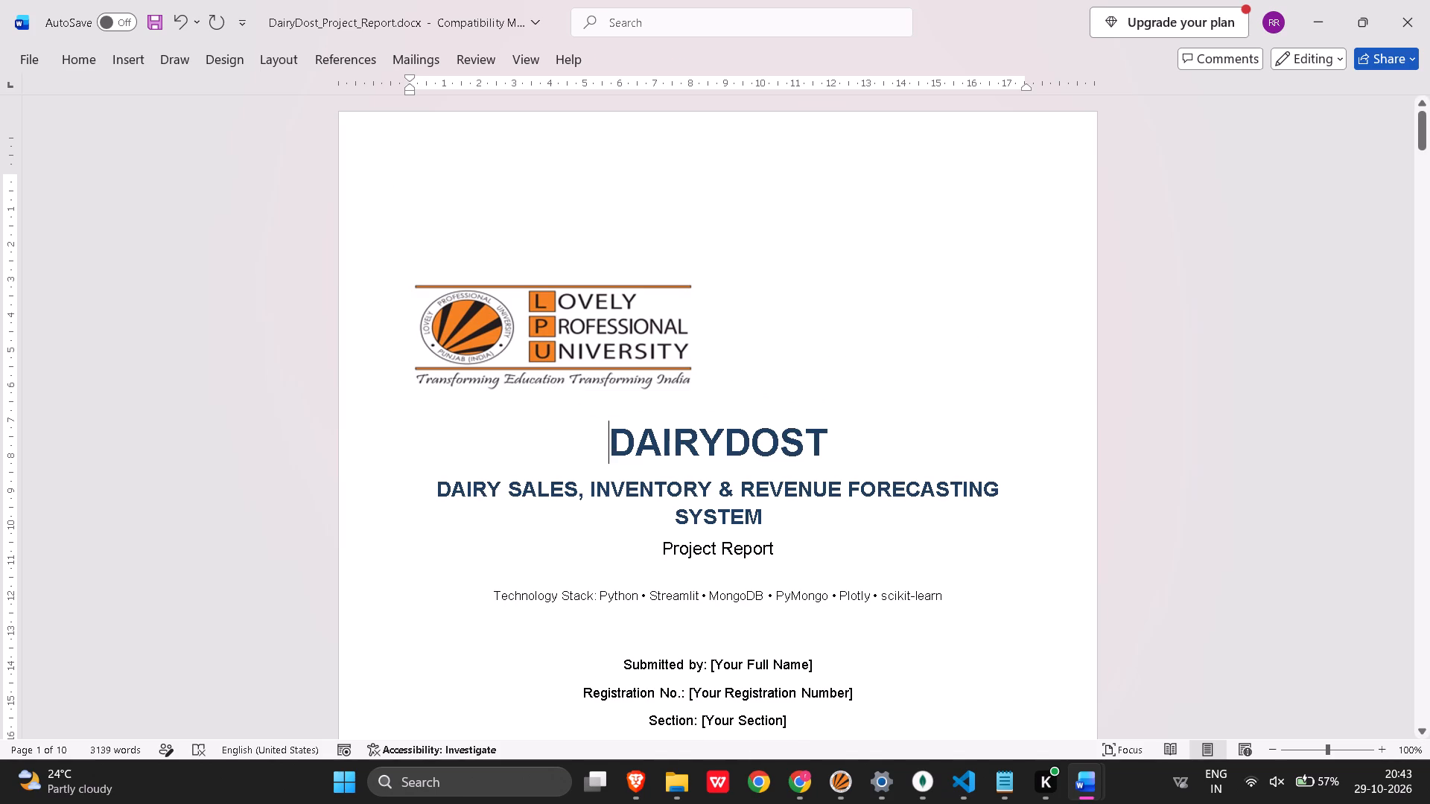
Enlarge the logo on the DairyDost cover page proportionally to about 14 cm wide.
click(495, 319)
drag(495, 319, 717, 292)
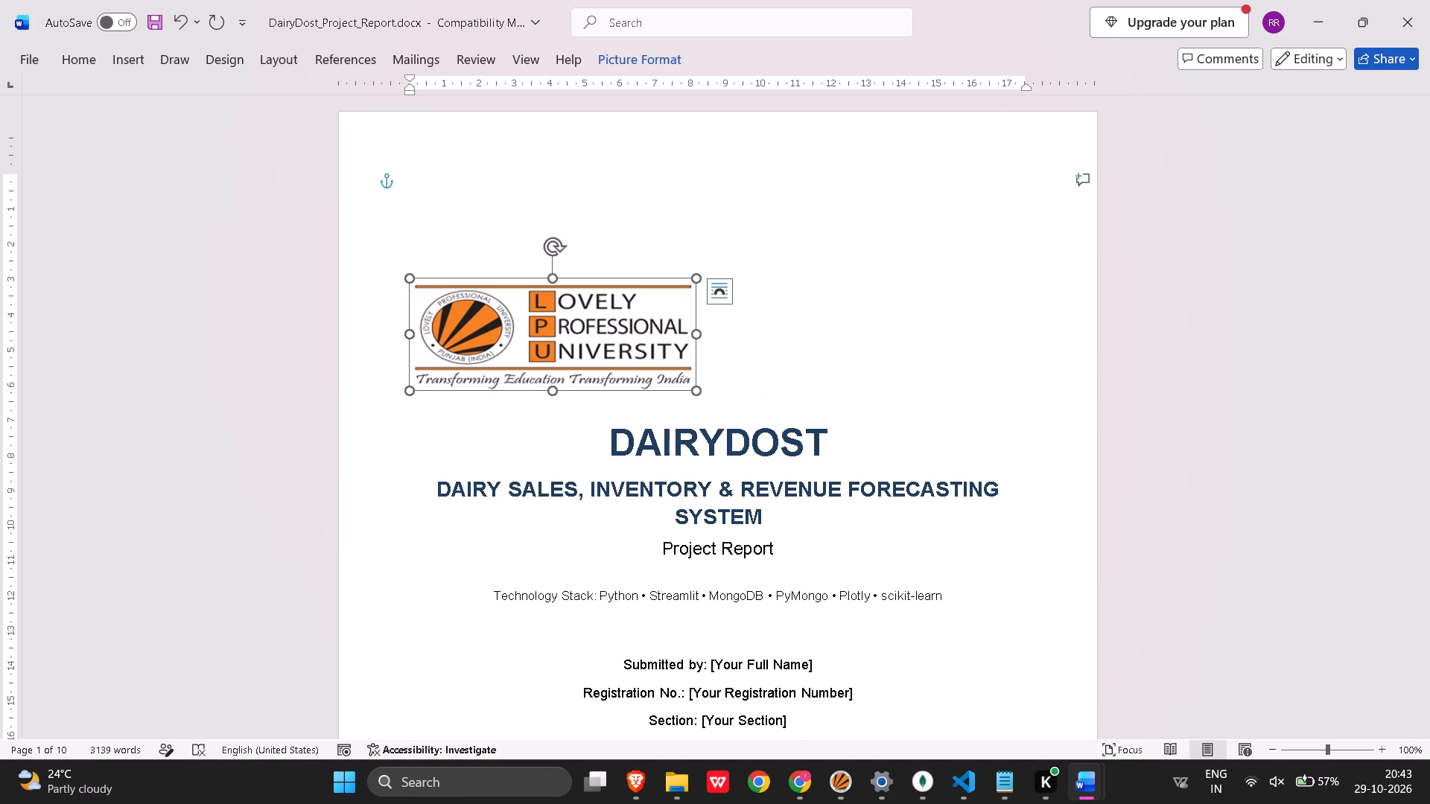
drag(717, 292, 694, 278)
drag(694, 278, 999, 217)
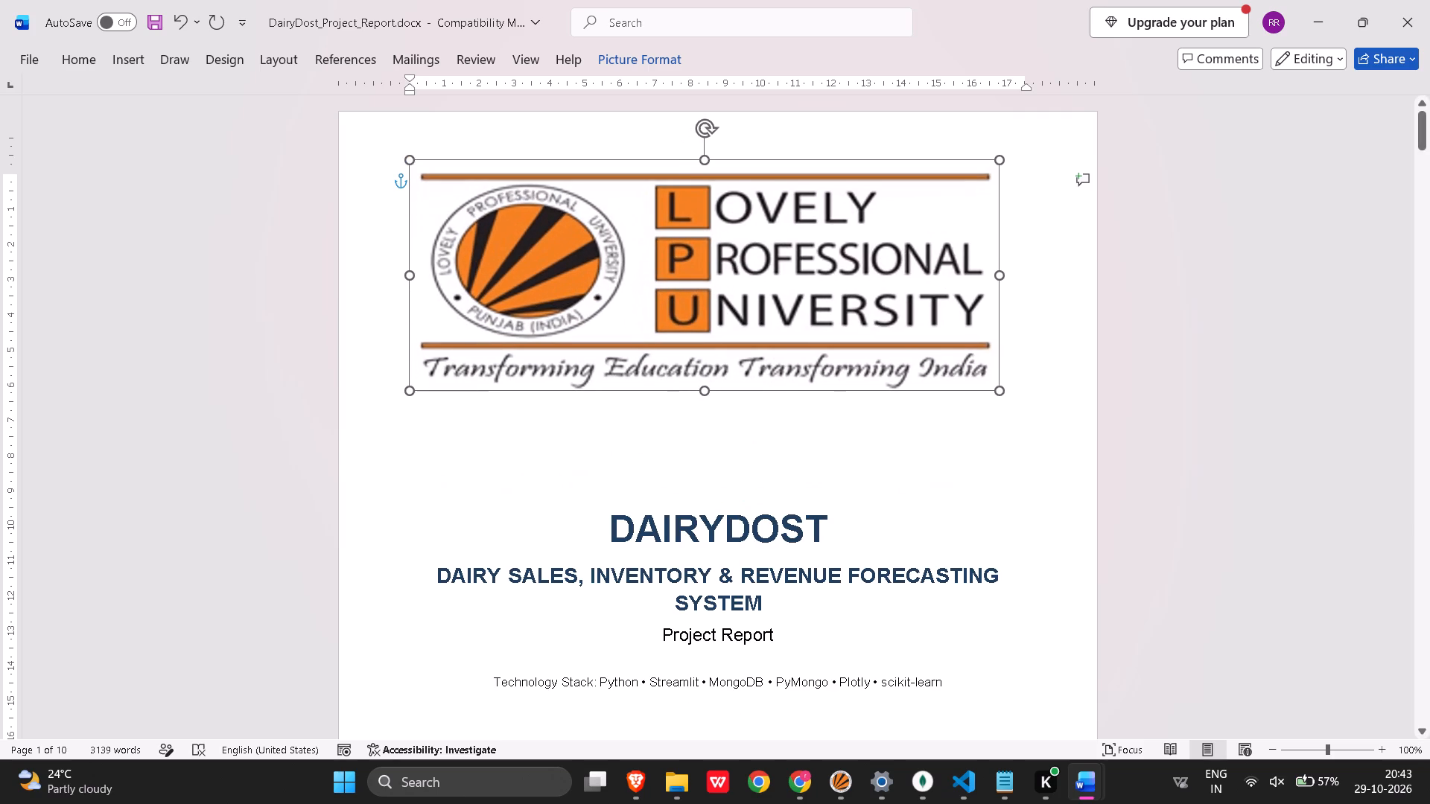
drag(999, 217, 910, 292)
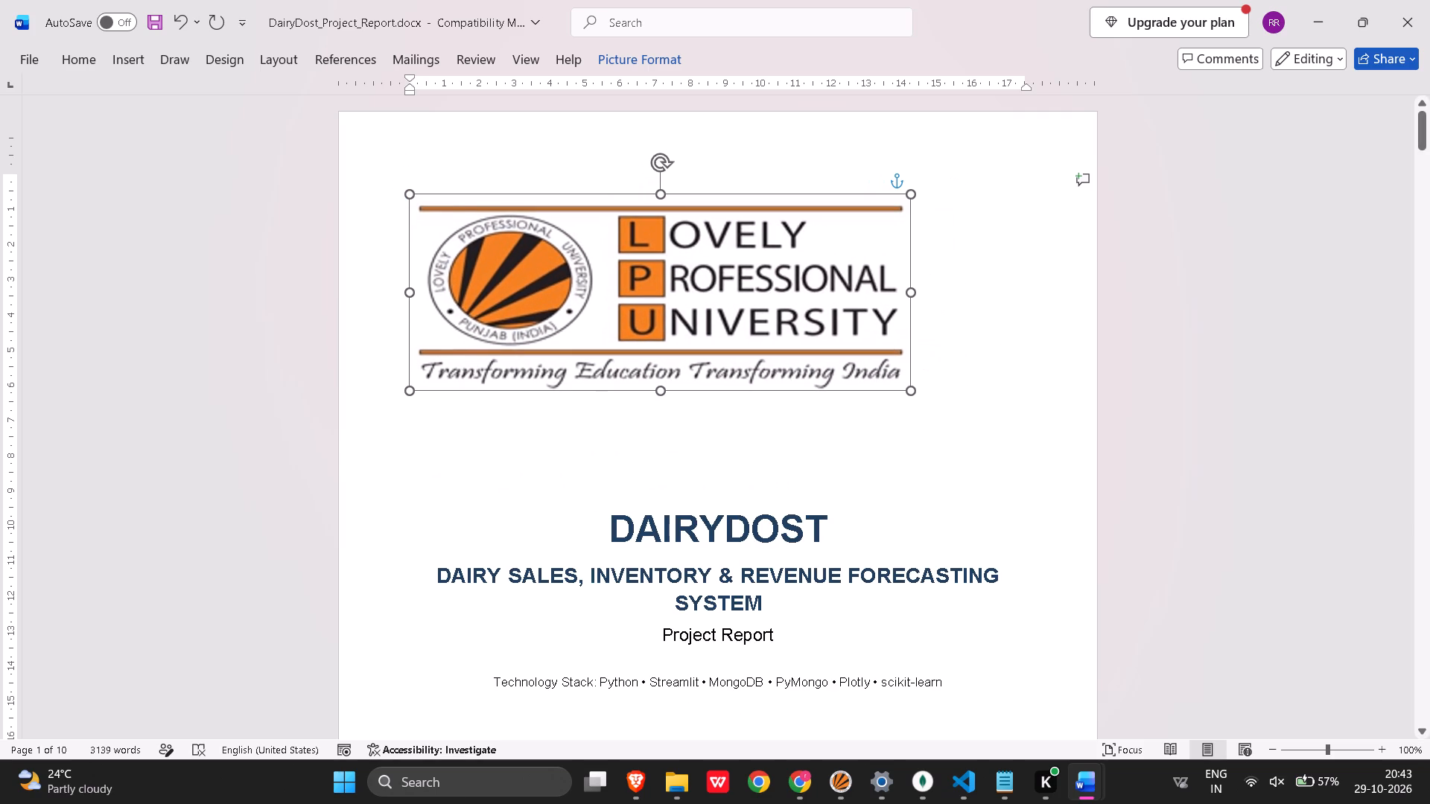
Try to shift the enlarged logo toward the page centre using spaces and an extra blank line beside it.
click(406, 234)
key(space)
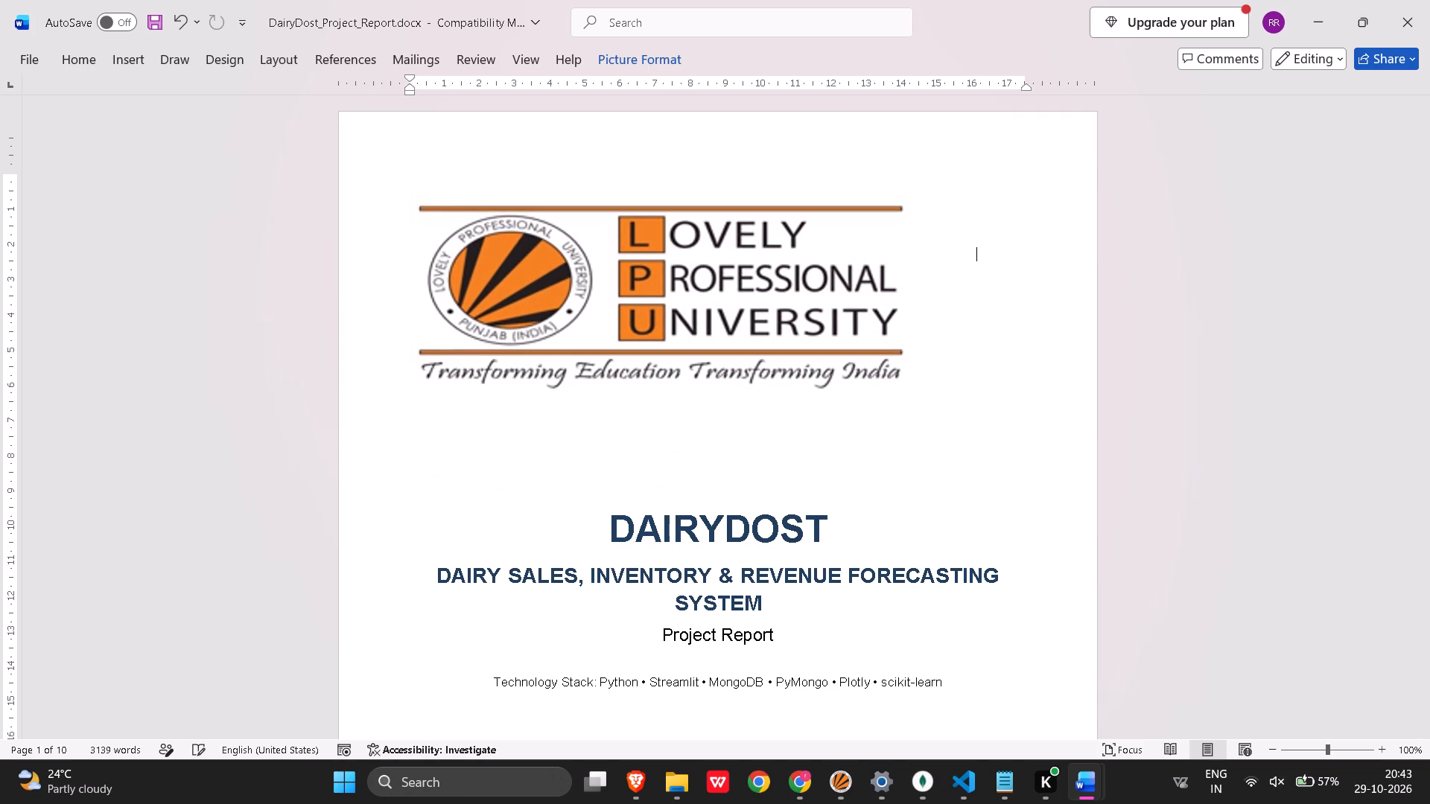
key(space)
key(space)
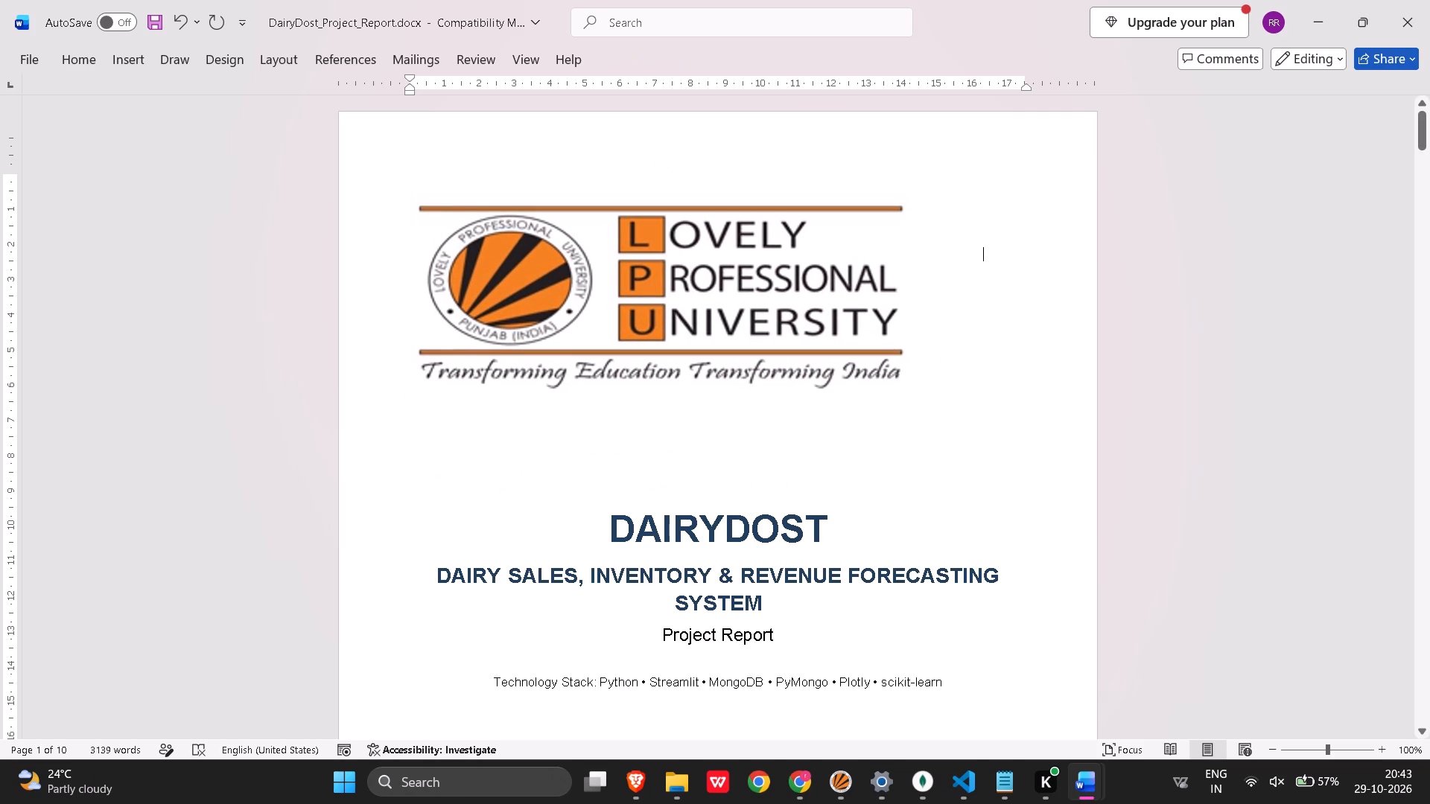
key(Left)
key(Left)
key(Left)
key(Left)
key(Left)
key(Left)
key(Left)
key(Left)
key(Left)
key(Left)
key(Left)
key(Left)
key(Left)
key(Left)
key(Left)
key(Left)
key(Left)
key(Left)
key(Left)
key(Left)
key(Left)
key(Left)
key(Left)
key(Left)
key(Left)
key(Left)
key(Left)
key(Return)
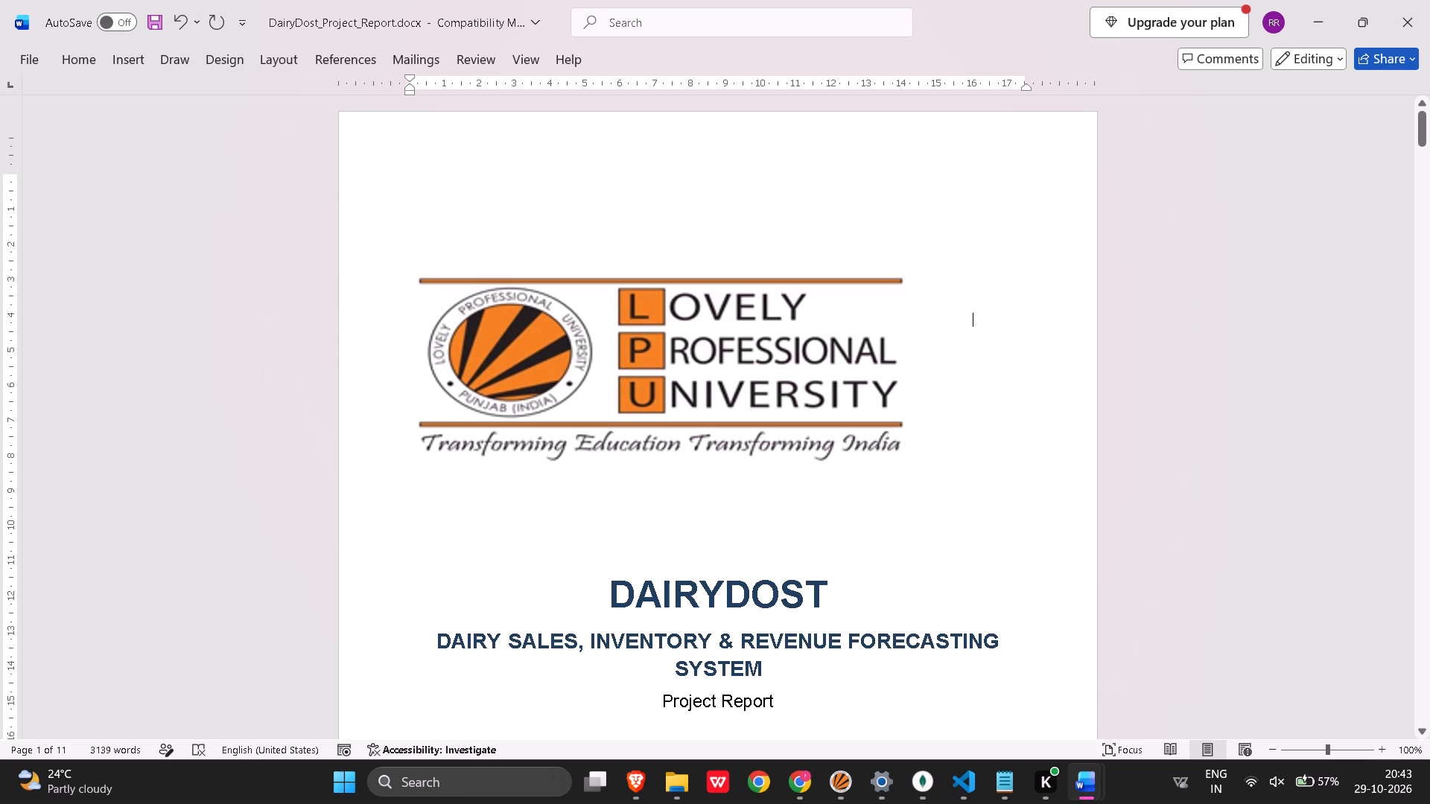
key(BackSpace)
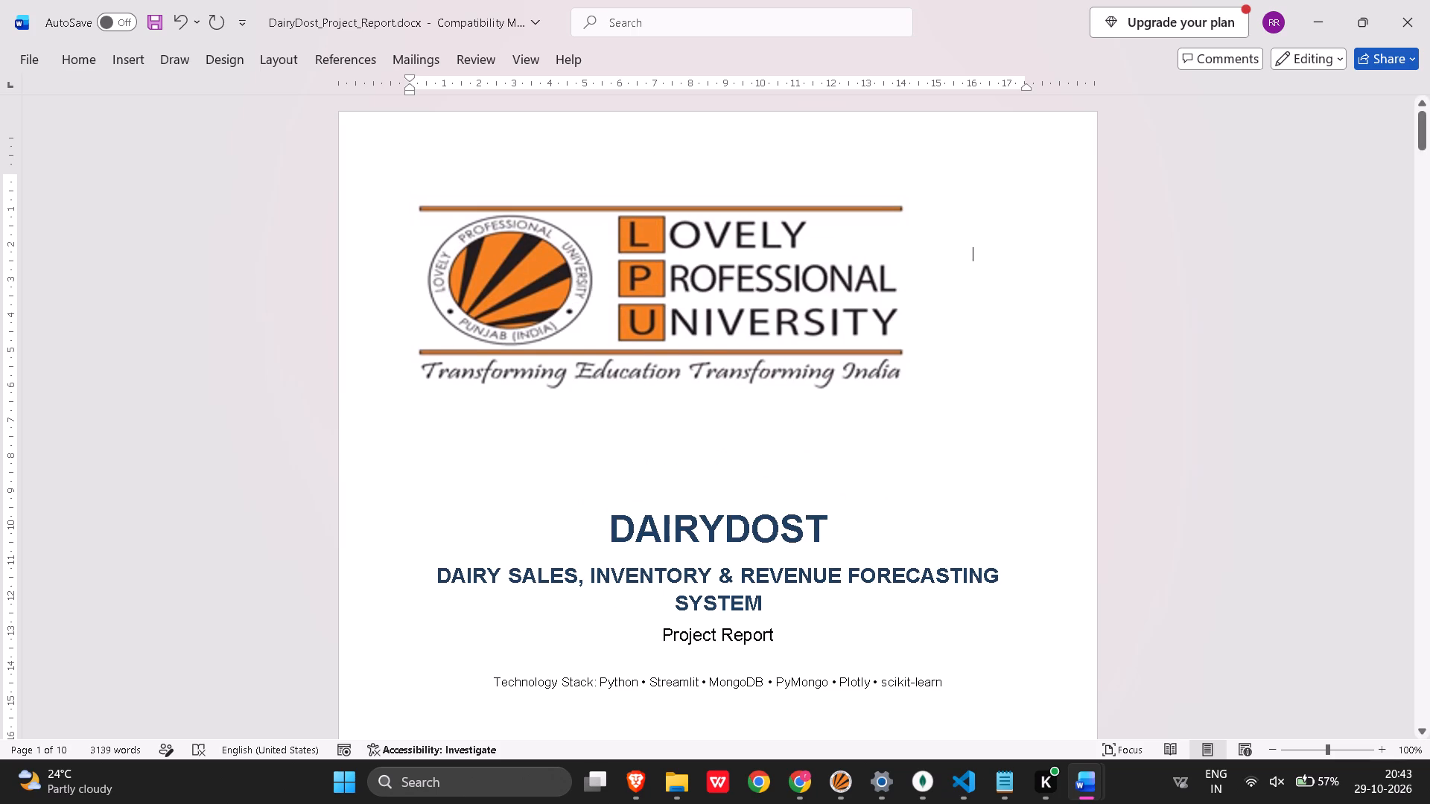
Compare with the INT315 Report cover, then cut the logo from the DairyDost cover and delete the spaces and extra blank line above the title.
click(1095, 782)
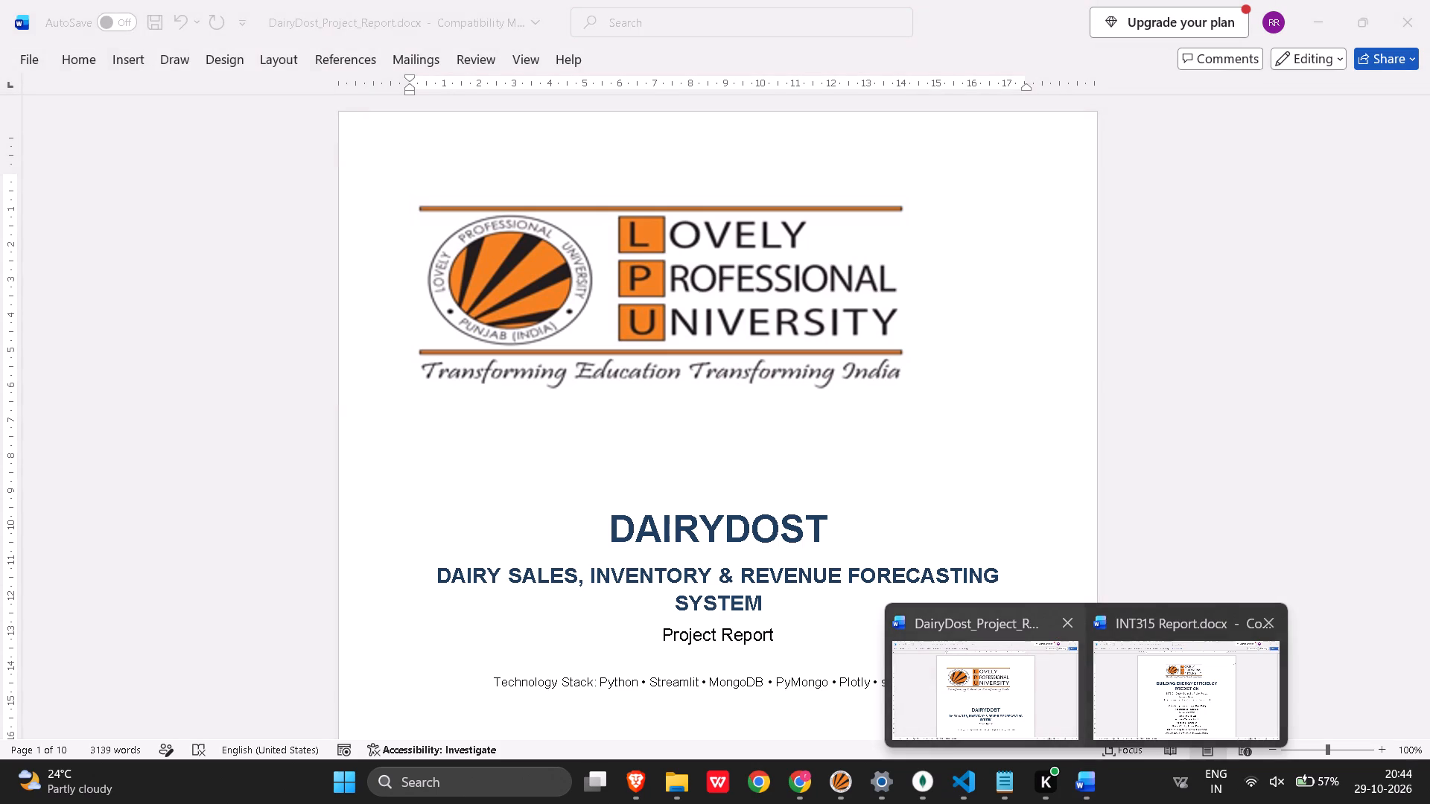
click(1139, 692)
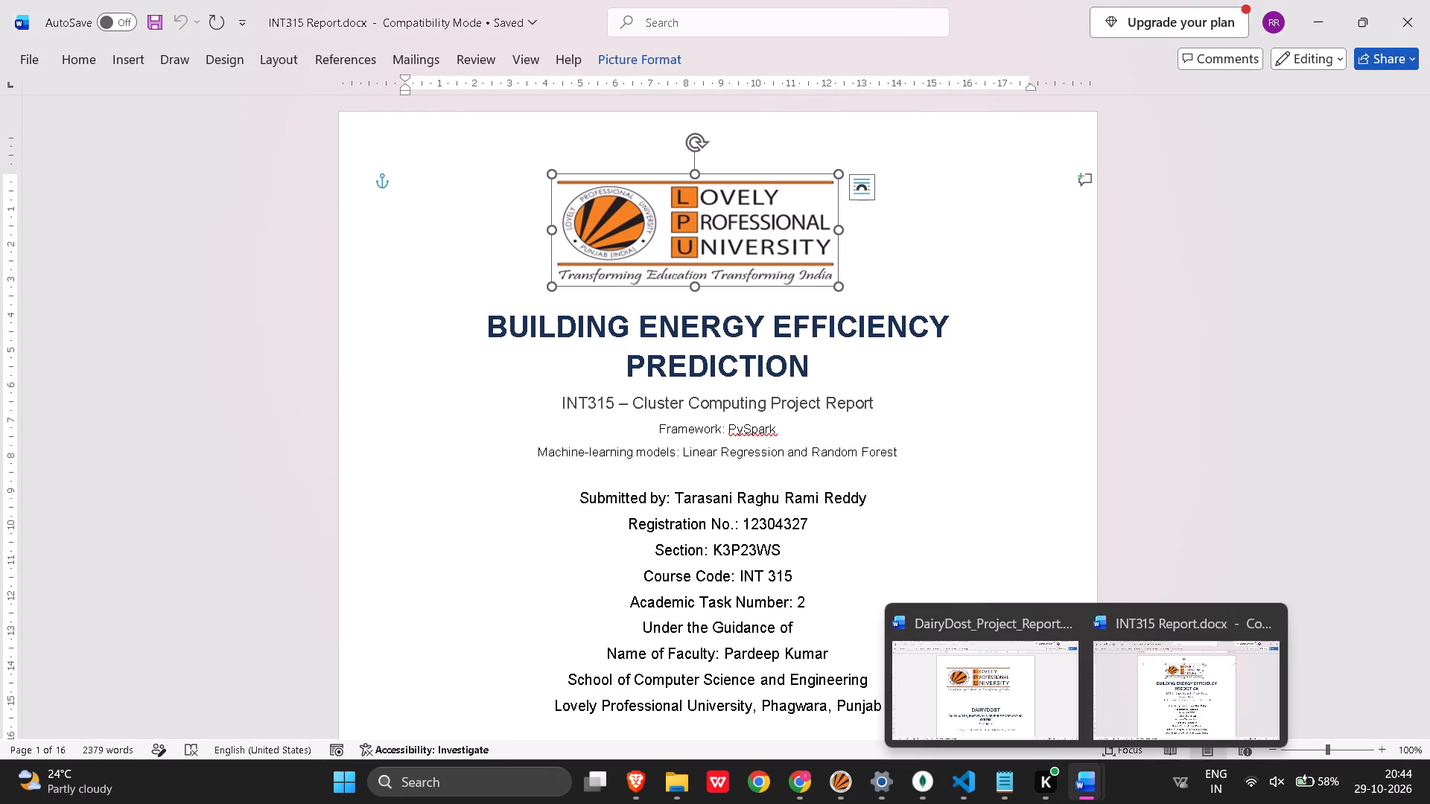
click(967, 703)
click(670, 311)
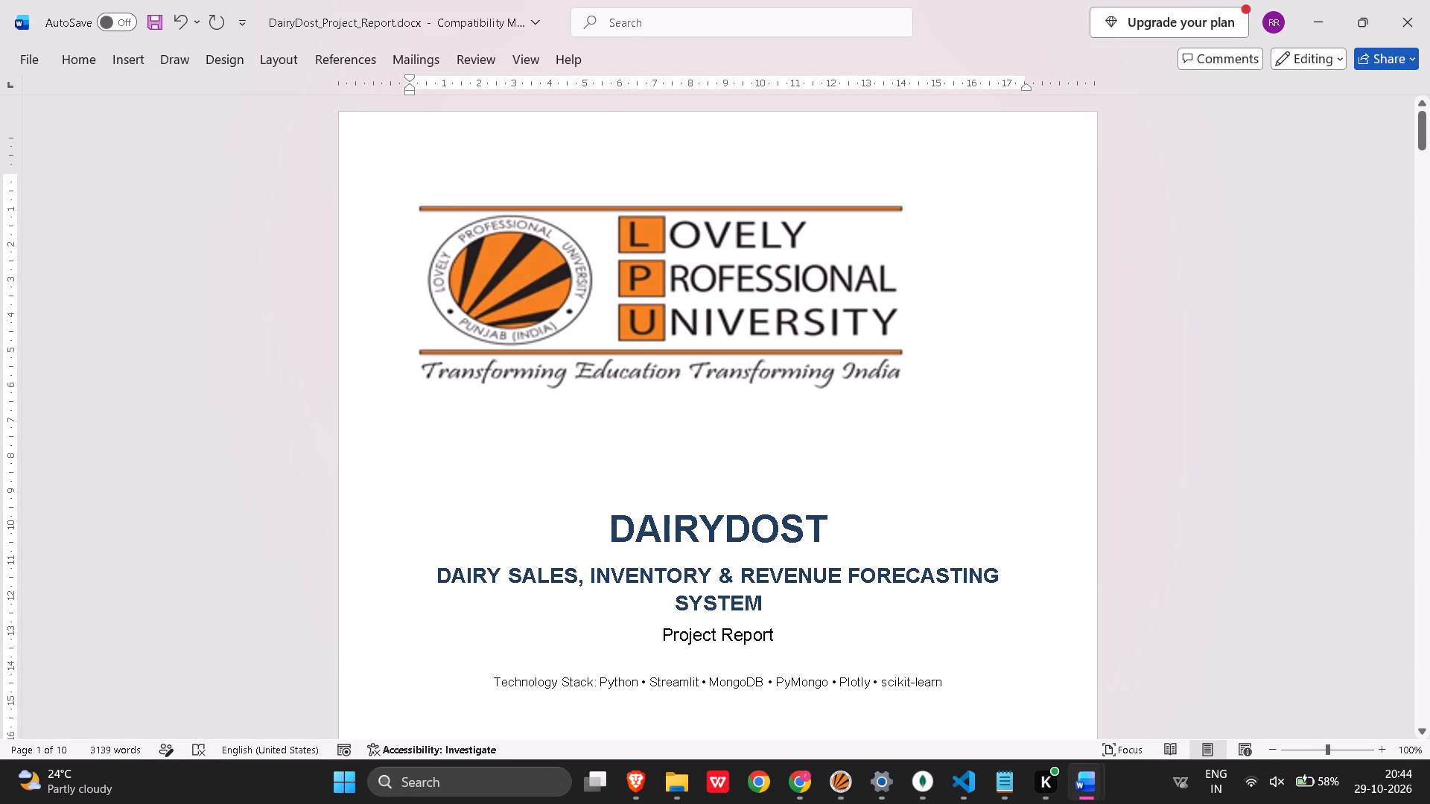
key(ctrl+x)
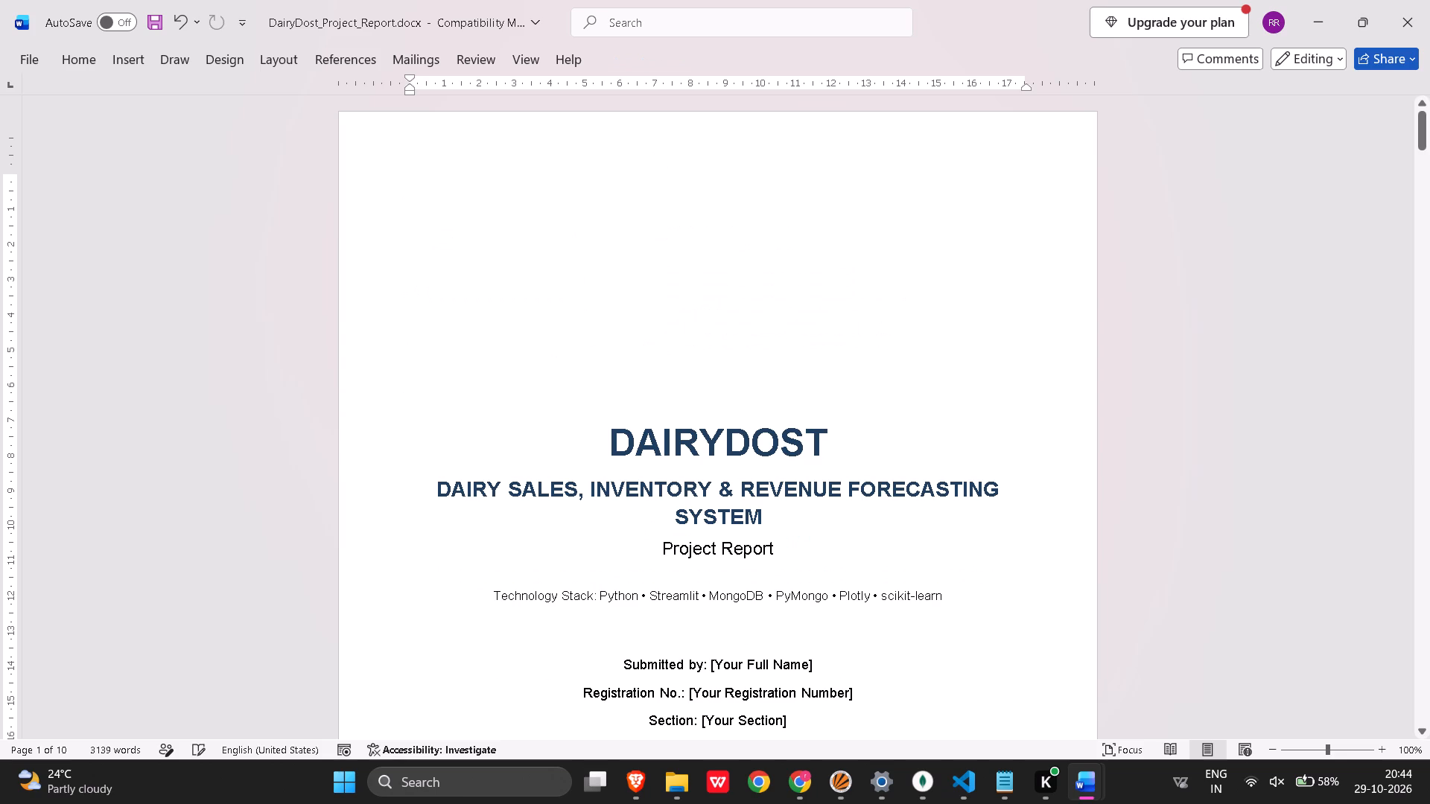
key(BackSpace)
key(BackSpace)
key(BackSpace)
key(BackSpace)
key(BackSpace)
key(BackSpace)
key(Down)
key(BackSpace)
key(BackSpace)
key(BackSpace)
key(BackSpace)
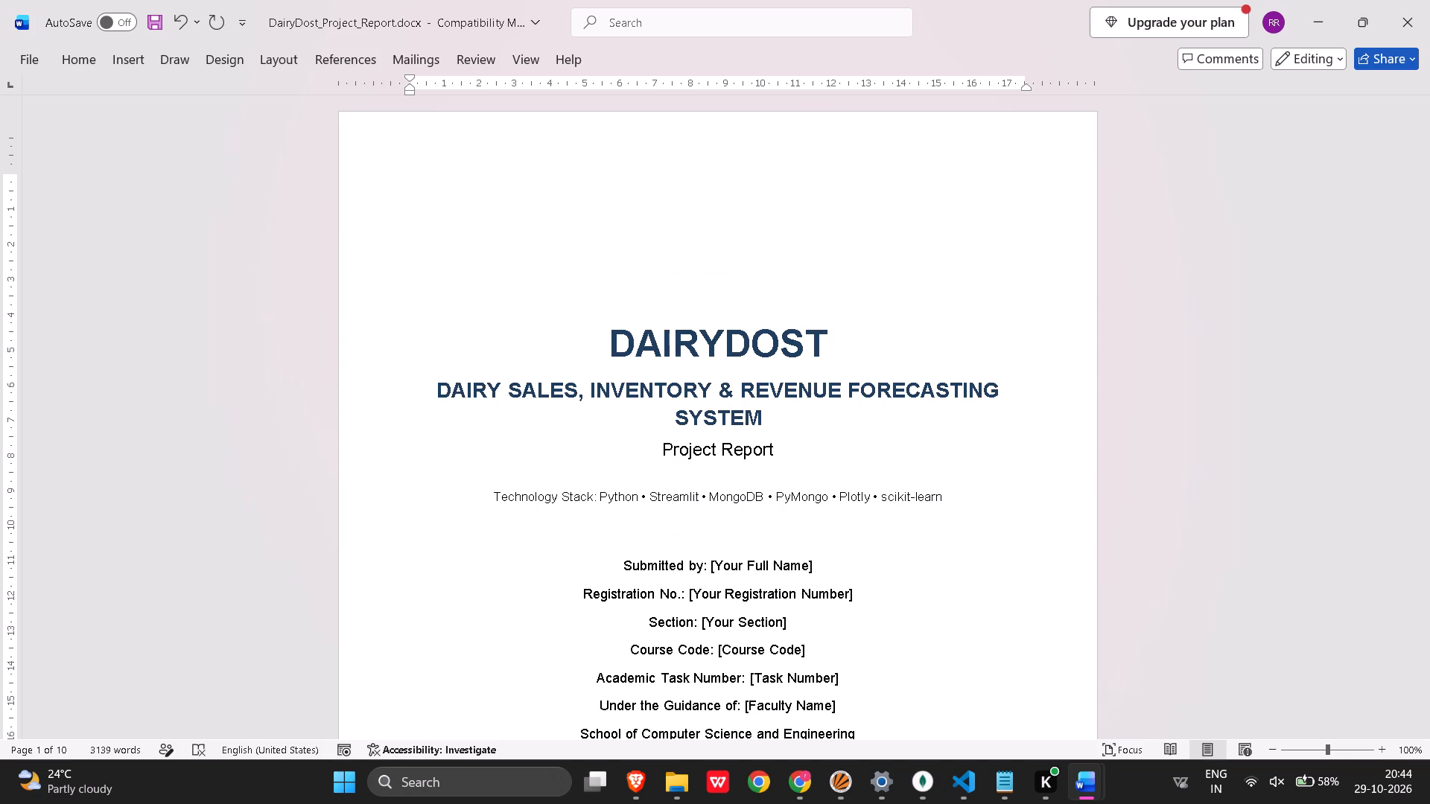
Indent the empty line above the DAIRYDOST title with a run of spaces and paste the cut logo there.
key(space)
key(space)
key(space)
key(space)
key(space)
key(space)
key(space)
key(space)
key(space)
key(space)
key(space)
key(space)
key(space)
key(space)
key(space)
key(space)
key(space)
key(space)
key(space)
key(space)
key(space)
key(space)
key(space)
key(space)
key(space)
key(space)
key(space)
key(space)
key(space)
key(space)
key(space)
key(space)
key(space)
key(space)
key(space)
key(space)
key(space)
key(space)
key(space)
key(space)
key(ctrl+v)
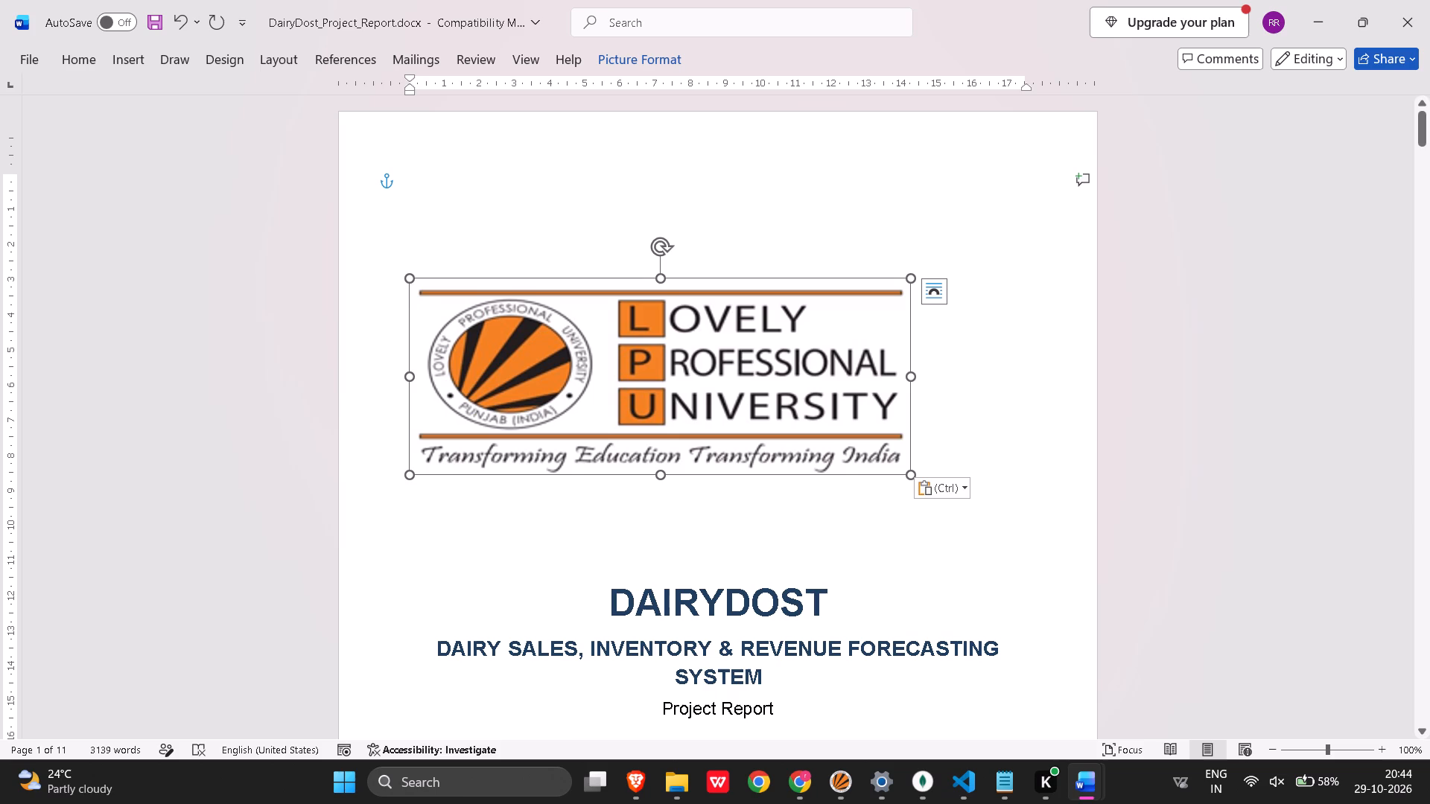
Resize the cover-page logo to about 16 cm wide and 3.3 cm high, stretching it across the text area.
drag(660, 472, 661, 316)
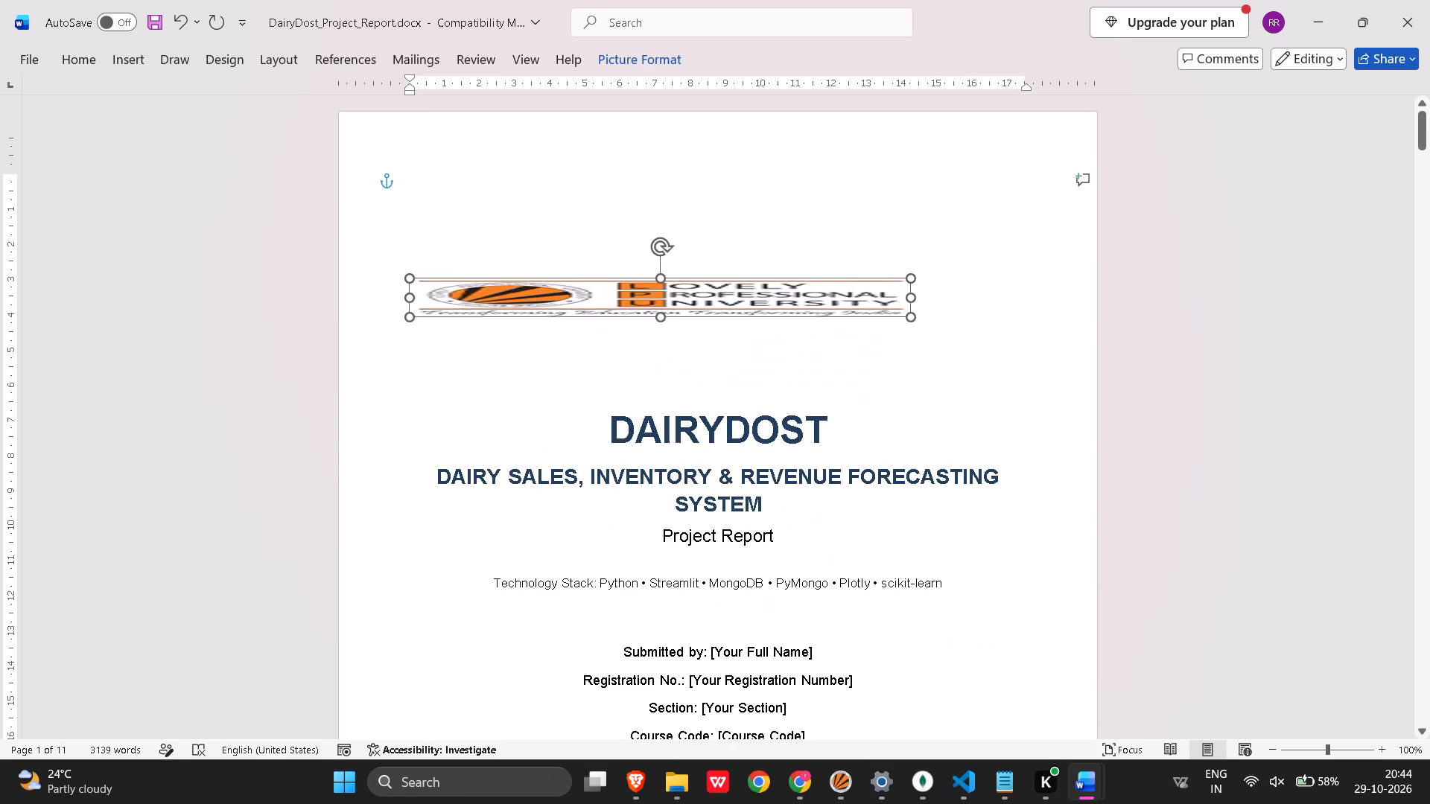
drag(661, 316, 690, 394)
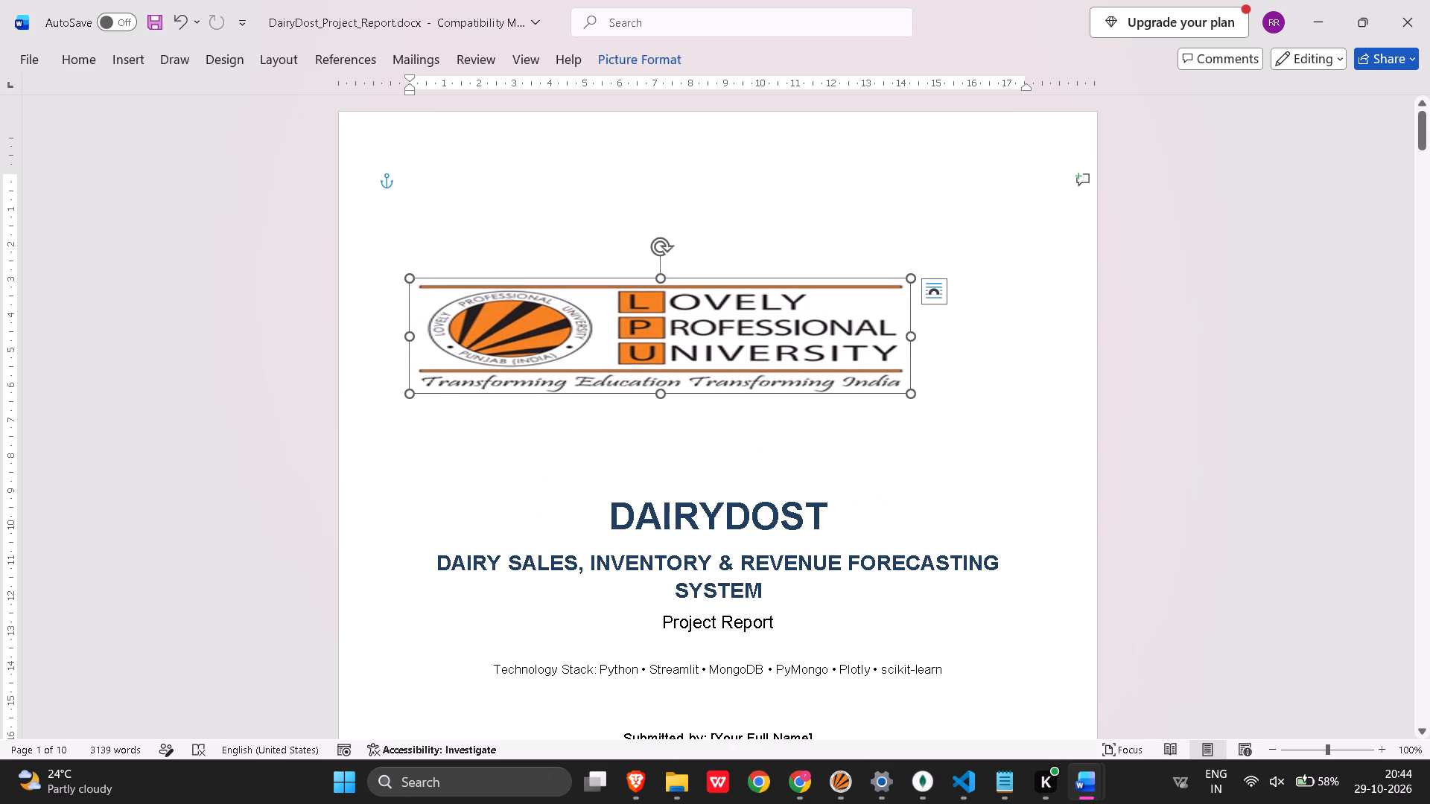
drag(909, 339, 980, 338)
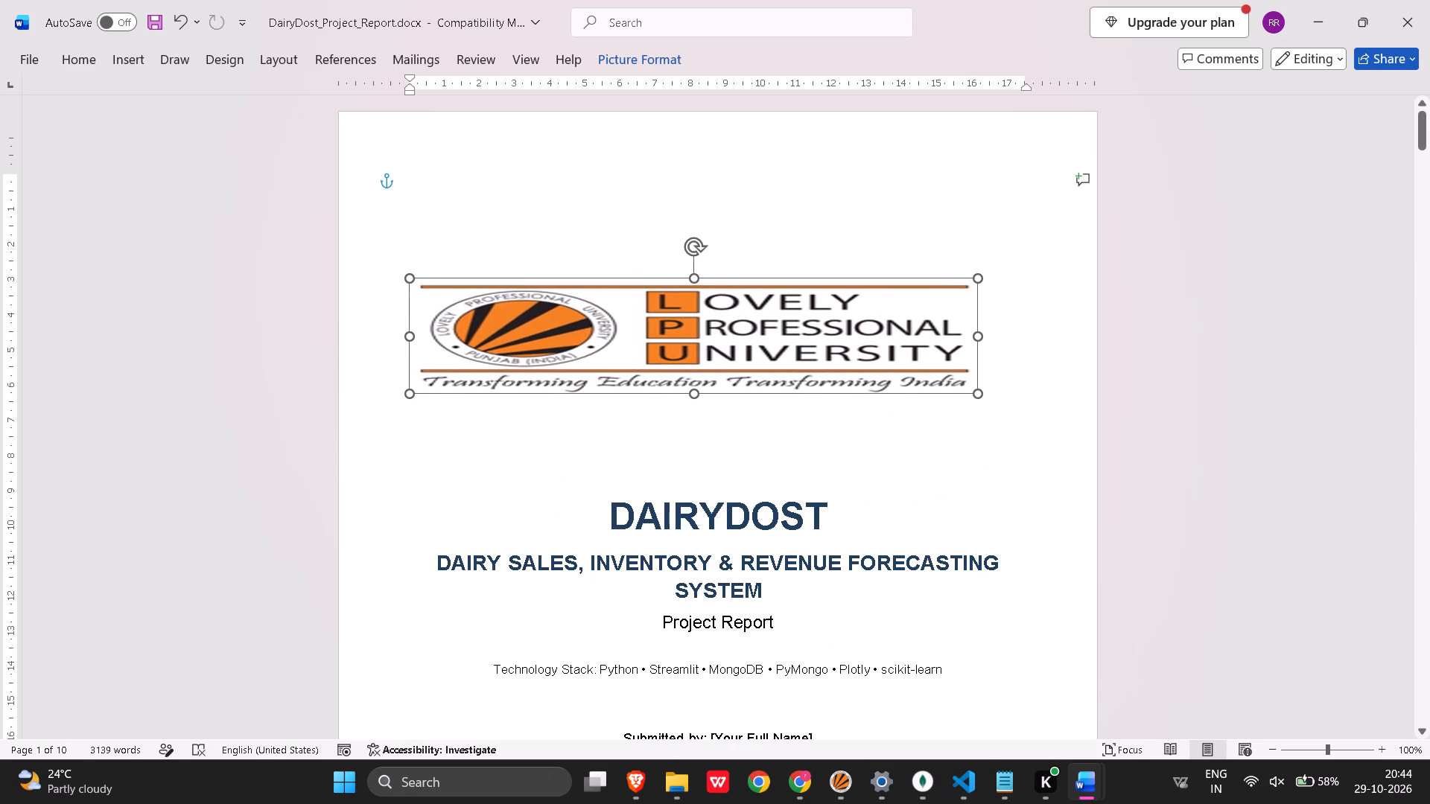
drag(980, 338, 972, 330)
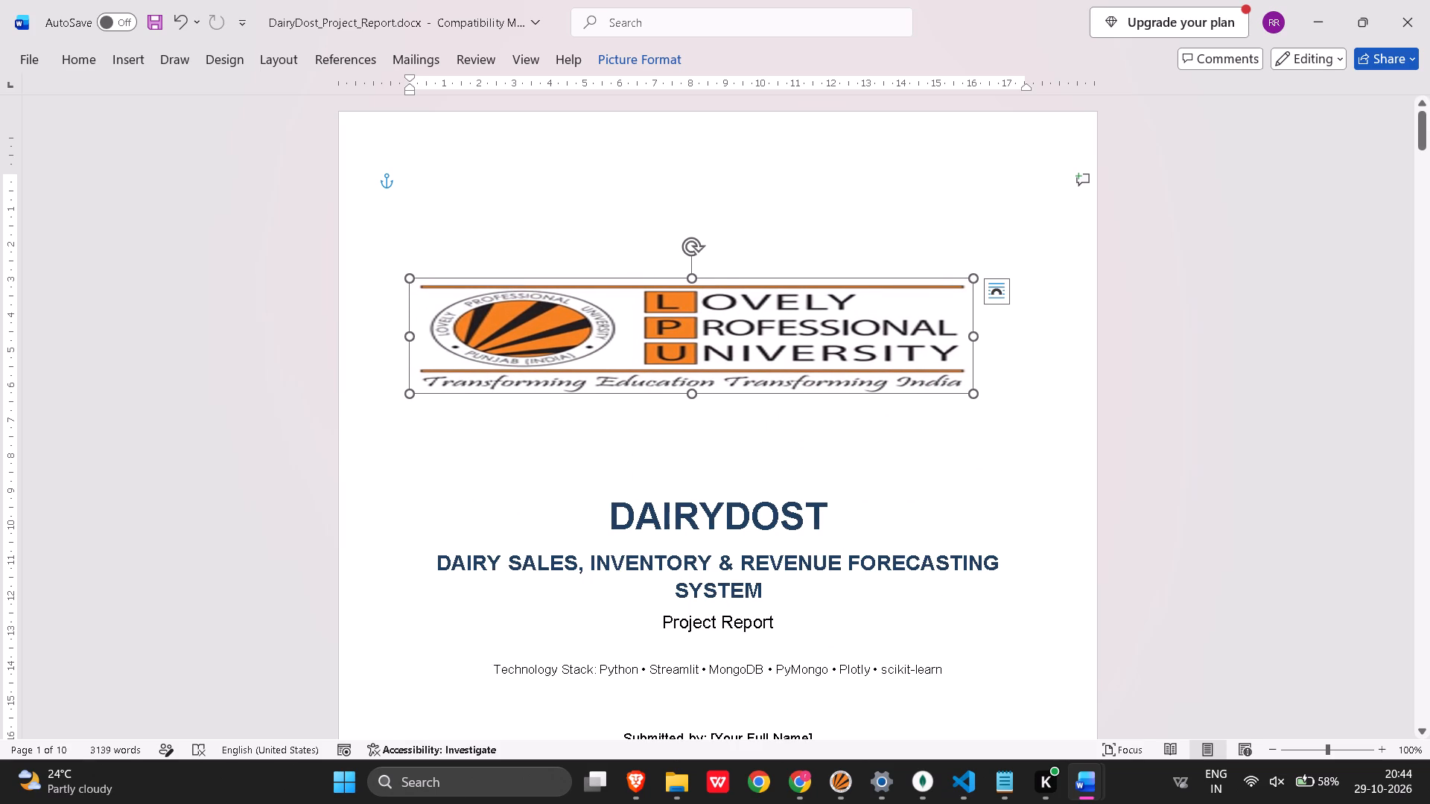
Raise the cover-page logo's top and bottom edges, making it about 4 cm high.
drag(691, 279, 714, 189)
drag(692, 391, 692, 371)
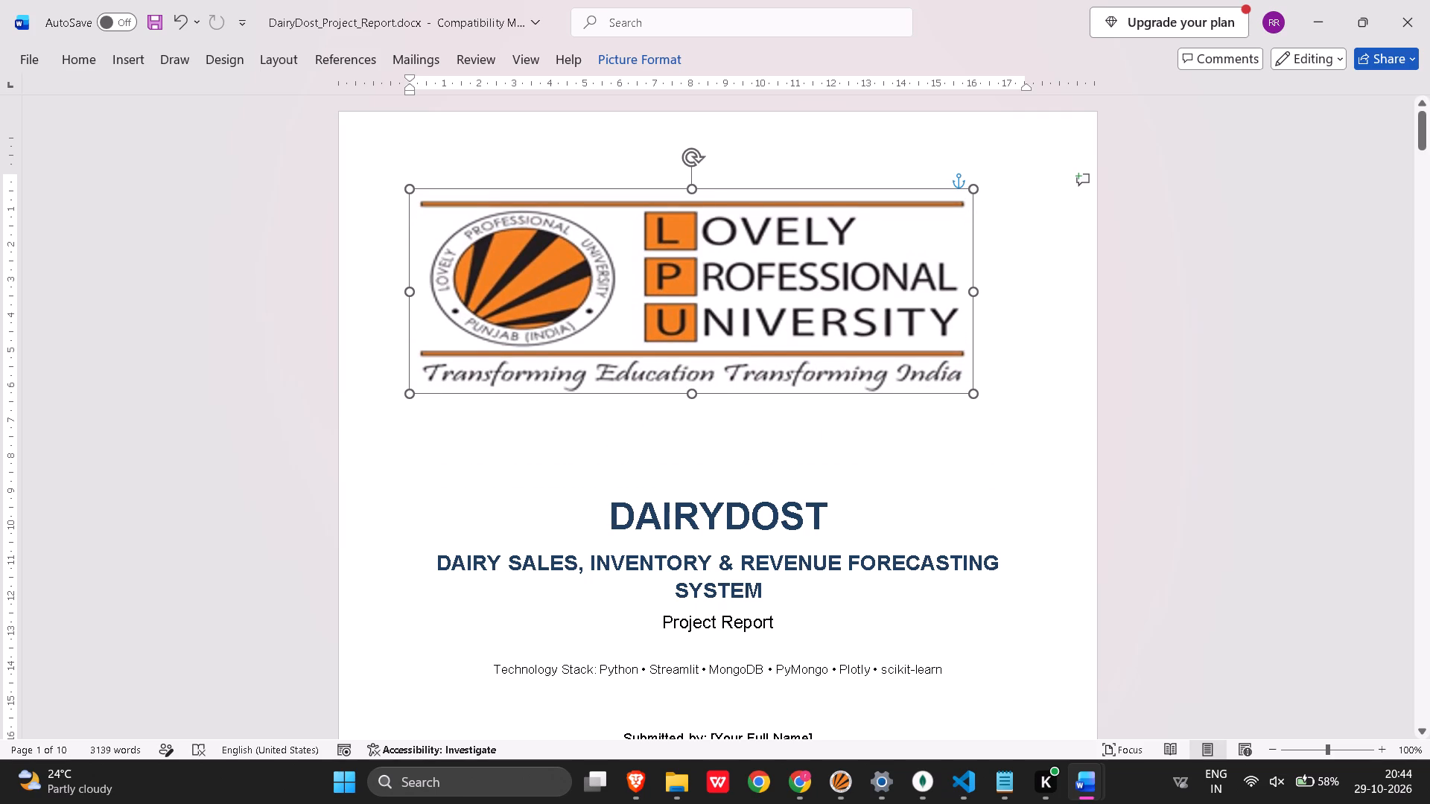
drag(692, 371, 700, 348)
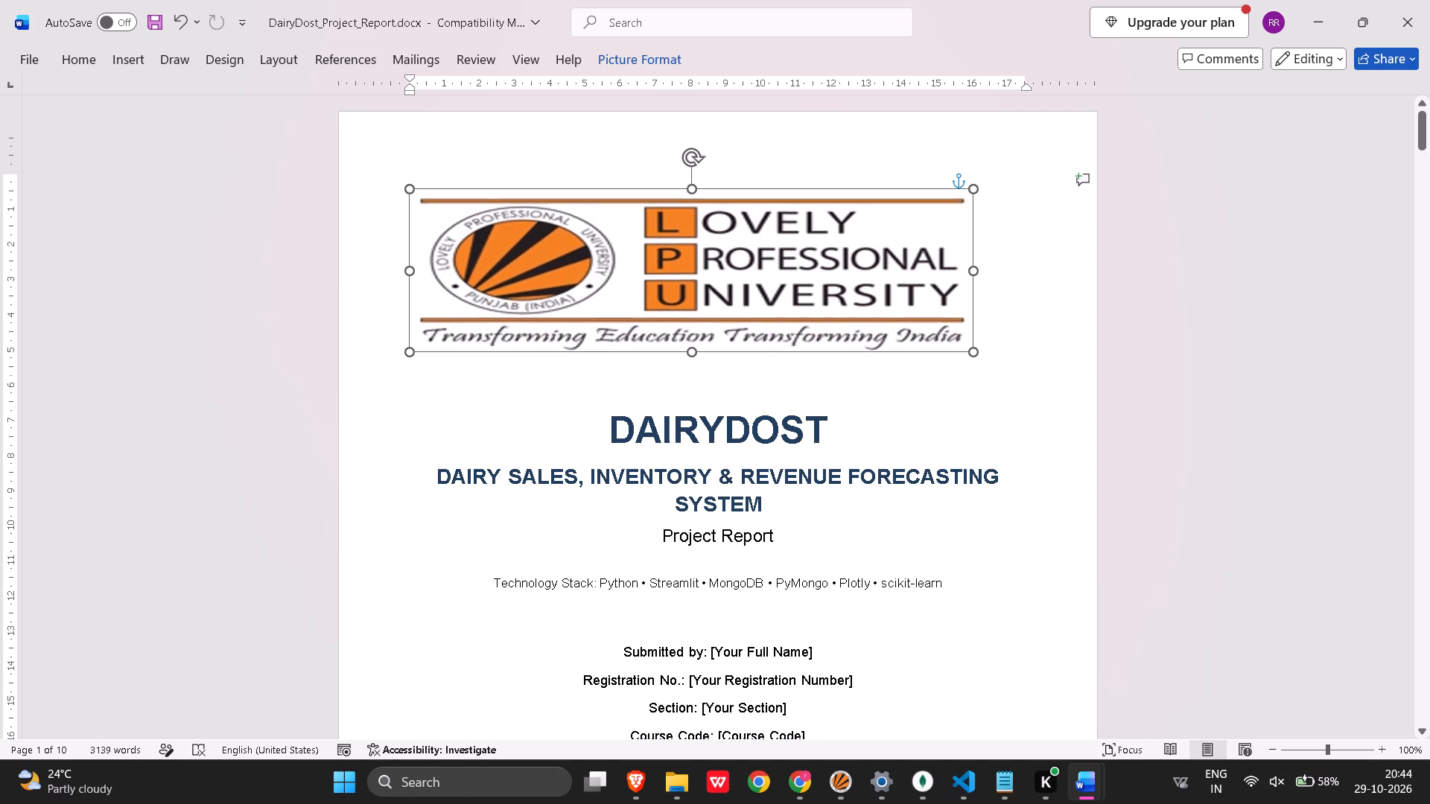
drag(700, 348, 714, 331)
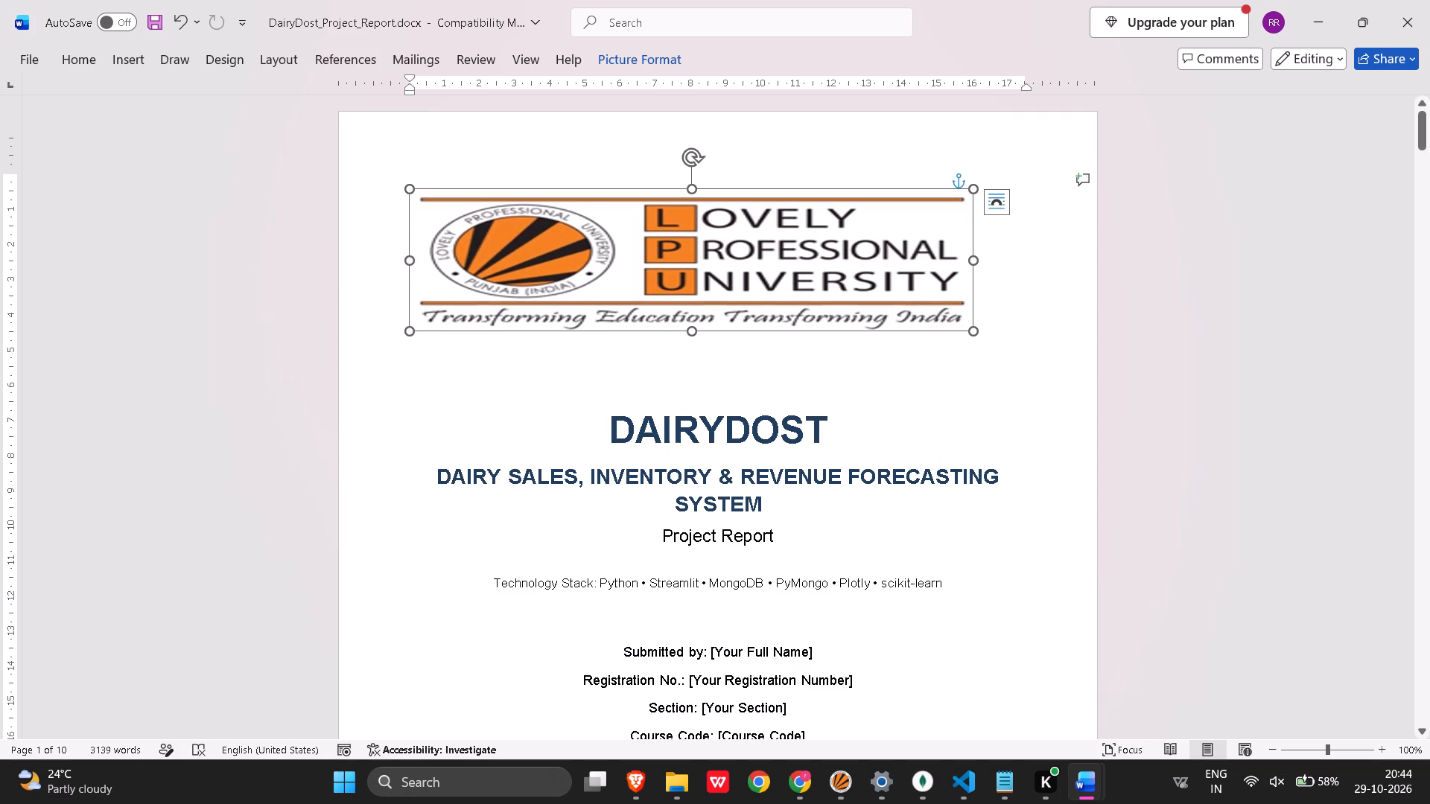
click(972, 389)
Remove the line break before the DAIRYDOST title, bringing it up directly beneath the logo.
click(592, 428)
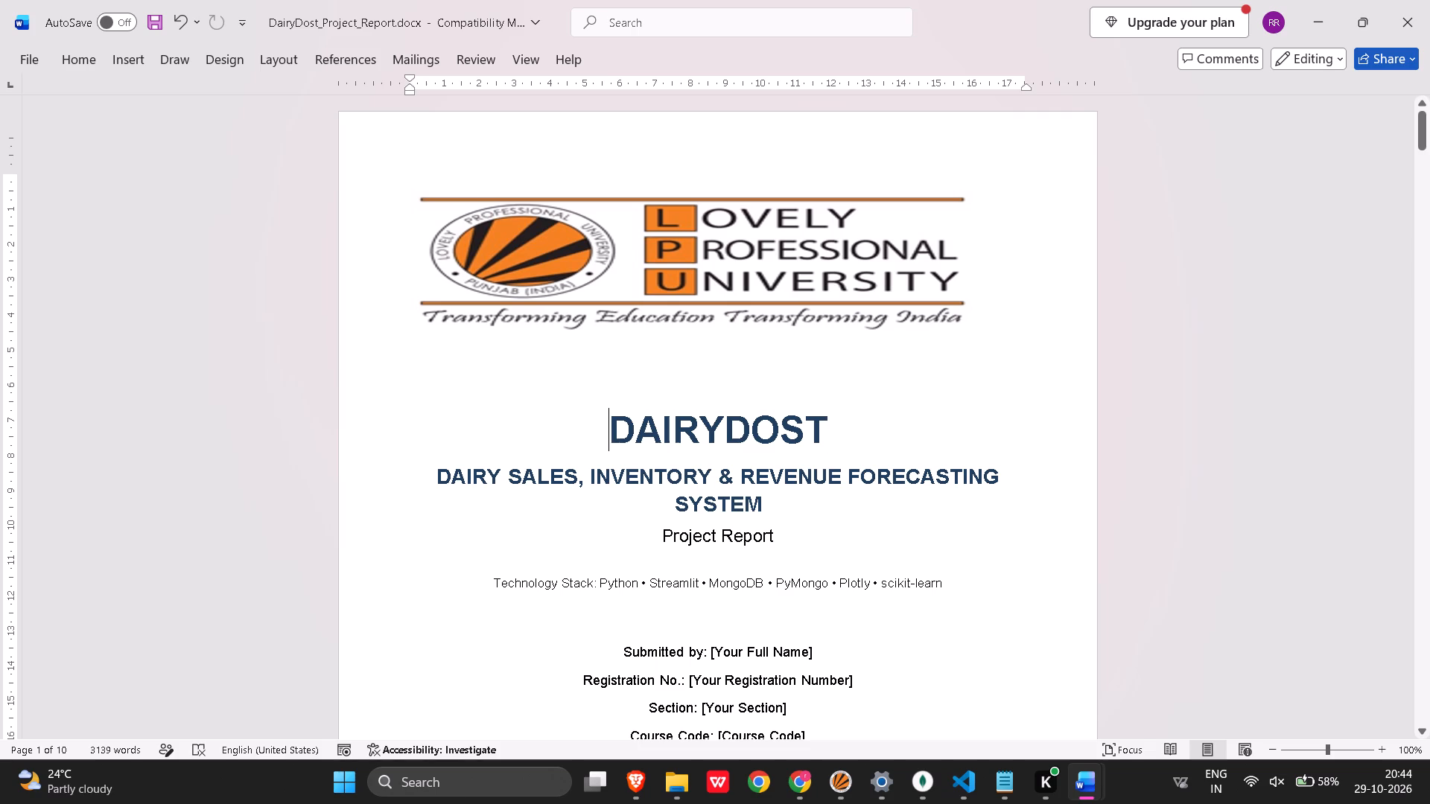
key(BackSpace)
key(BackSpace)
key(BackSpace)
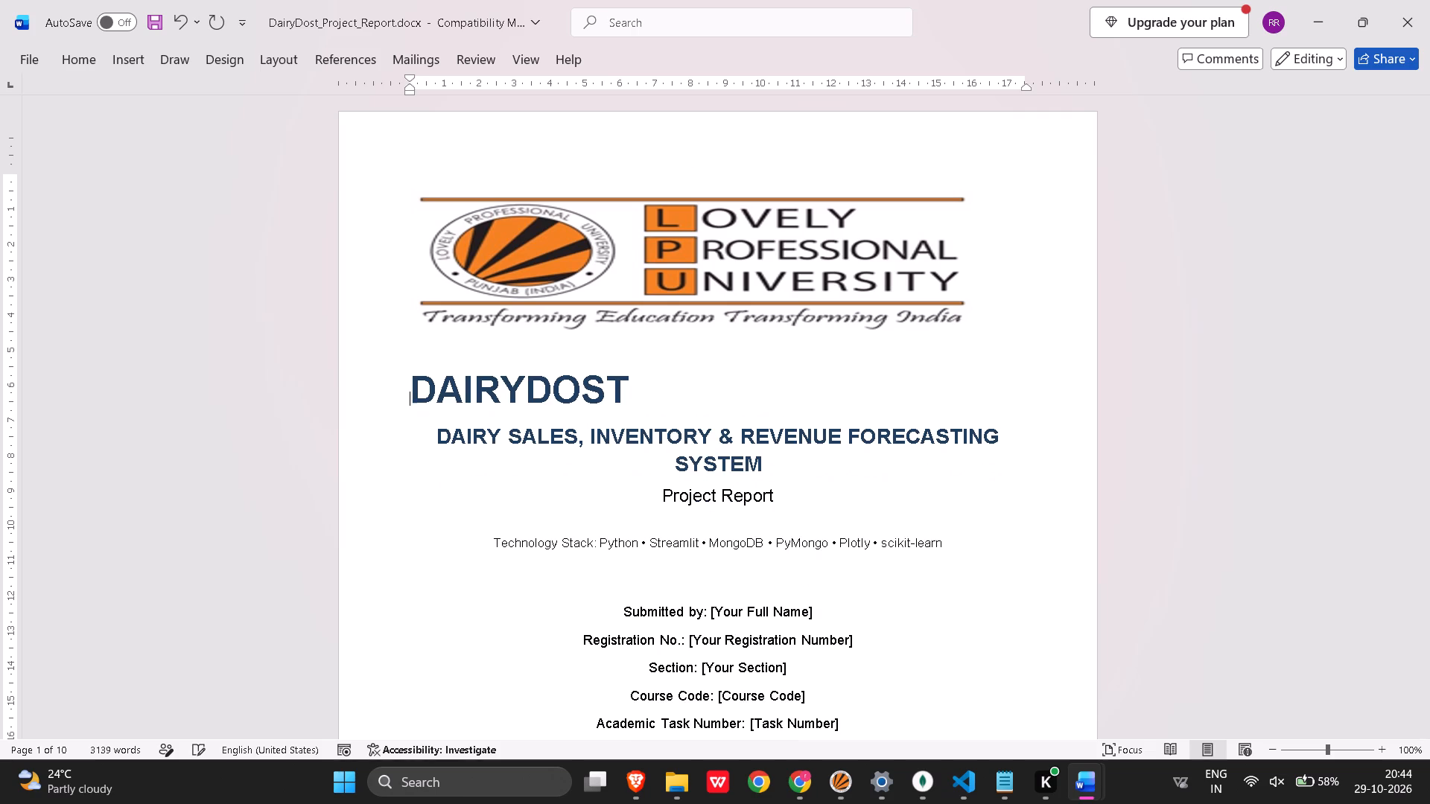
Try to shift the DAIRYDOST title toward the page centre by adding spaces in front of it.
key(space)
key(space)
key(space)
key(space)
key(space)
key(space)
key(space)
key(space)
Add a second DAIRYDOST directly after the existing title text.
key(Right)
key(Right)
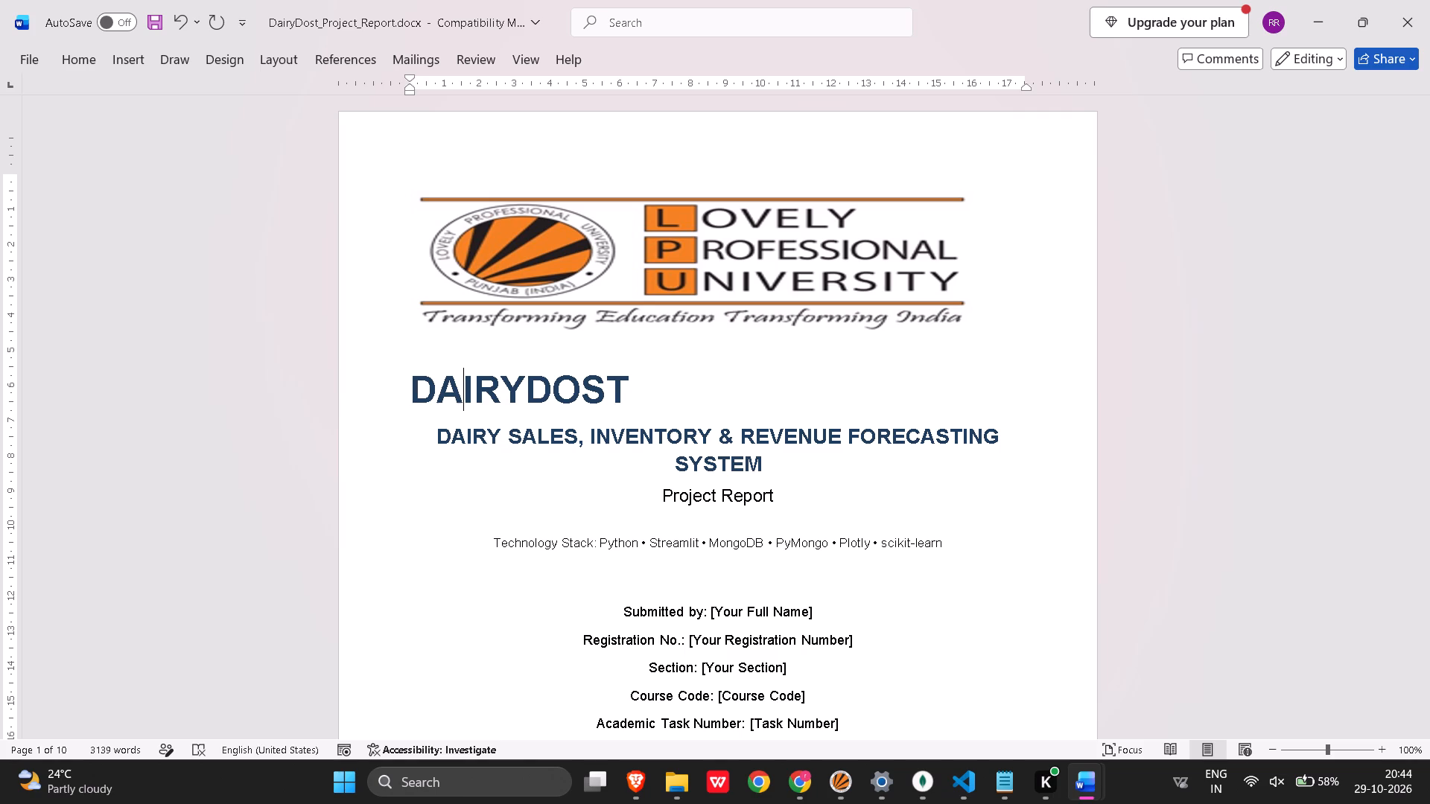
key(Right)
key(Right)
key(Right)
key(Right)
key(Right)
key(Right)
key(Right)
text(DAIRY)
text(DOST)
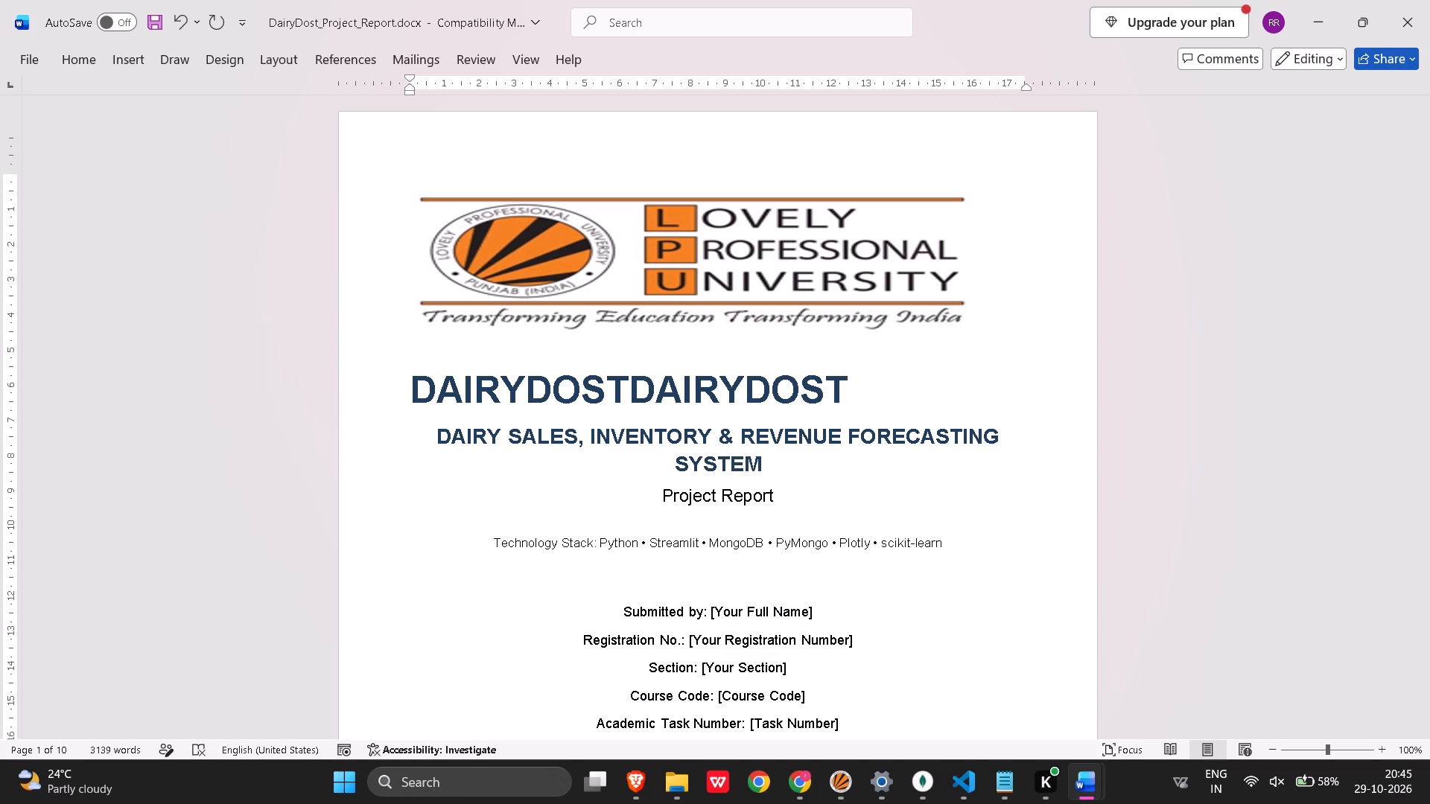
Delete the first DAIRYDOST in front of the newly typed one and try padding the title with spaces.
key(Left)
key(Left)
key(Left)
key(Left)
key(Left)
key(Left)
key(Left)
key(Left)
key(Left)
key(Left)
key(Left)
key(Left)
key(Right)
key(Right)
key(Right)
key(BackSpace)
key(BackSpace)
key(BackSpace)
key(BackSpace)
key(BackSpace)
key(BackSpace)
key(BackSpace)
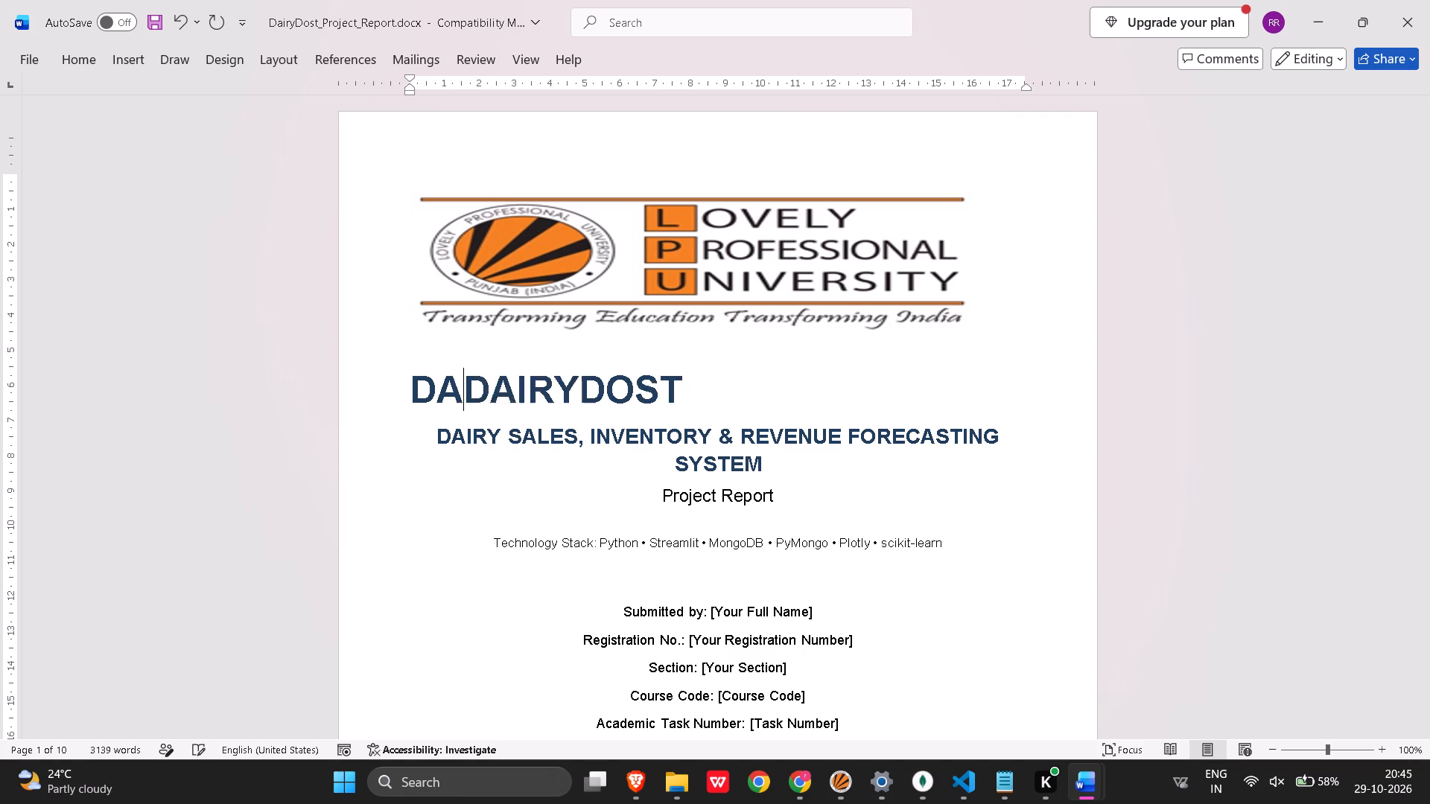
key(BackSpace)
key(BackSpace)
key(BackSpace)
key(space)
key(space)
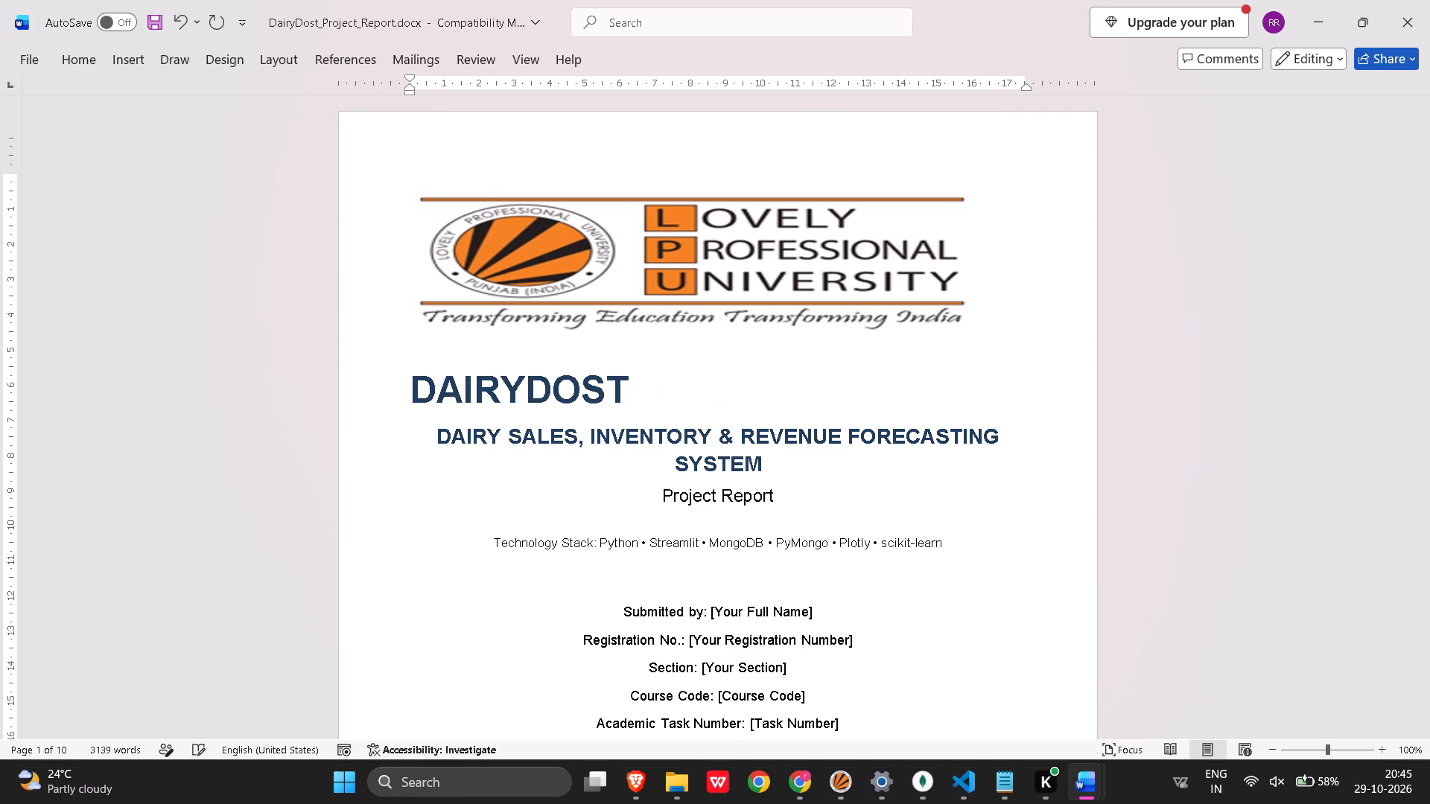
Delete the whole DAIRYDOST title from the cover page.
click(648, 385)
key(BackSpace)
key(BackSpace)
key(BackSpace)
key(BackSpace)
key(BackSpace)
key(BackSpace)
key(BackSpace)
key(BackSpace)
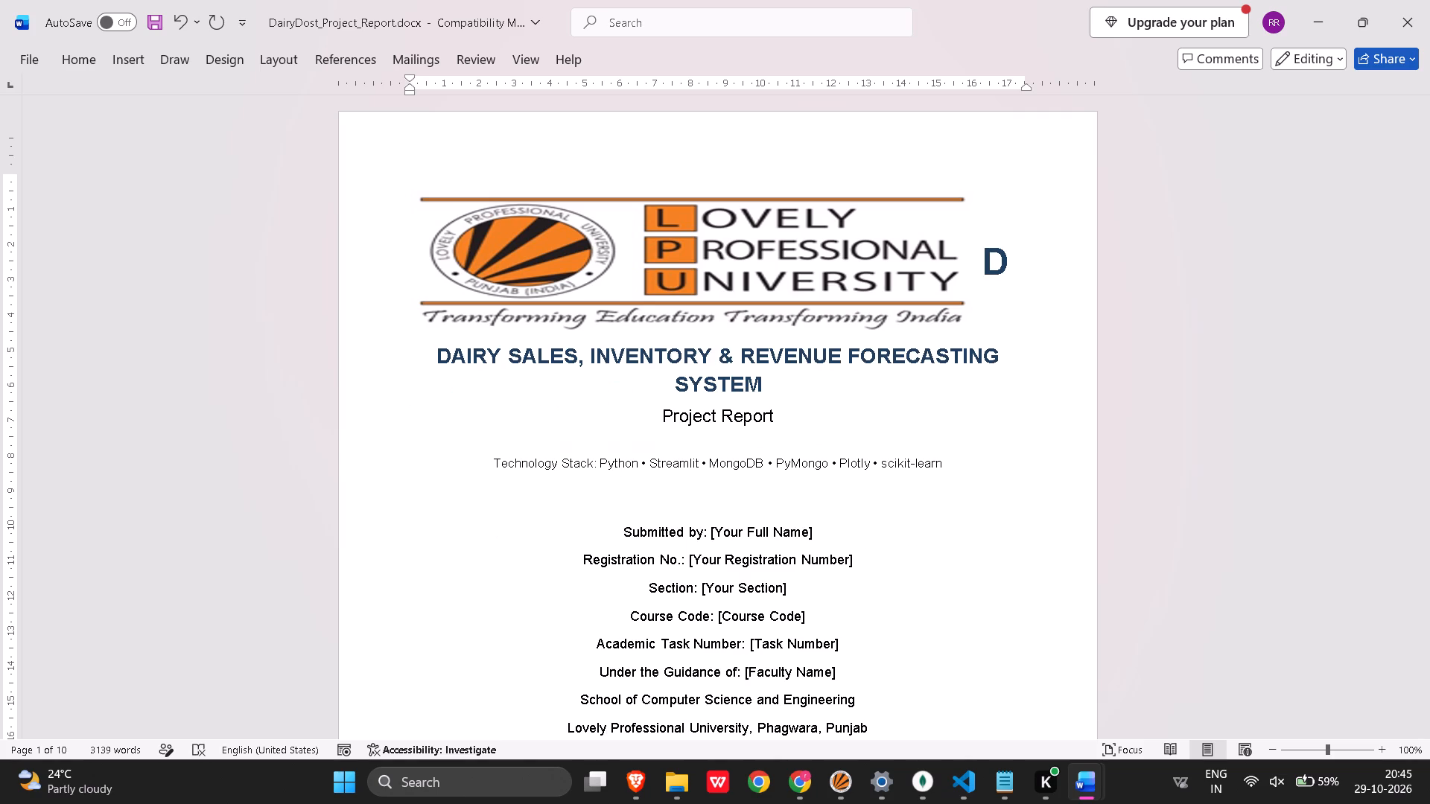
key(Return)
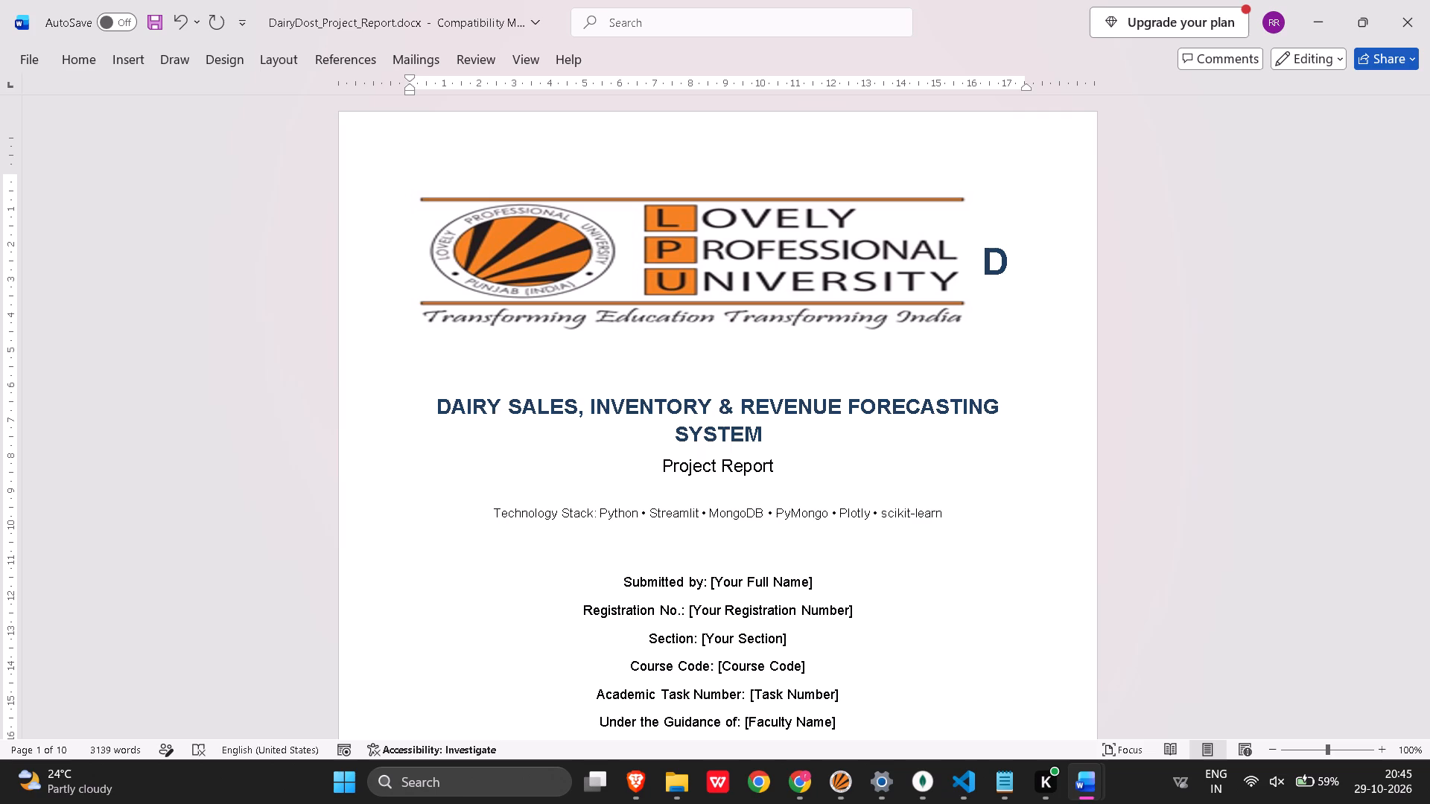
key(BackSpace)
key(BackSpace)
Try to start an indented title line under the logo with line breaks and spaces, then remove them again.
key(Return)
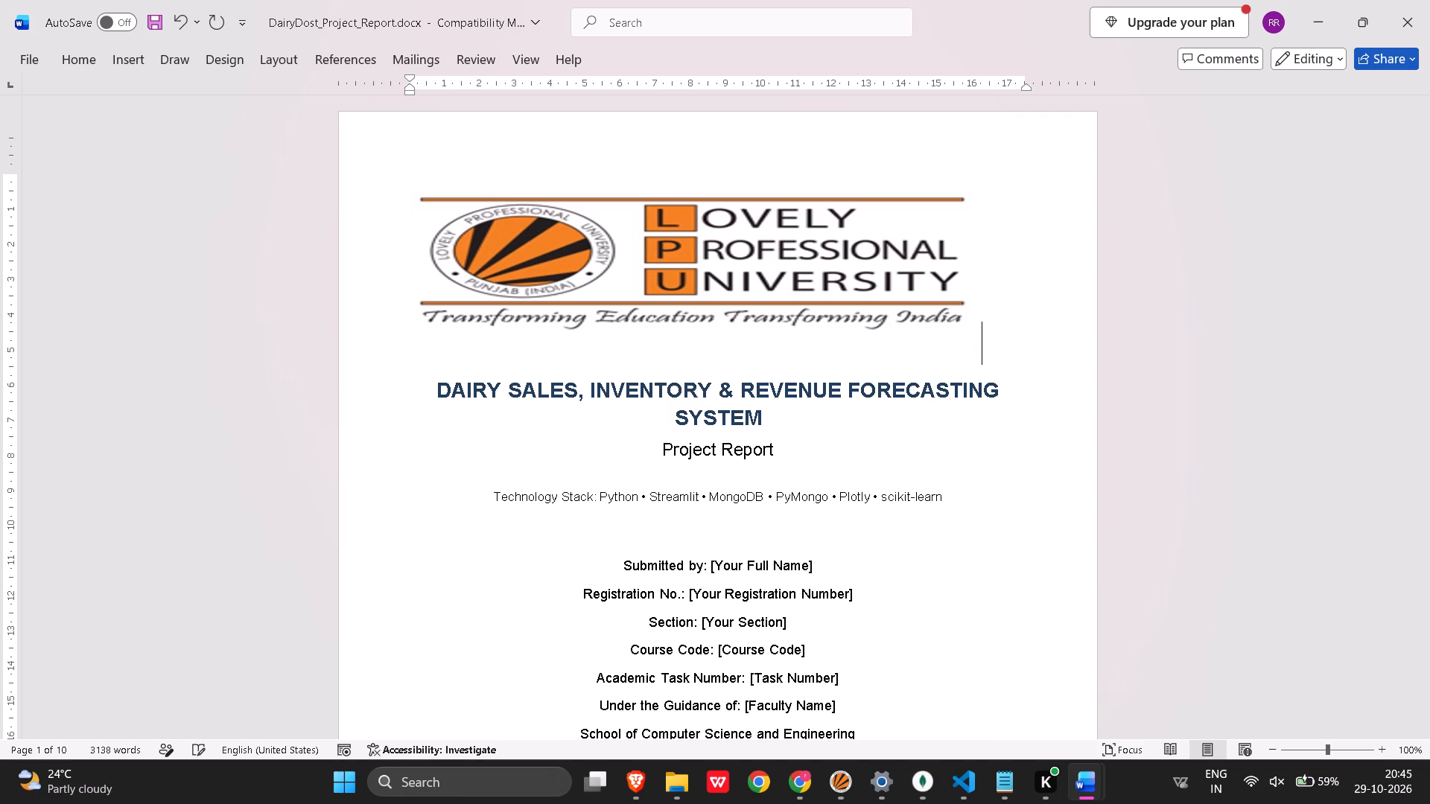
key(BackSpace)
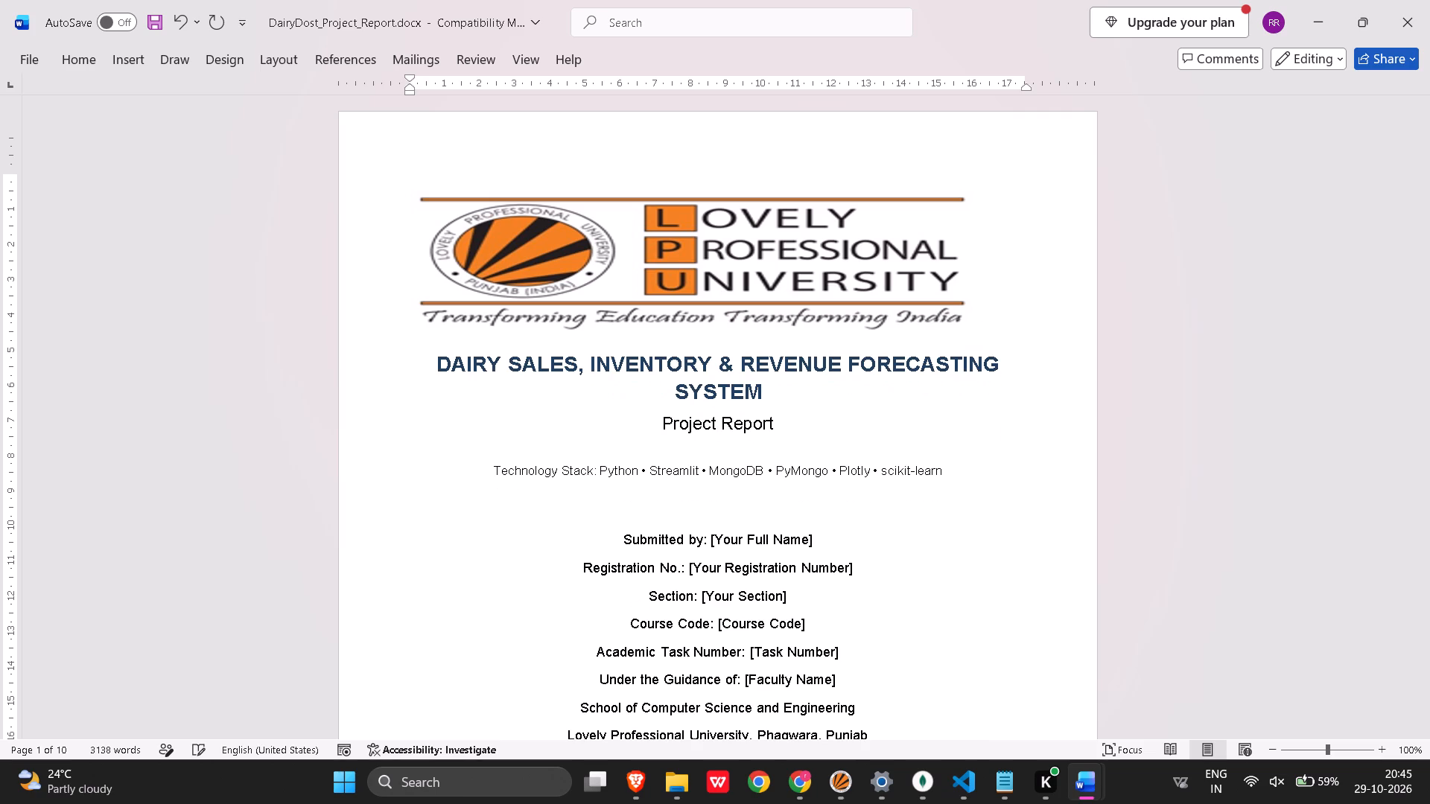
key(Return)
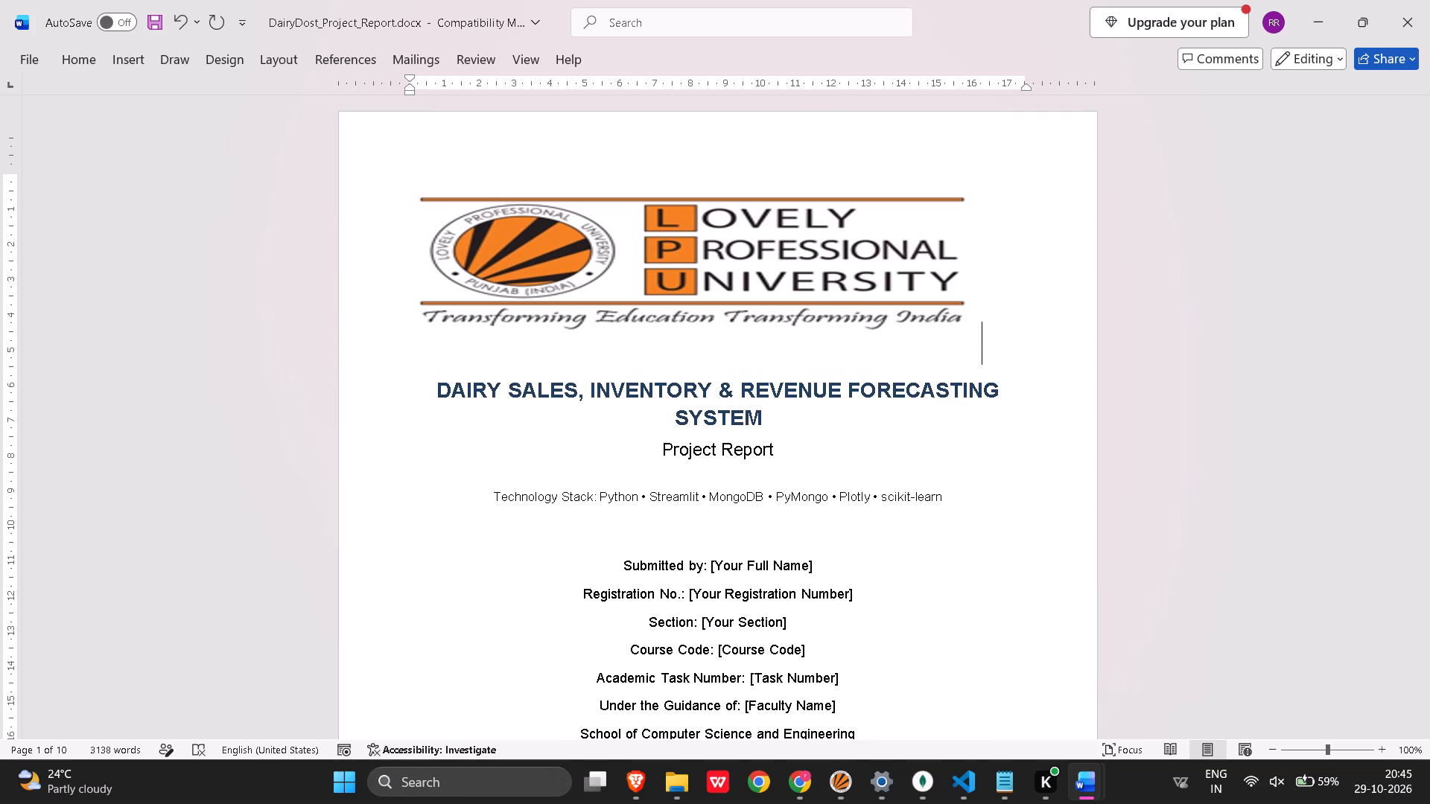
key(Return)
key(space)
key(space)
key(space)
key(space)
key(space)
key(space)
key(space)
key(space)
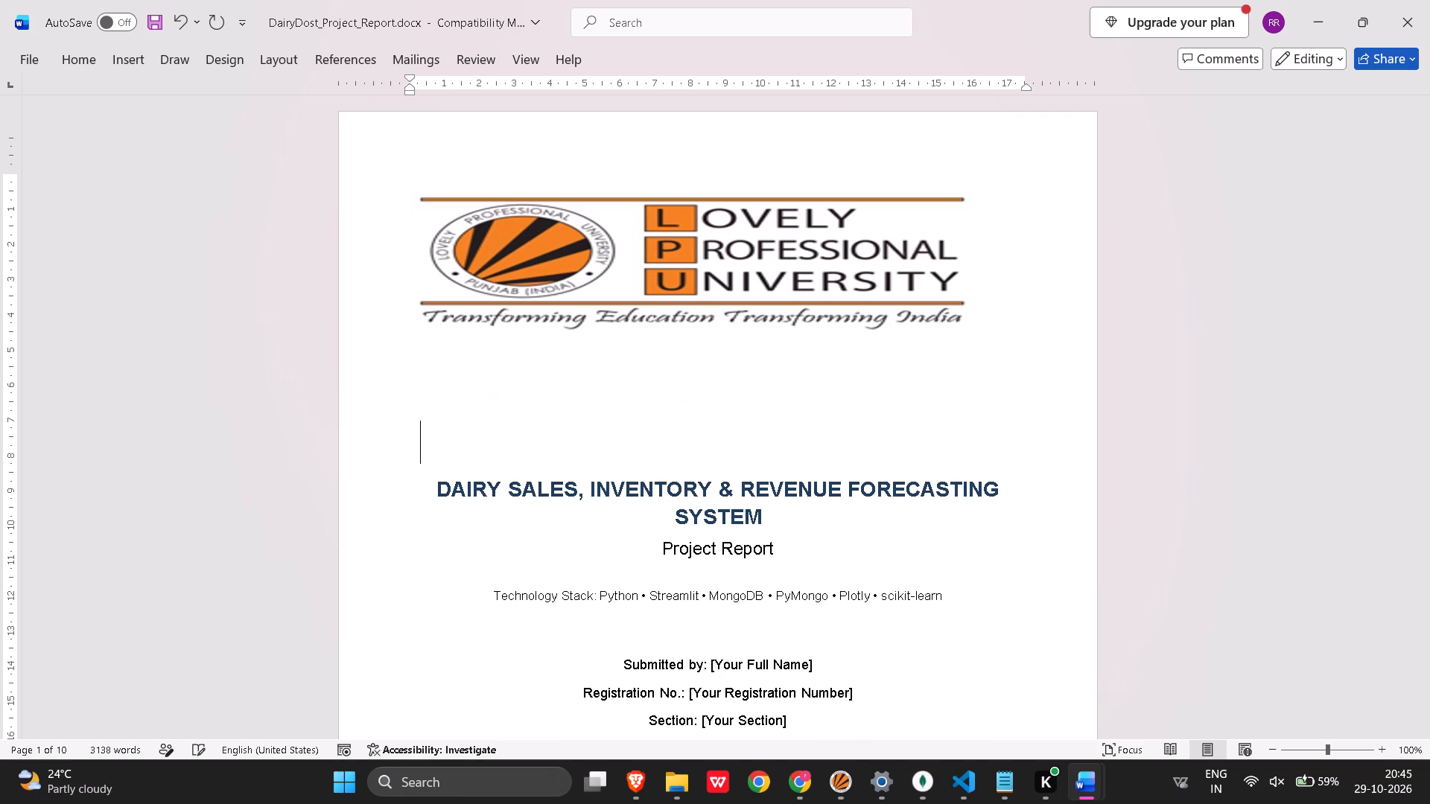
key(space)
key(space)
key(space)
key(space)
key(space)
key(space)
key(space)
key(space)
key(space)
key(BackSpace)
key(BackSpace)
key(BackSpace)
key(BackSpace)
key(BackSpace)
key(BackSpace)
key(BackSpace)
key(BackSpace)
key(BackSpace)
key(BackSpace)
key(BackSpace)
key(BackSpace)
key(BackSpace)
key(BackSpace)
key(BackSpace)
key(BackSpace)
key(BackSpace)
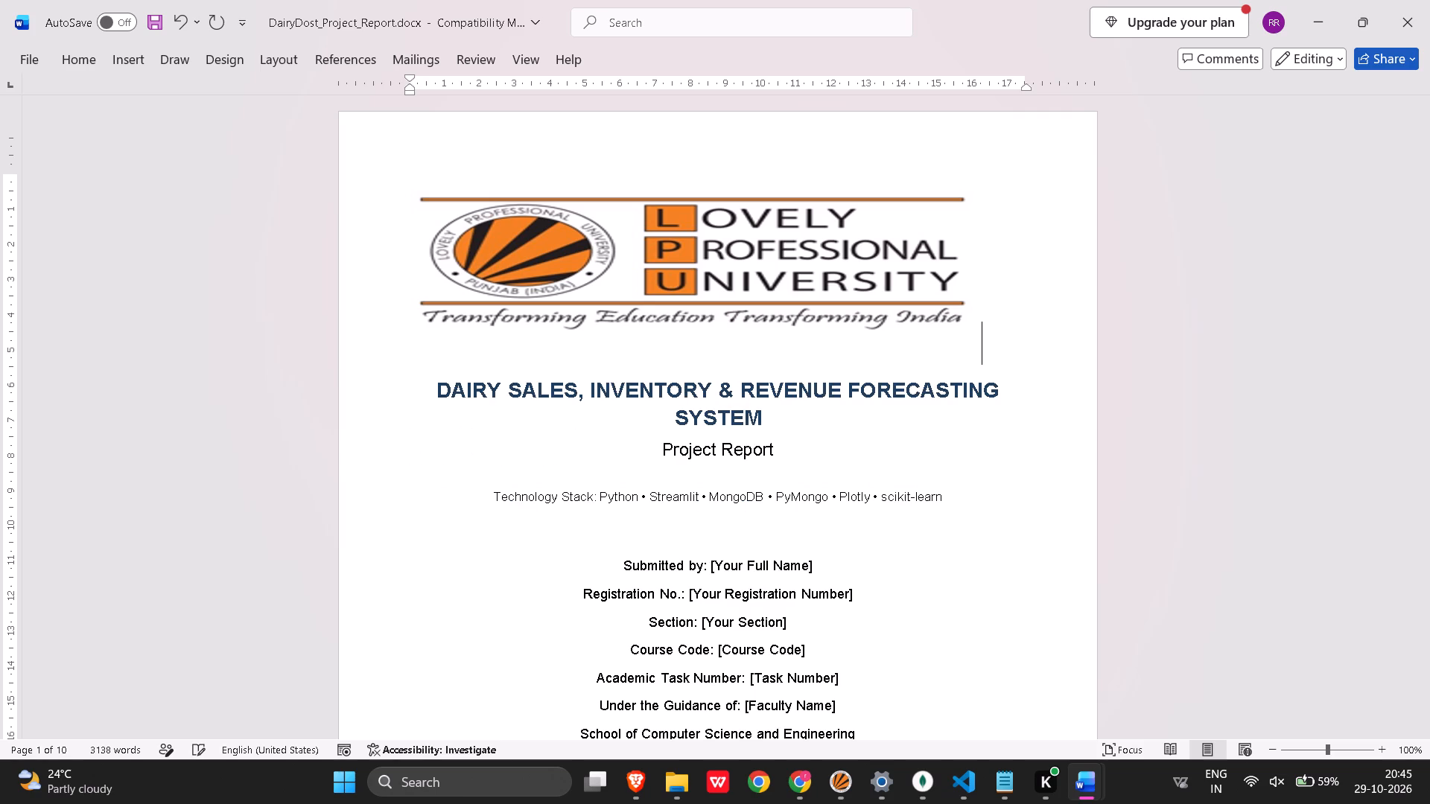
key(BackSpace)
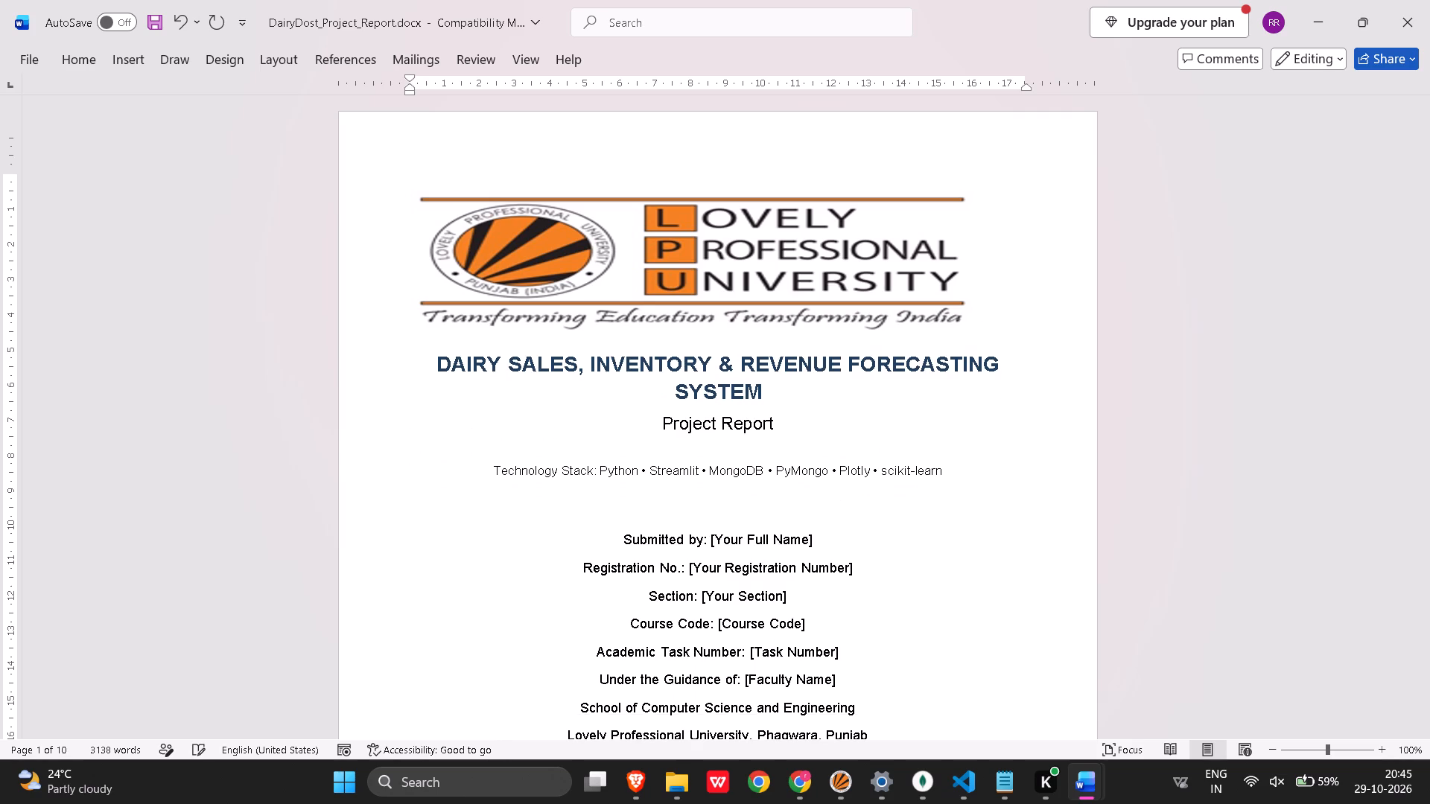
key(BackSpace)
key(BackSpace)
Start a new line below the logo, indent it with a run of spaces and enter the title DAIRYDOST.
key(Return)
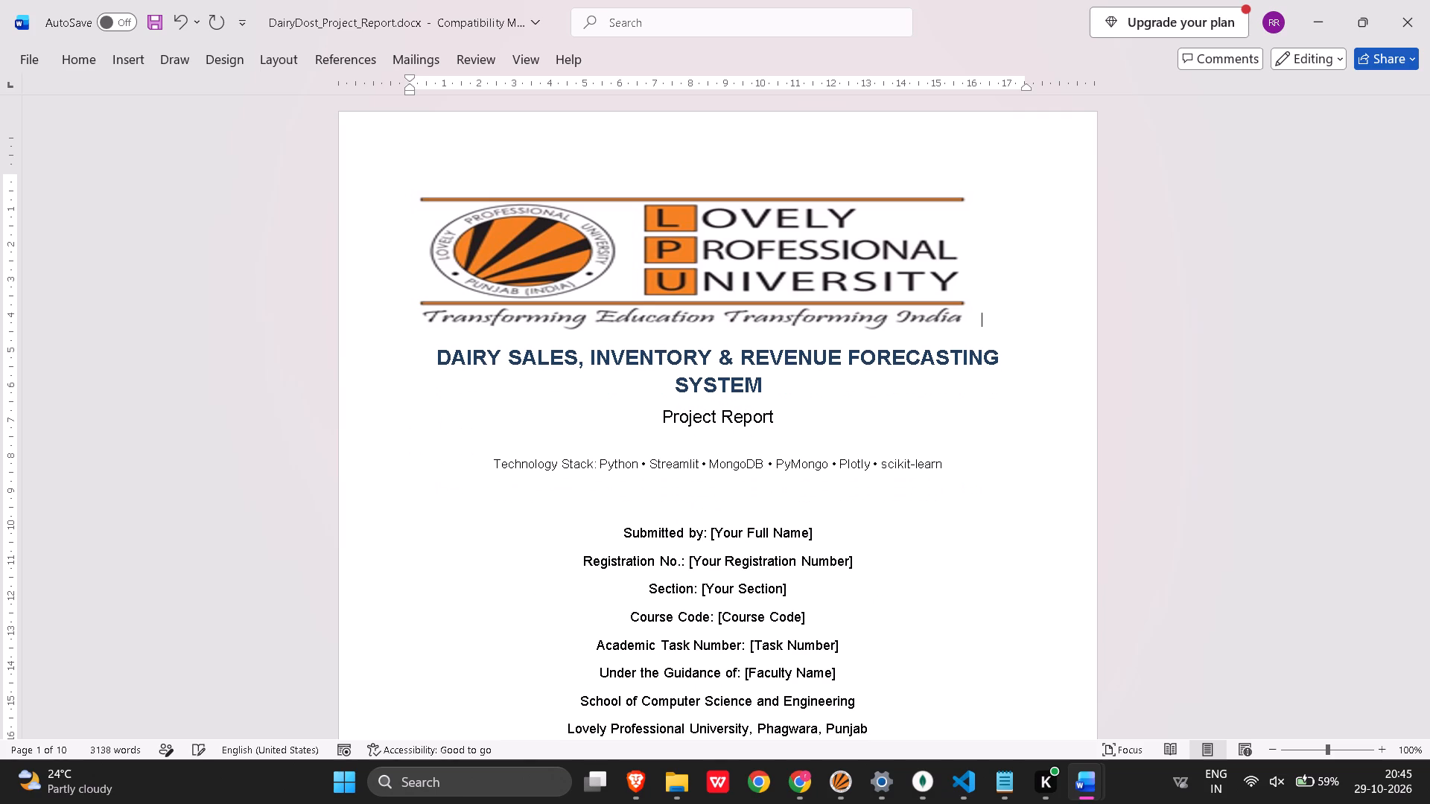
key(Return)
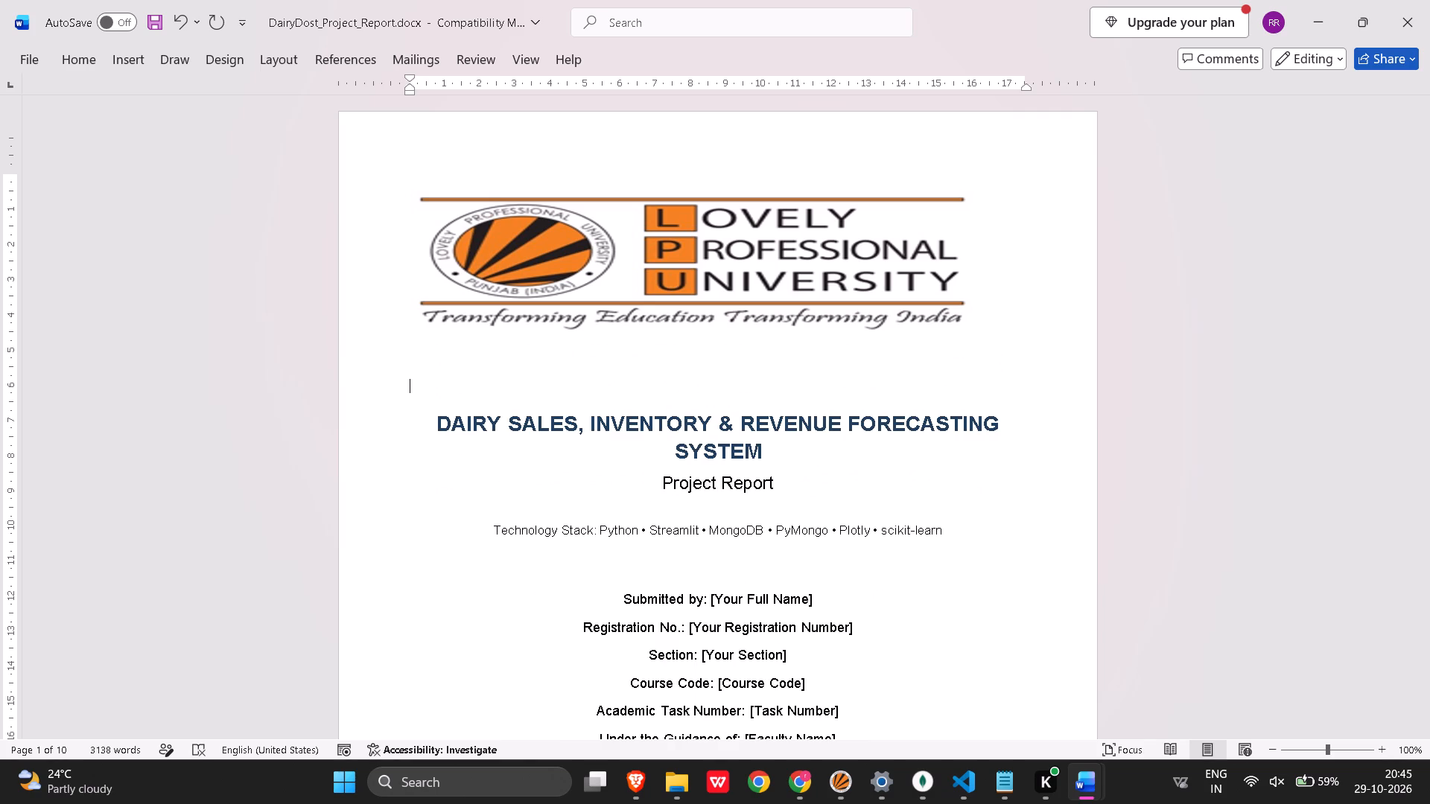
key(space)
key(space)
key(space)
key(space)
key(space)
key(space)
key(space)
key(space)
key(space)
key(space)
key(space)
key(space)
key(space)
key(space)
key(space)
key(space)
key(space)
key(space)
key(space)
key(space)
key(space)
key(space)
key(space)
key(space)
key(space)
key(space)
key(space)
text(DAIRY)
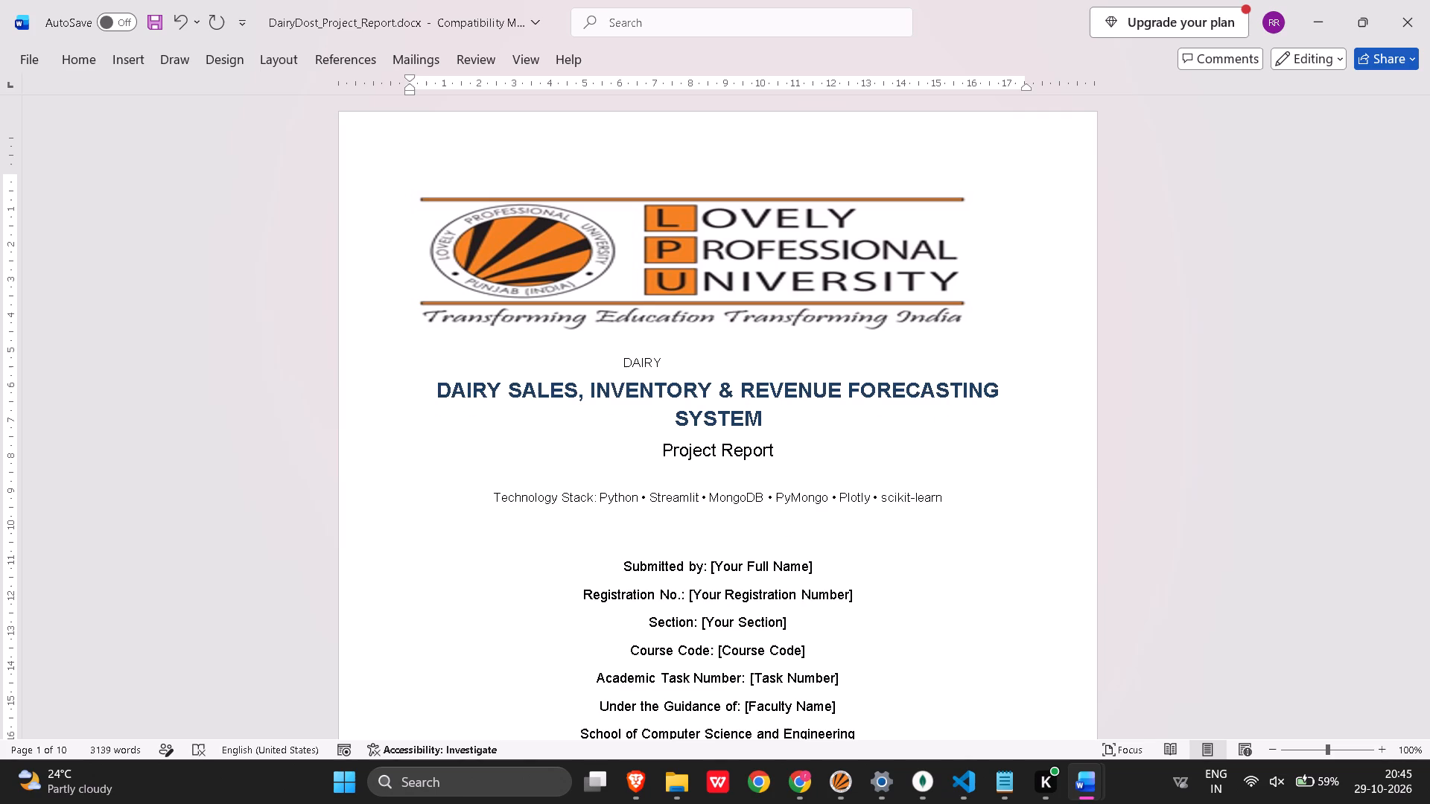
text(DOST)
Format the DAIRYDOST title on the cover page as 18 pt, bold and dark blue.
drag(705, 357, 637, 358)
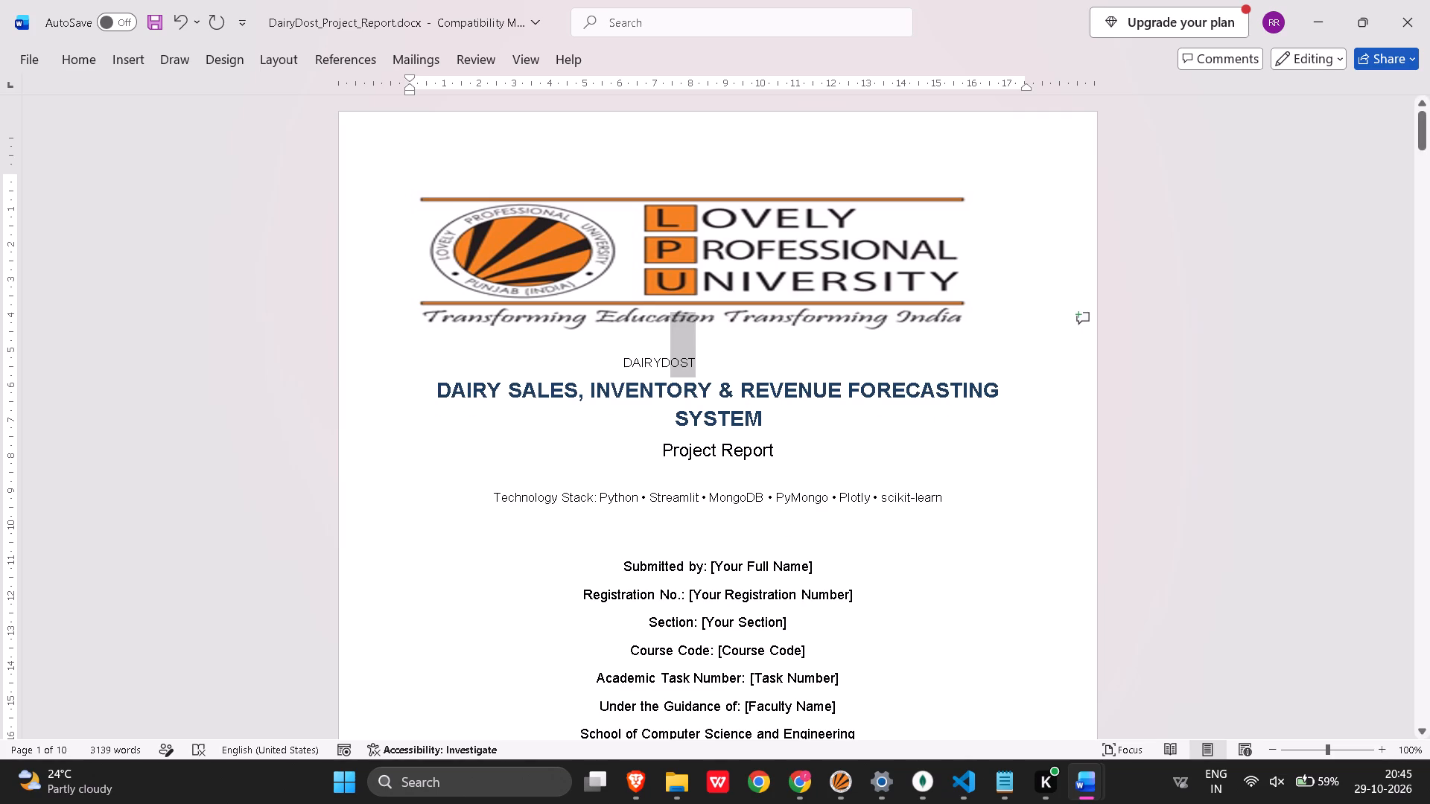
drag(637, 358, 620, 360)
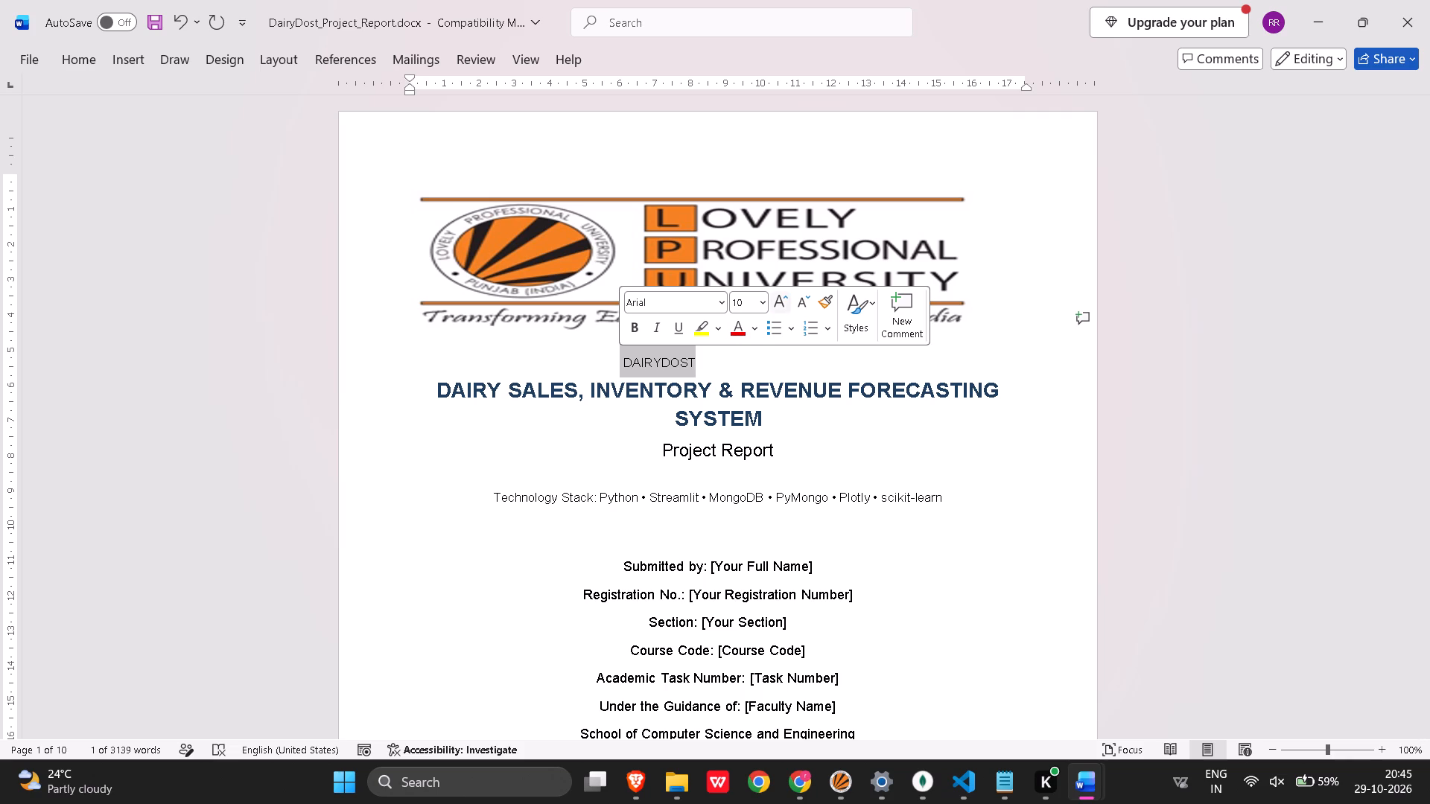
click(520, 363)
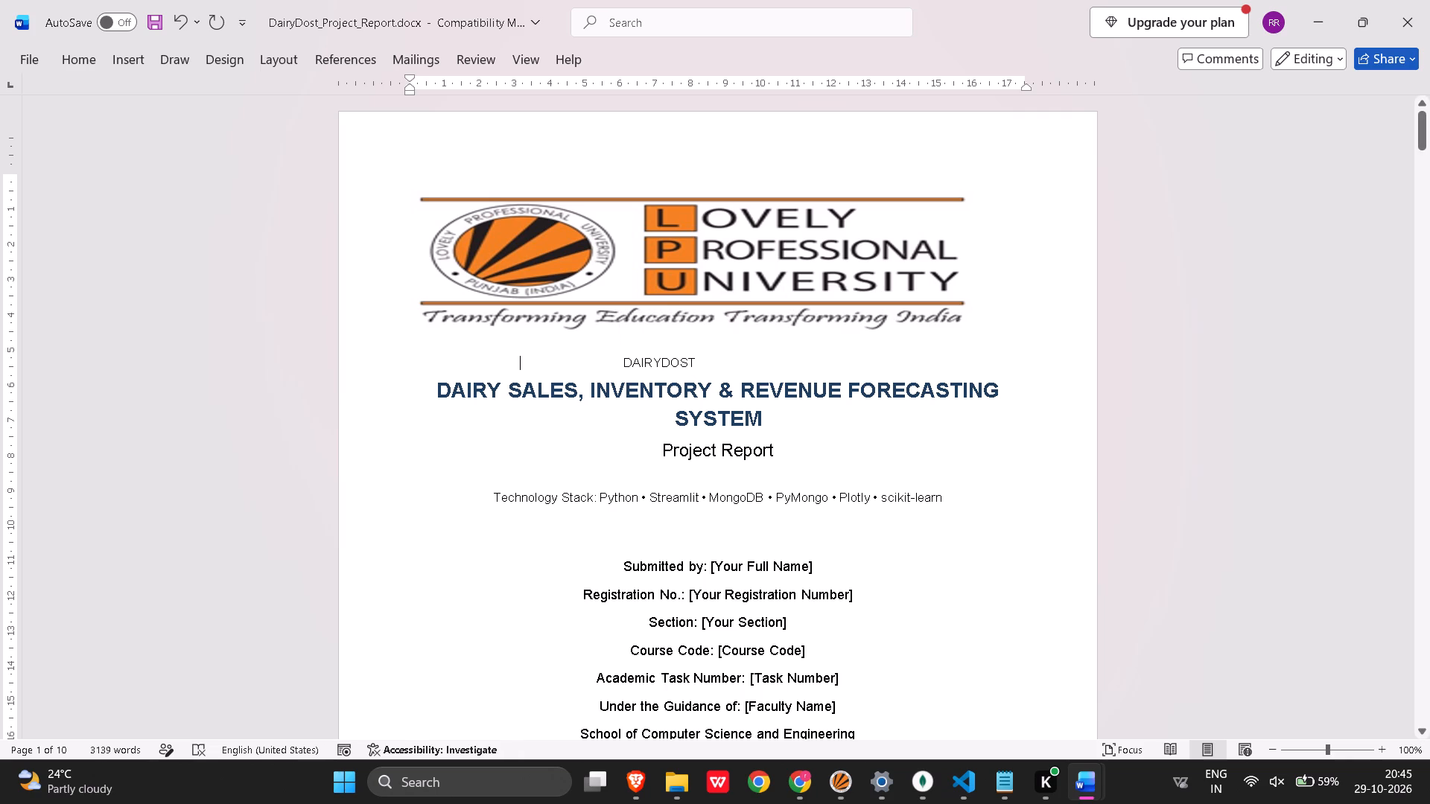
drag(439, 392, 593, 438)
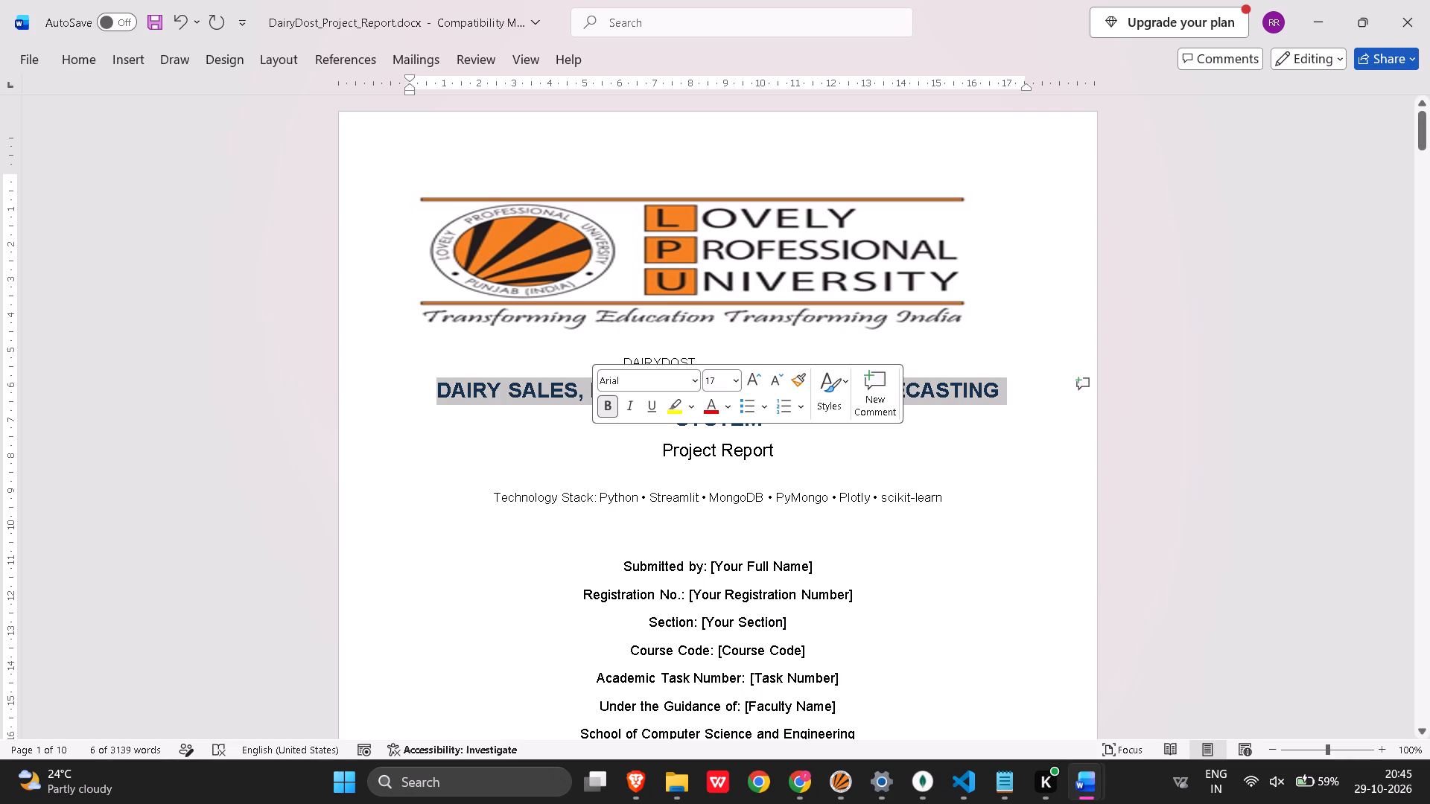
click(715, 348)
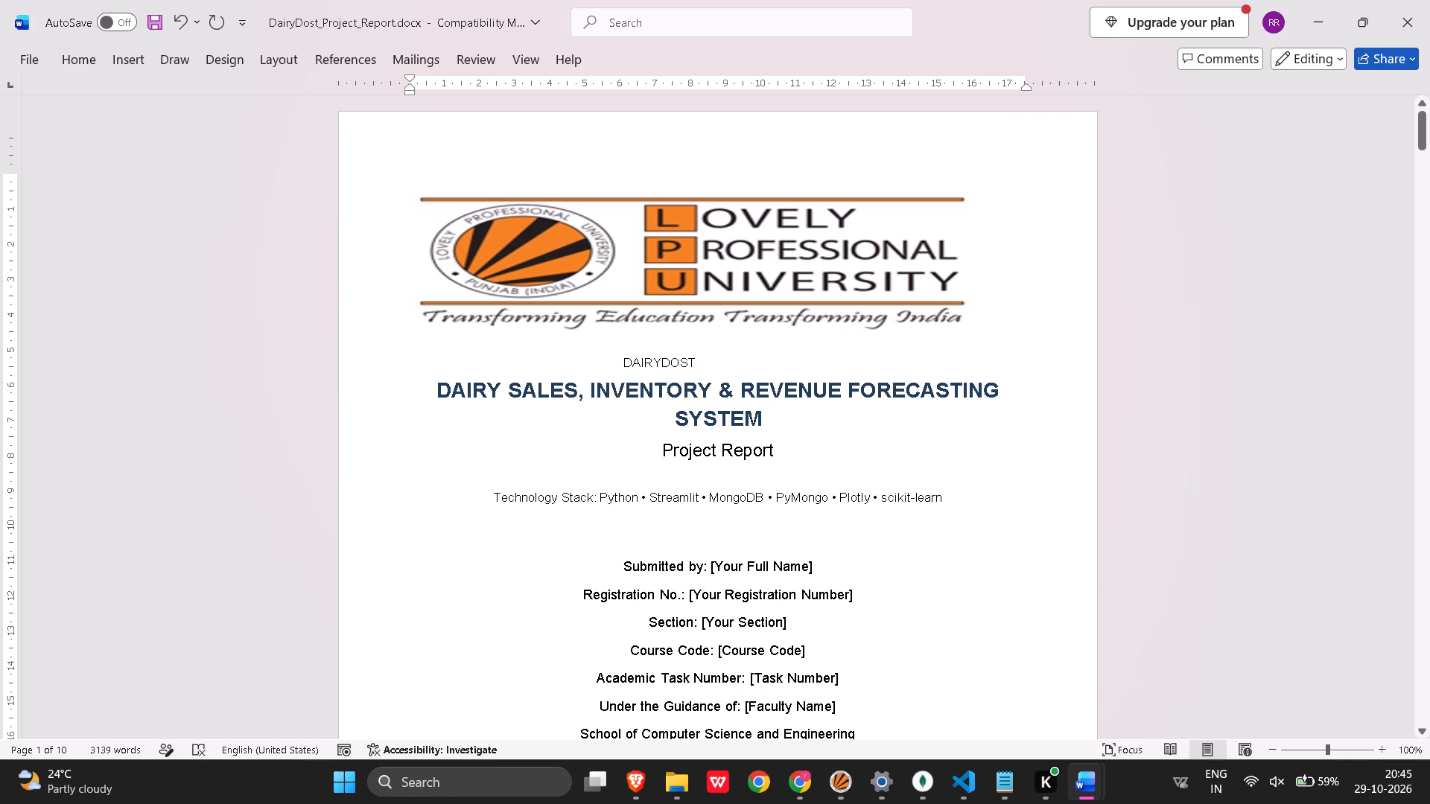
drag(706, 368, 620, 355)
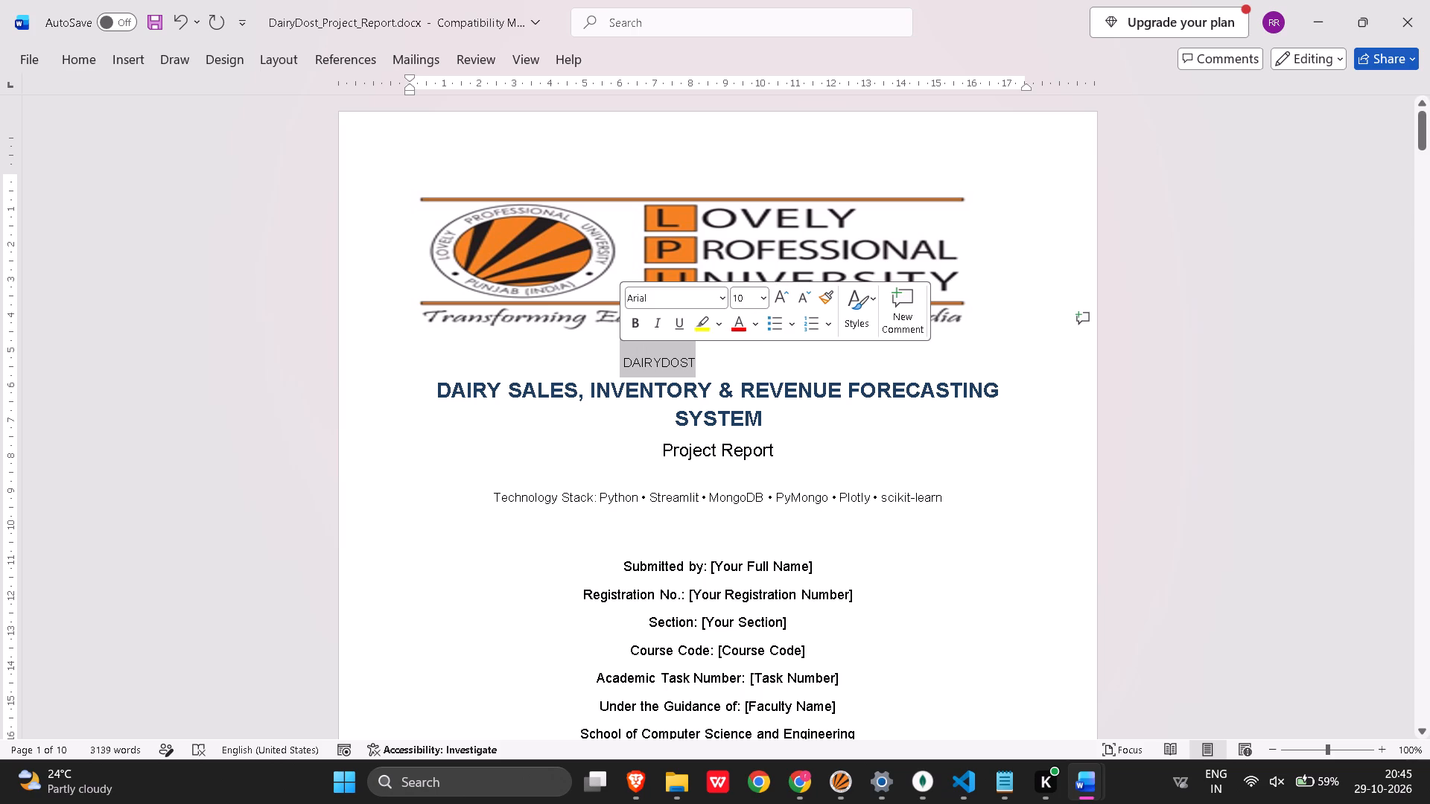
click(762, 295)
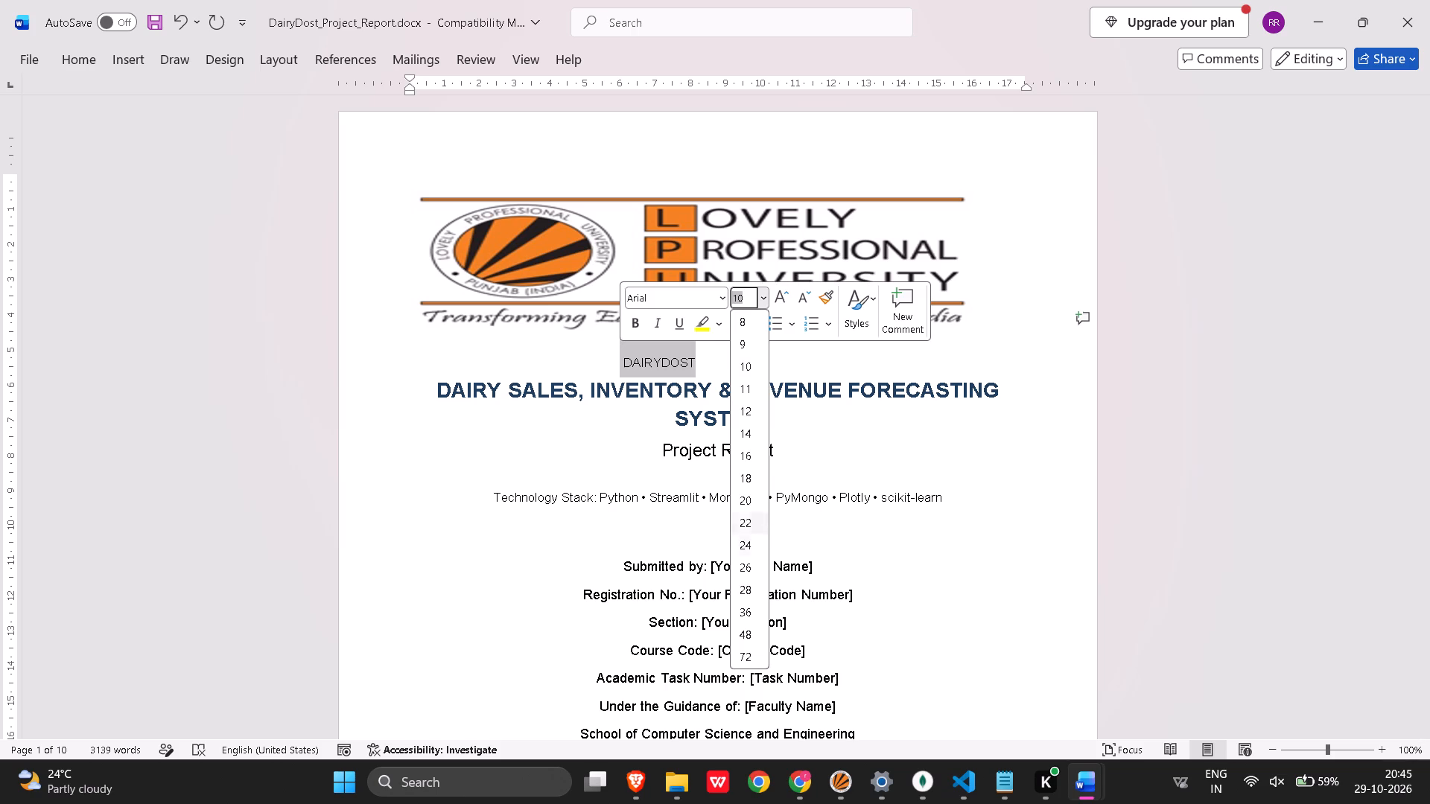
click(750, 479)
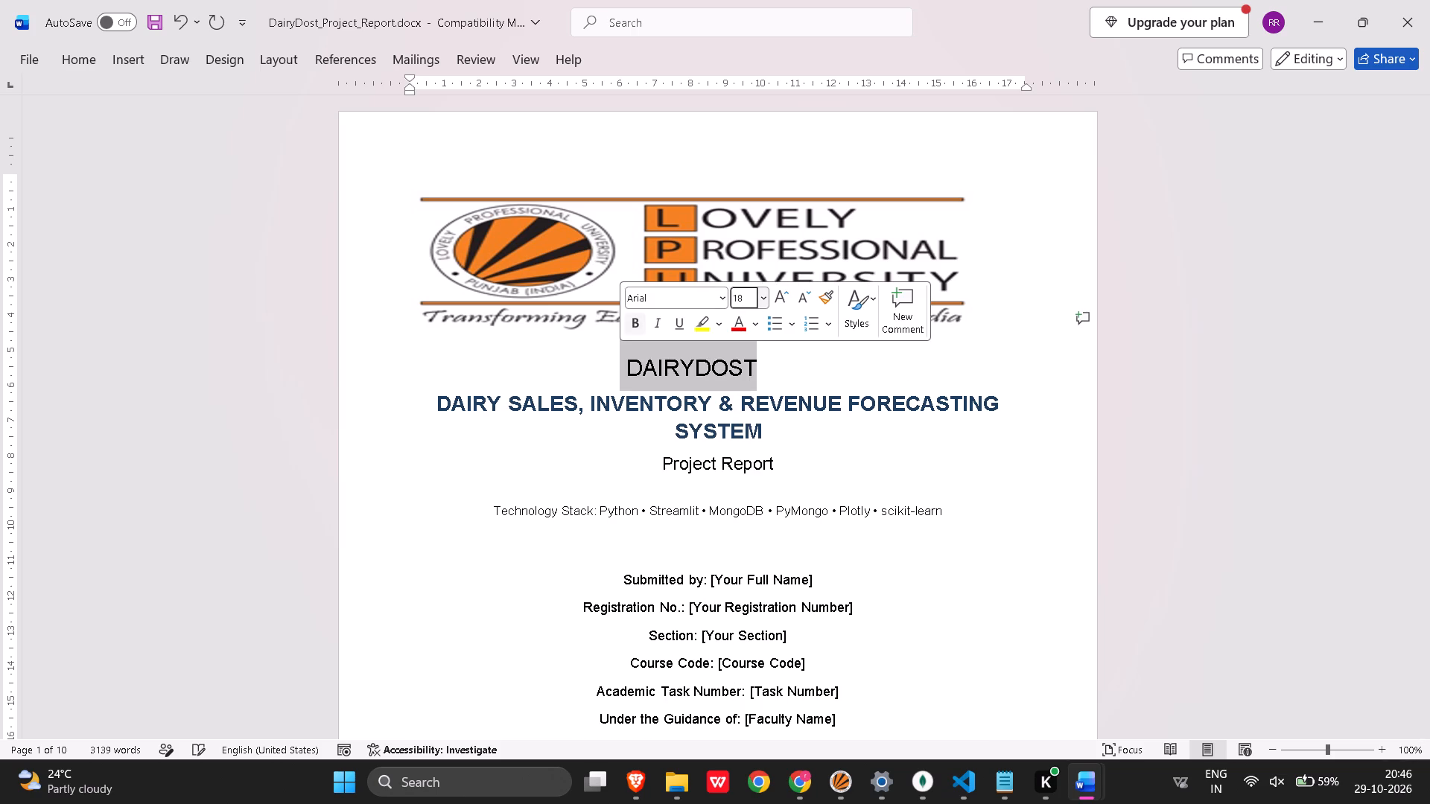
click(634, 323)
click(759, 328)
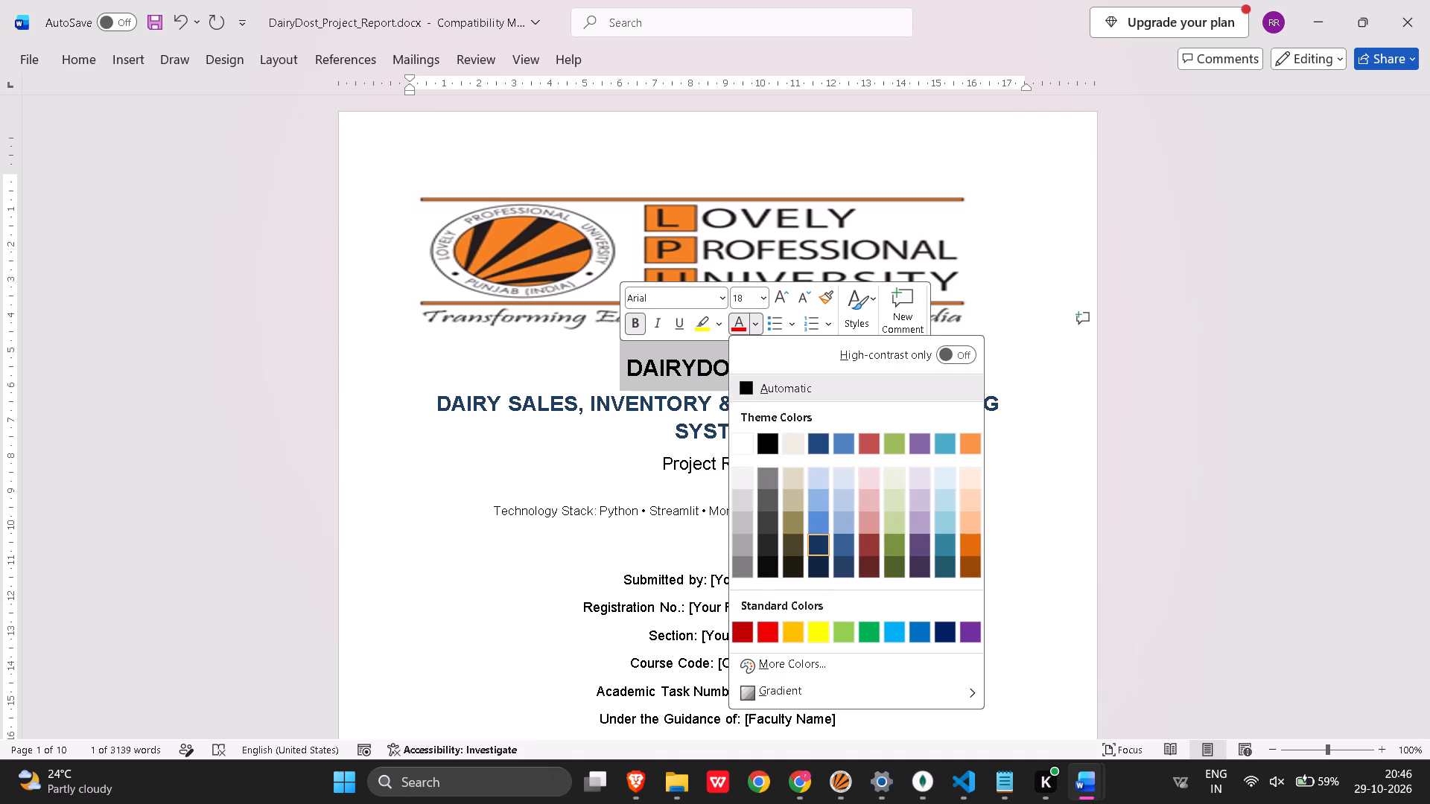
click(819, 561)
click(764, 362)
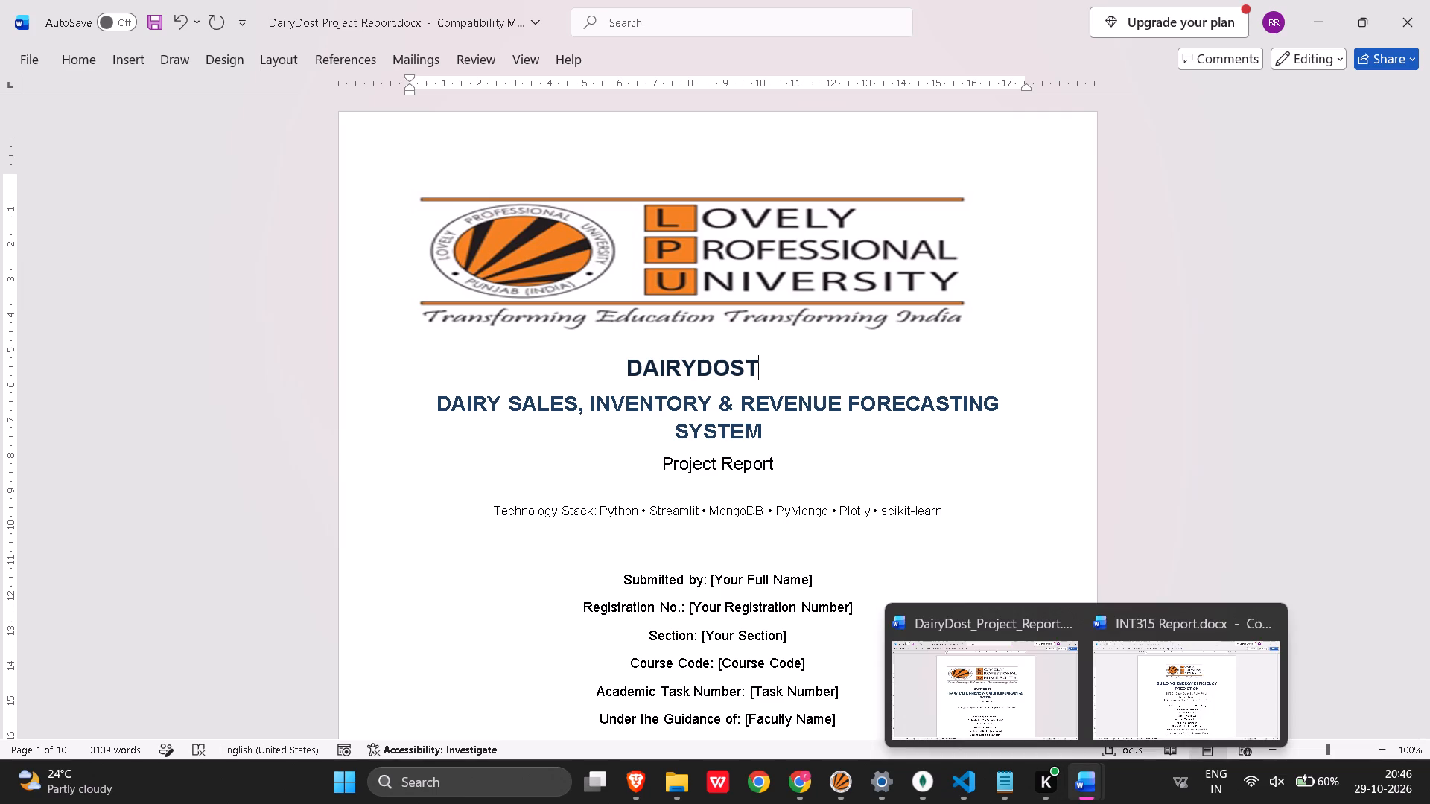
Check the main title's font size in INT315 Report.docx and set the DAIRYDOST title in the DairyDost report to 24 pt.
click(1155, 687)
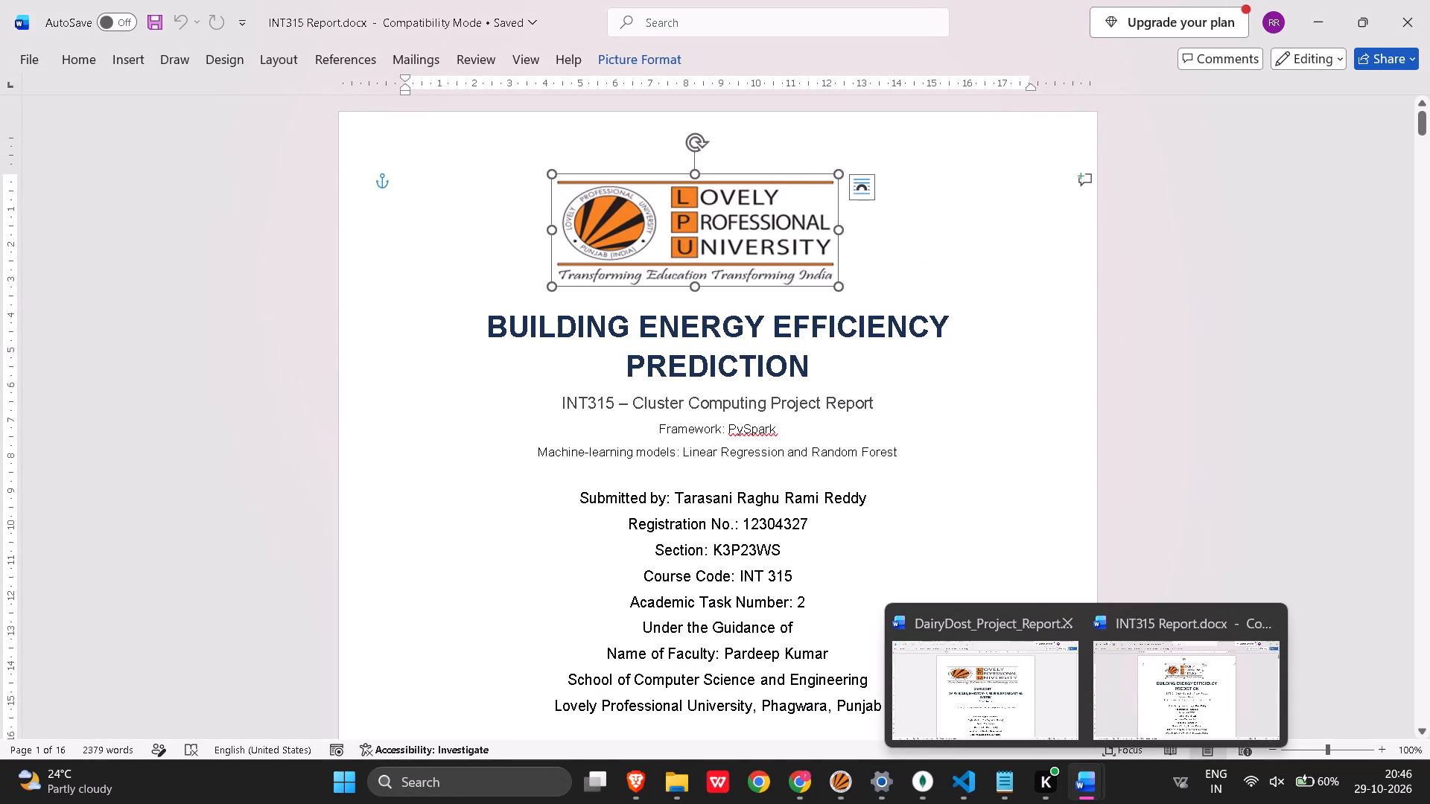
click(492, 335)
drag(492, 335, 796, 396)
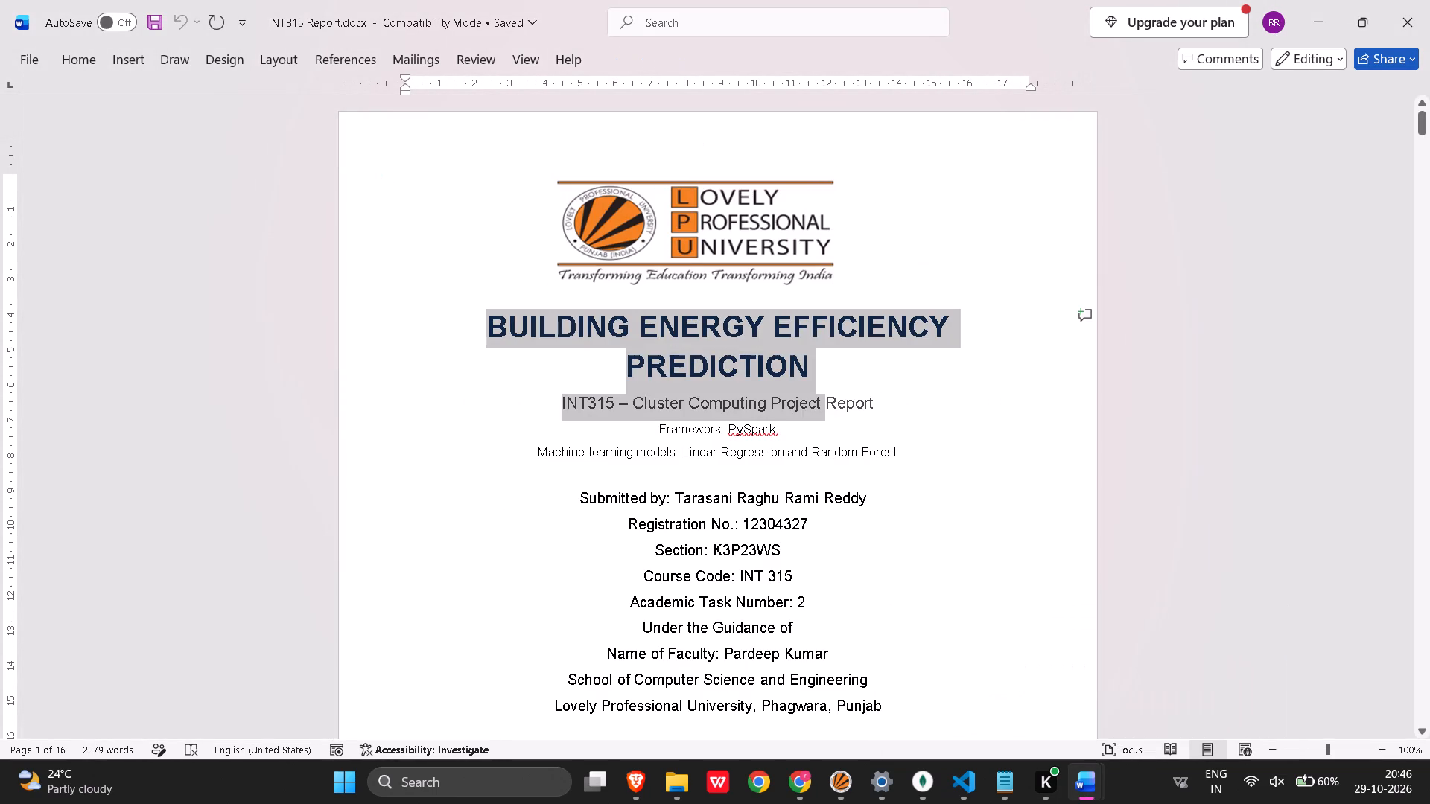
drag(796, 396, 813, 382)
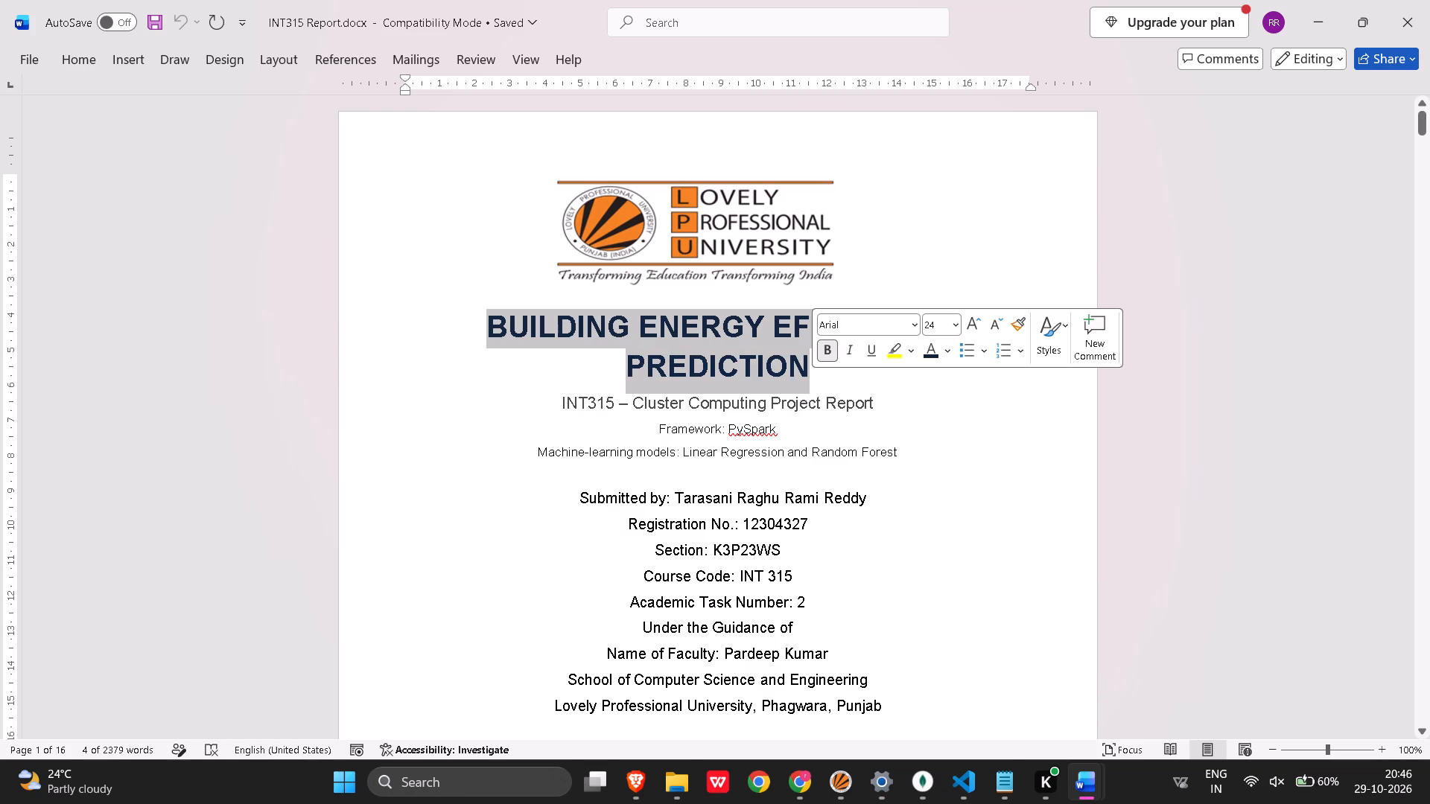
click(1032, 470)
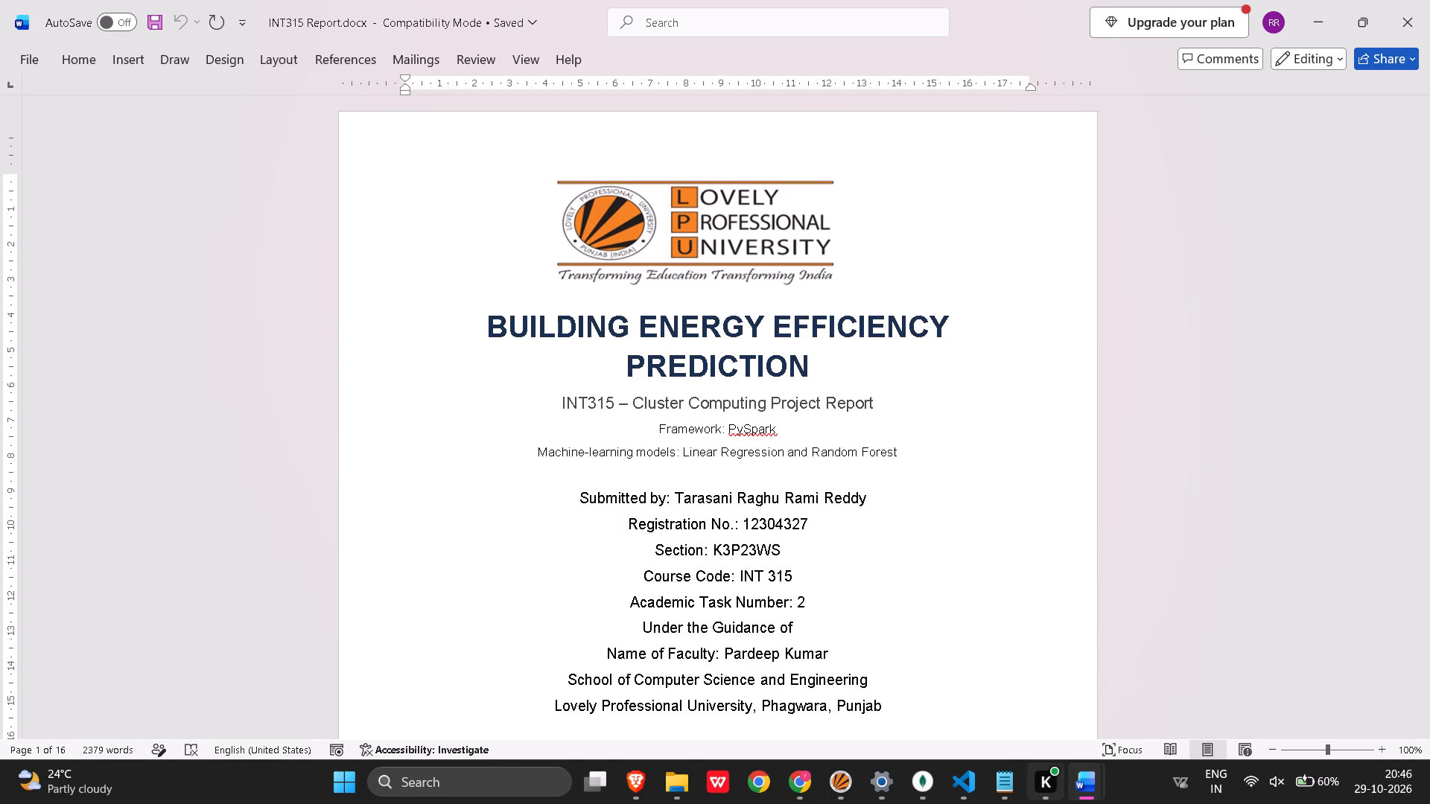
click(988, 723)
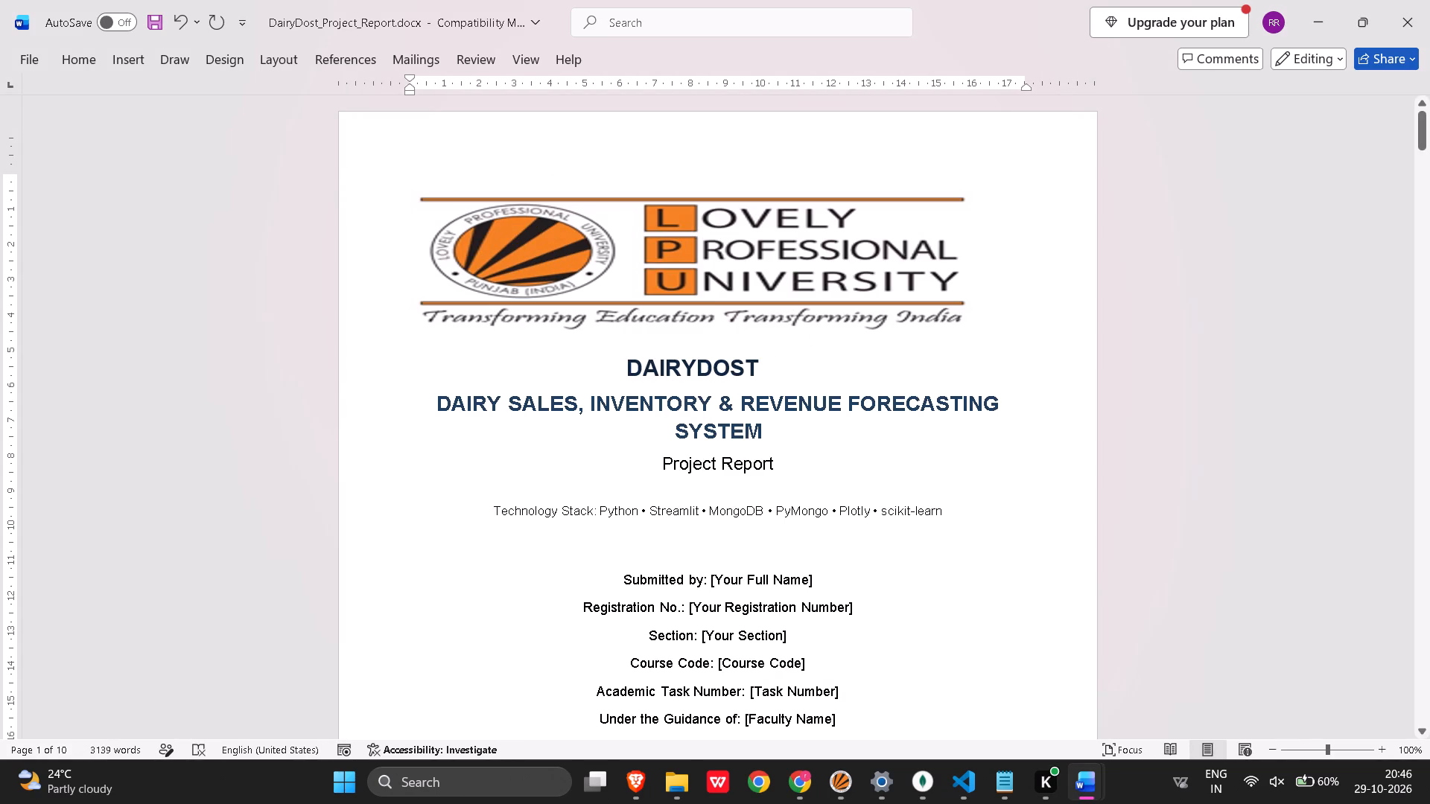
drag(625, 363, 767, 372)
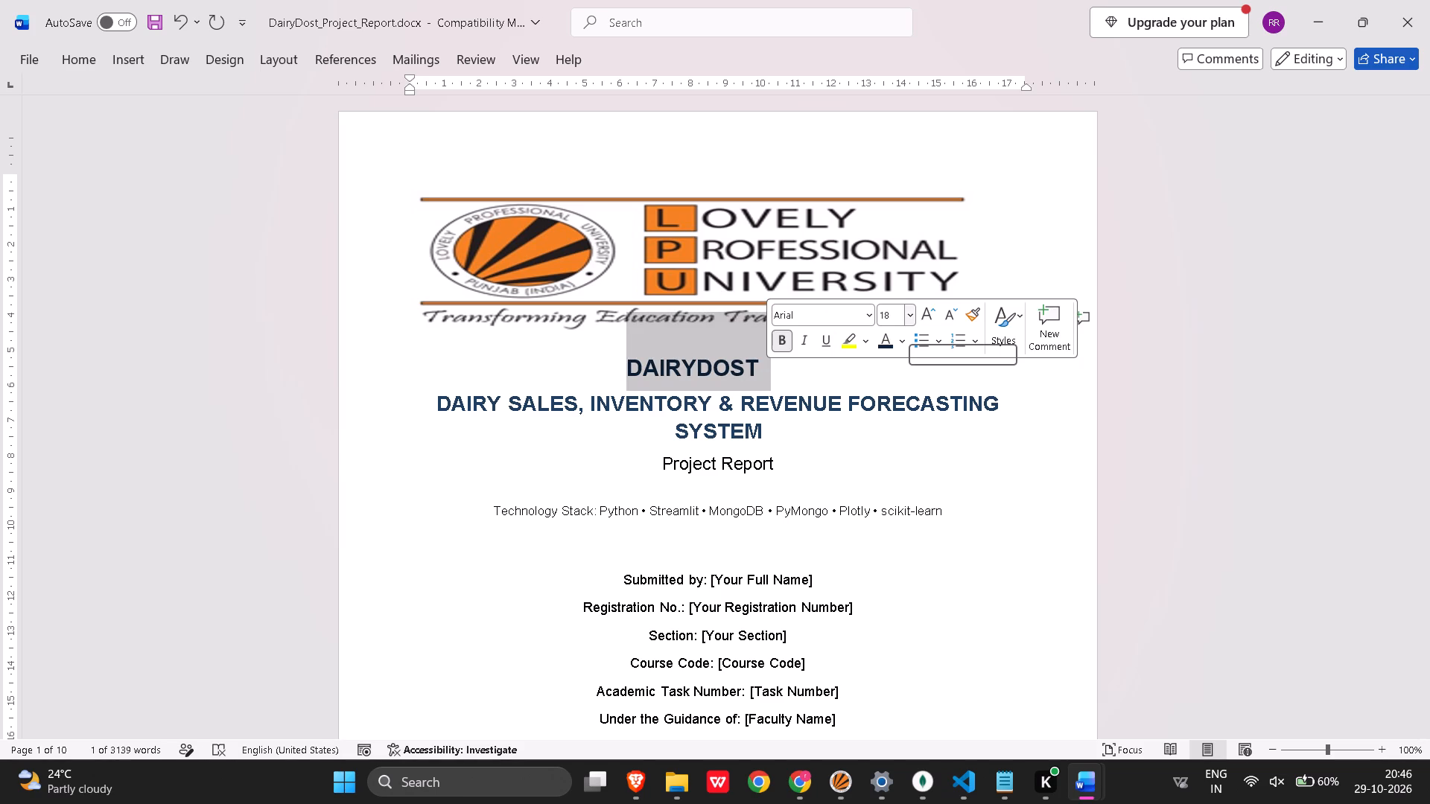
click(909, 318)
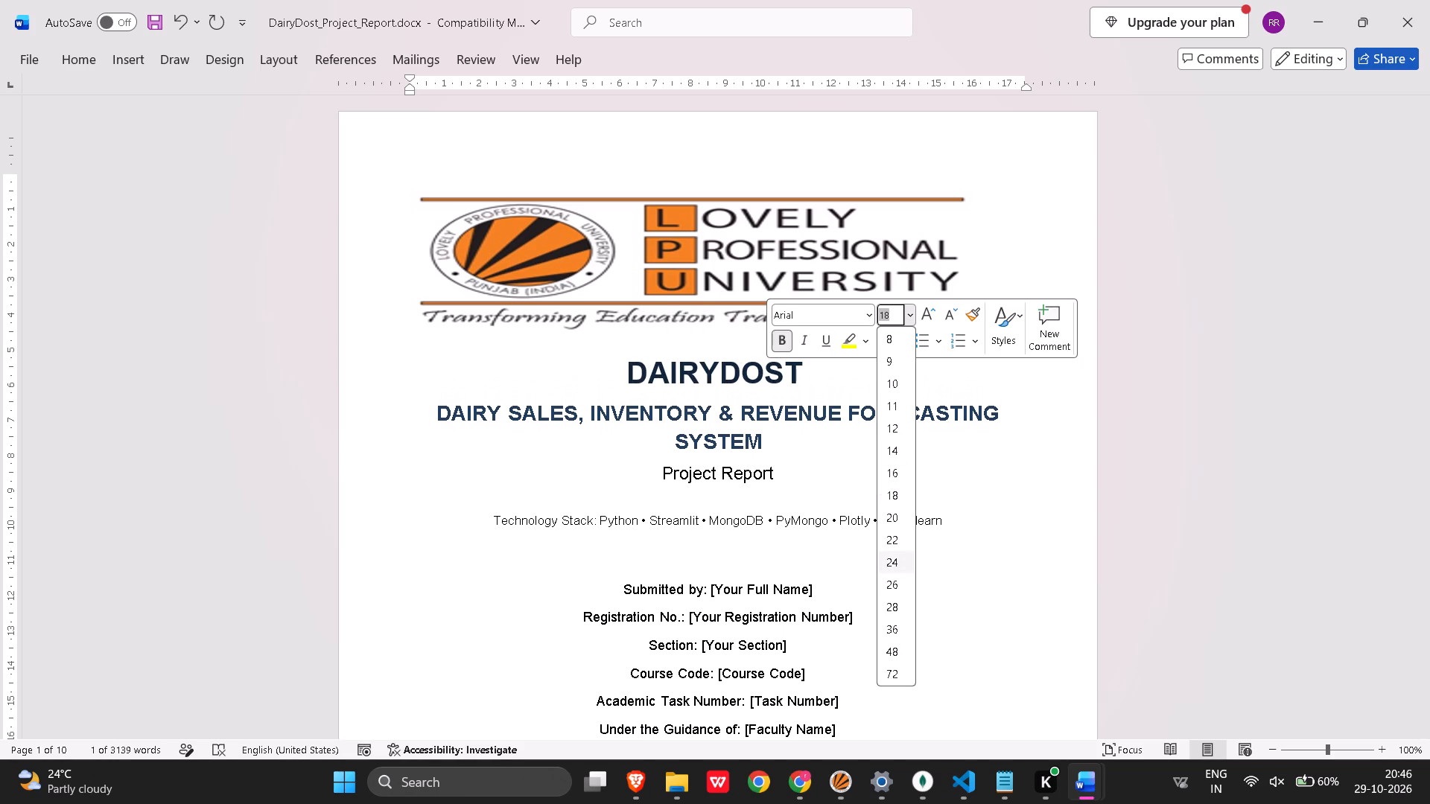
click(894, 560)
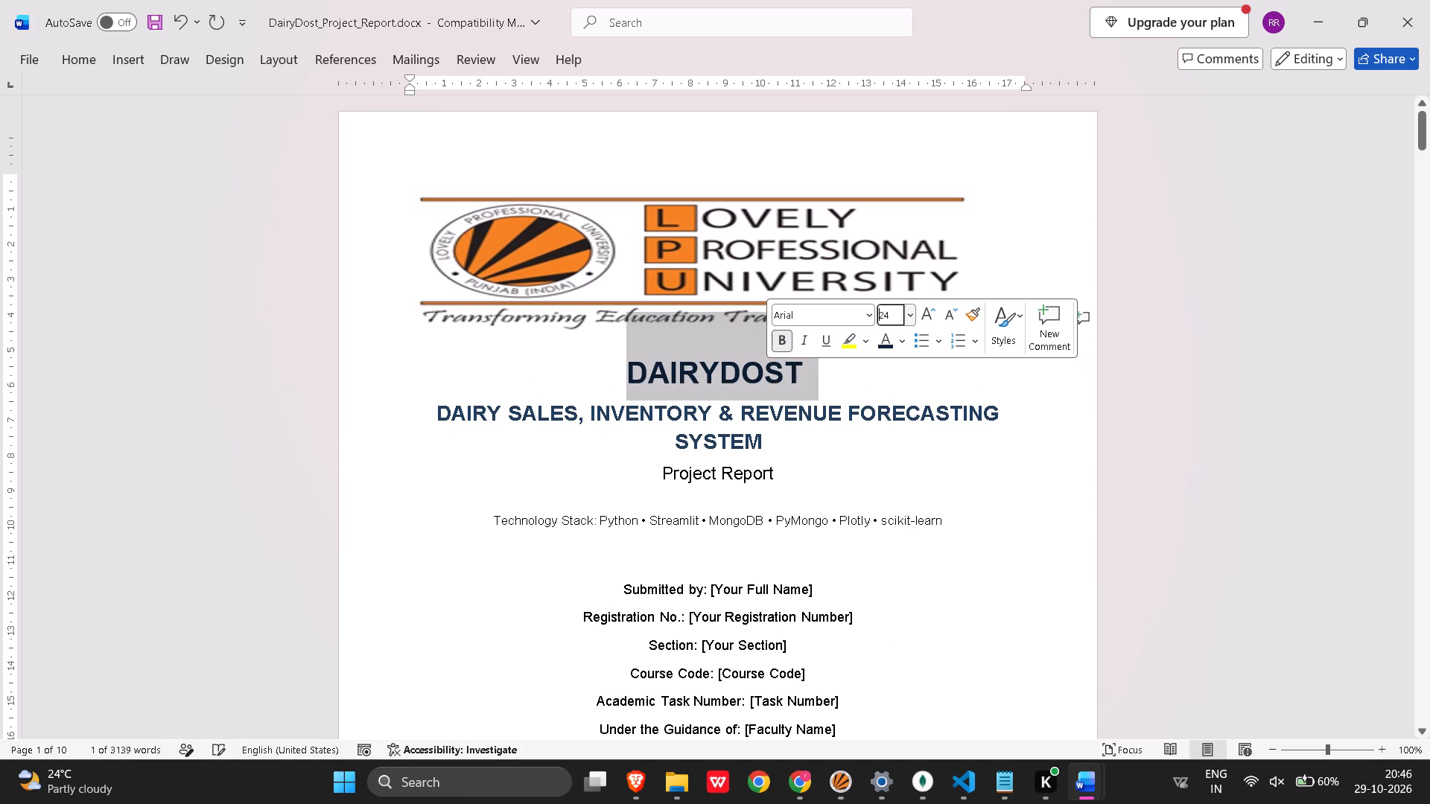
click(906, 419)
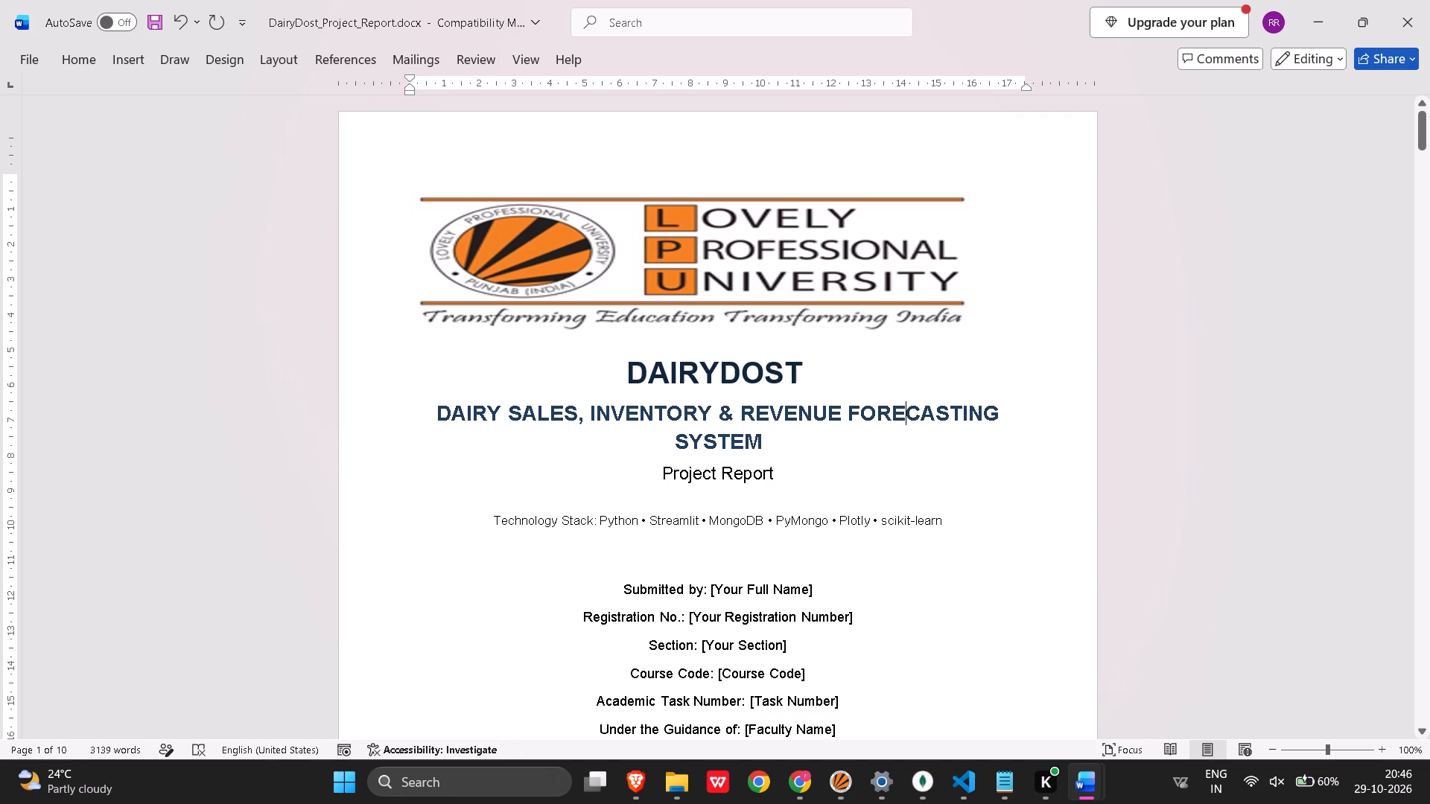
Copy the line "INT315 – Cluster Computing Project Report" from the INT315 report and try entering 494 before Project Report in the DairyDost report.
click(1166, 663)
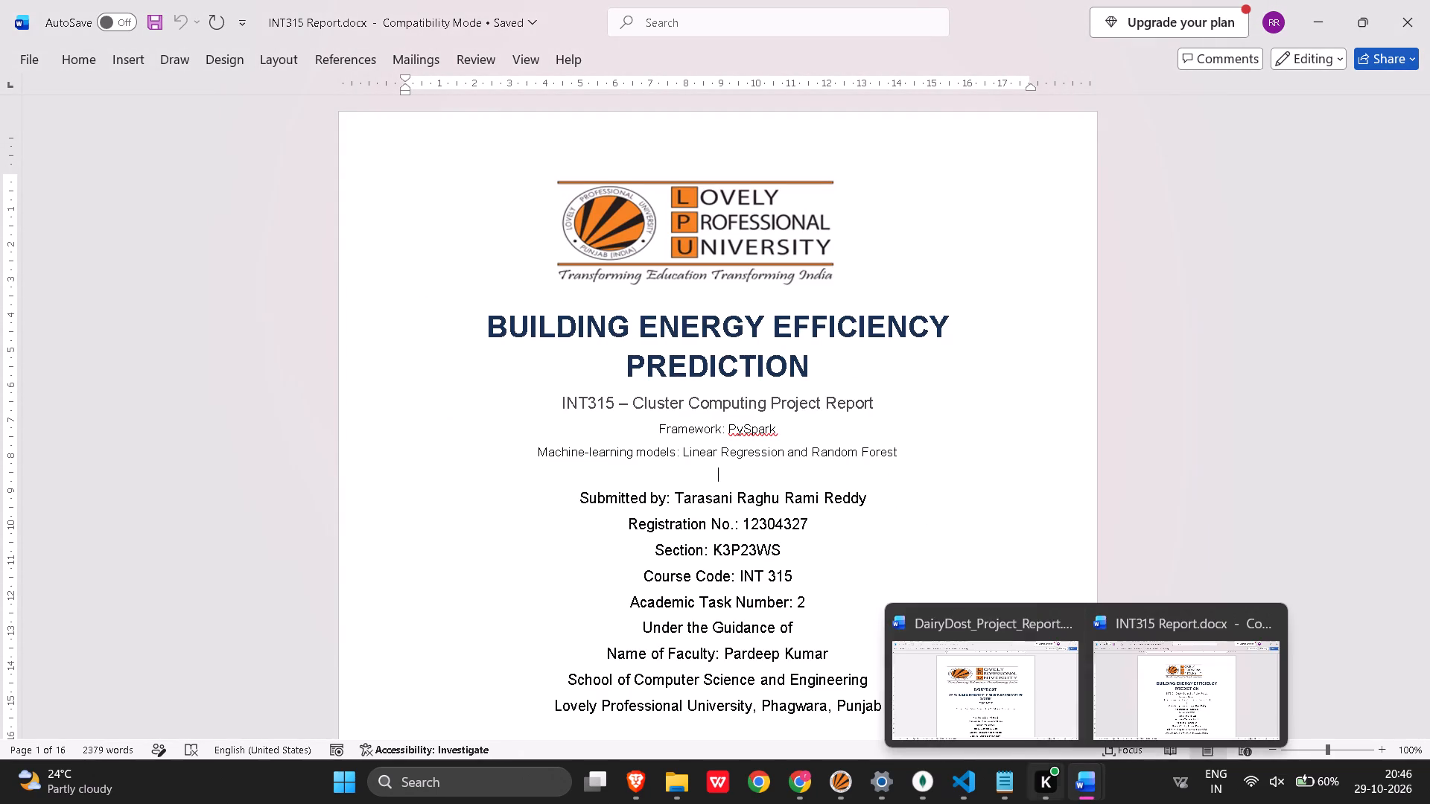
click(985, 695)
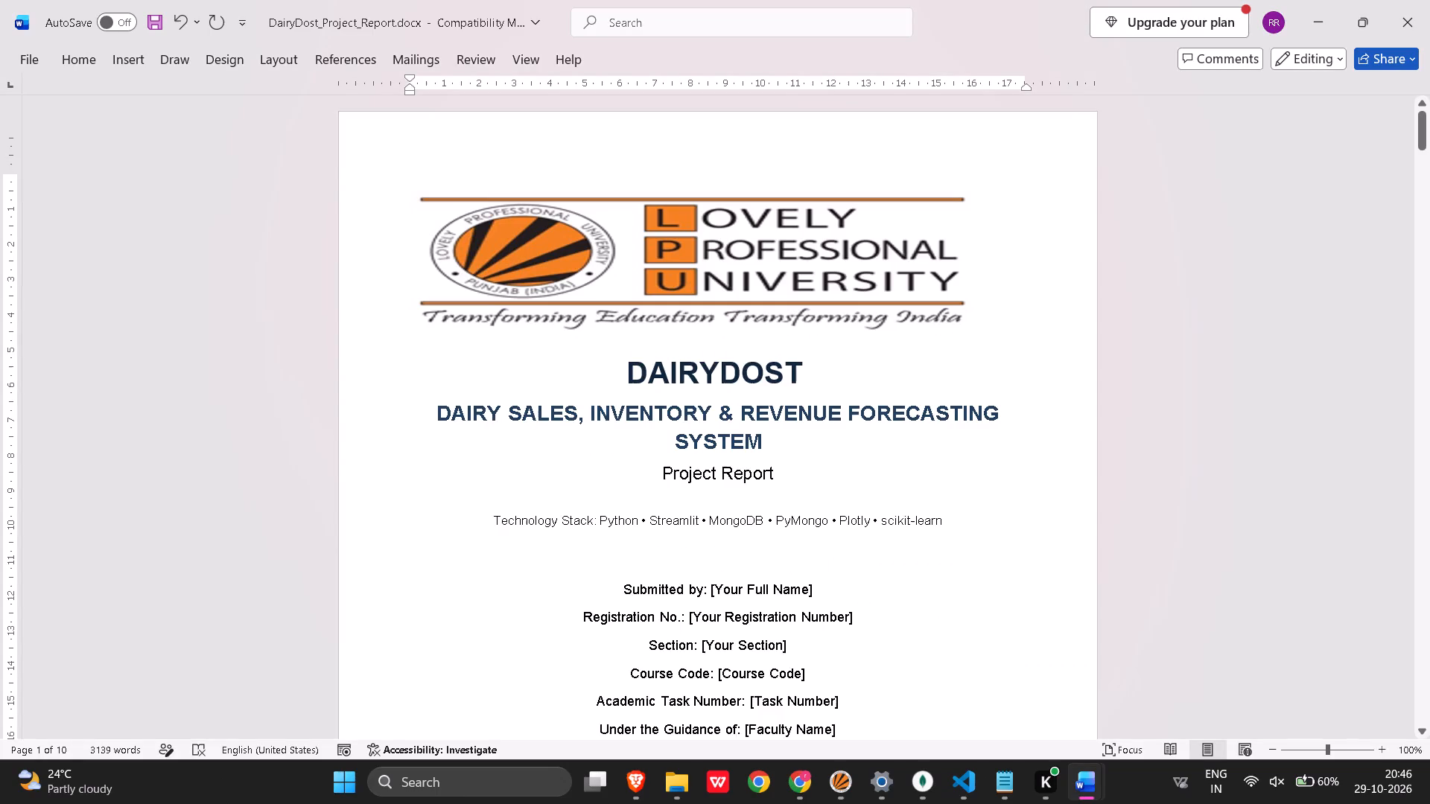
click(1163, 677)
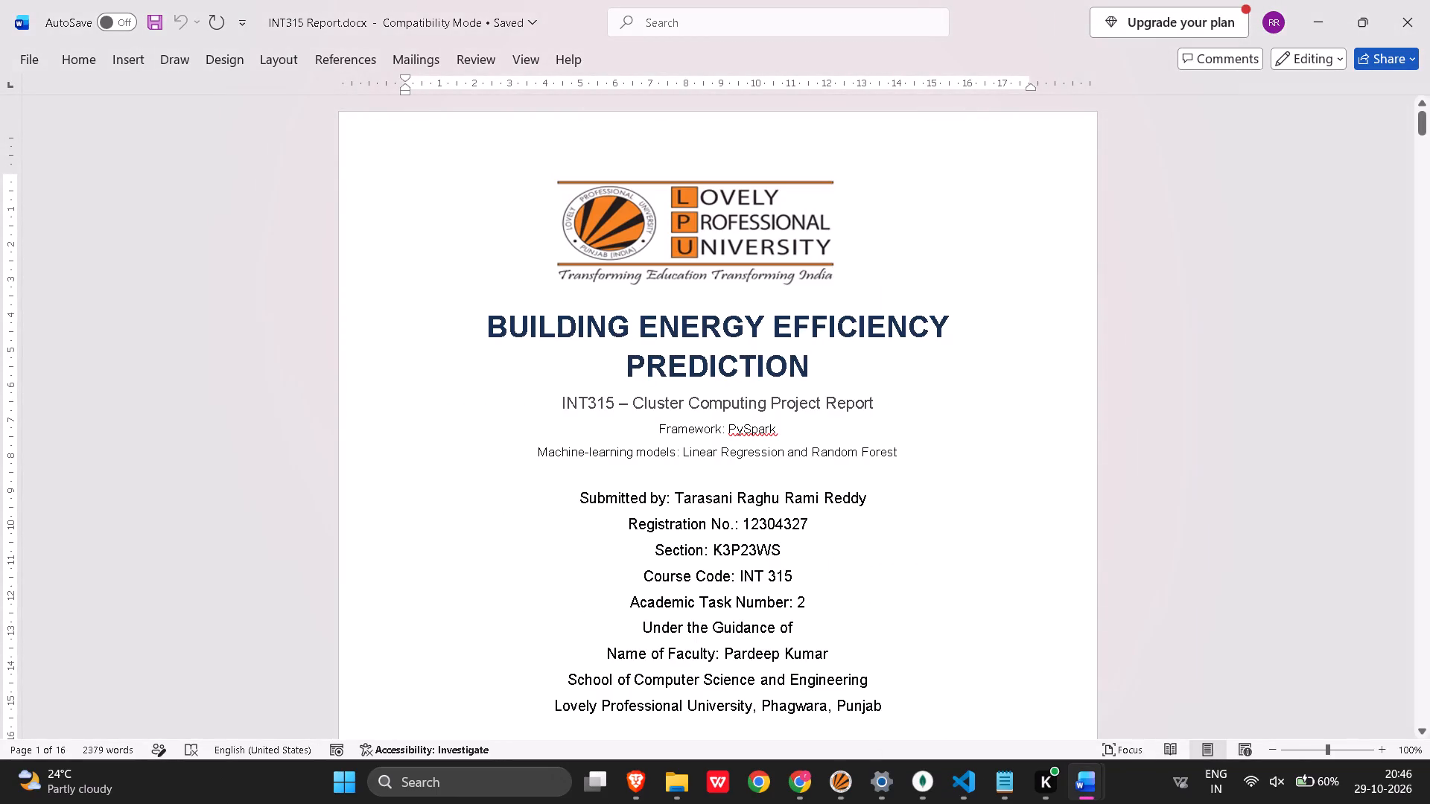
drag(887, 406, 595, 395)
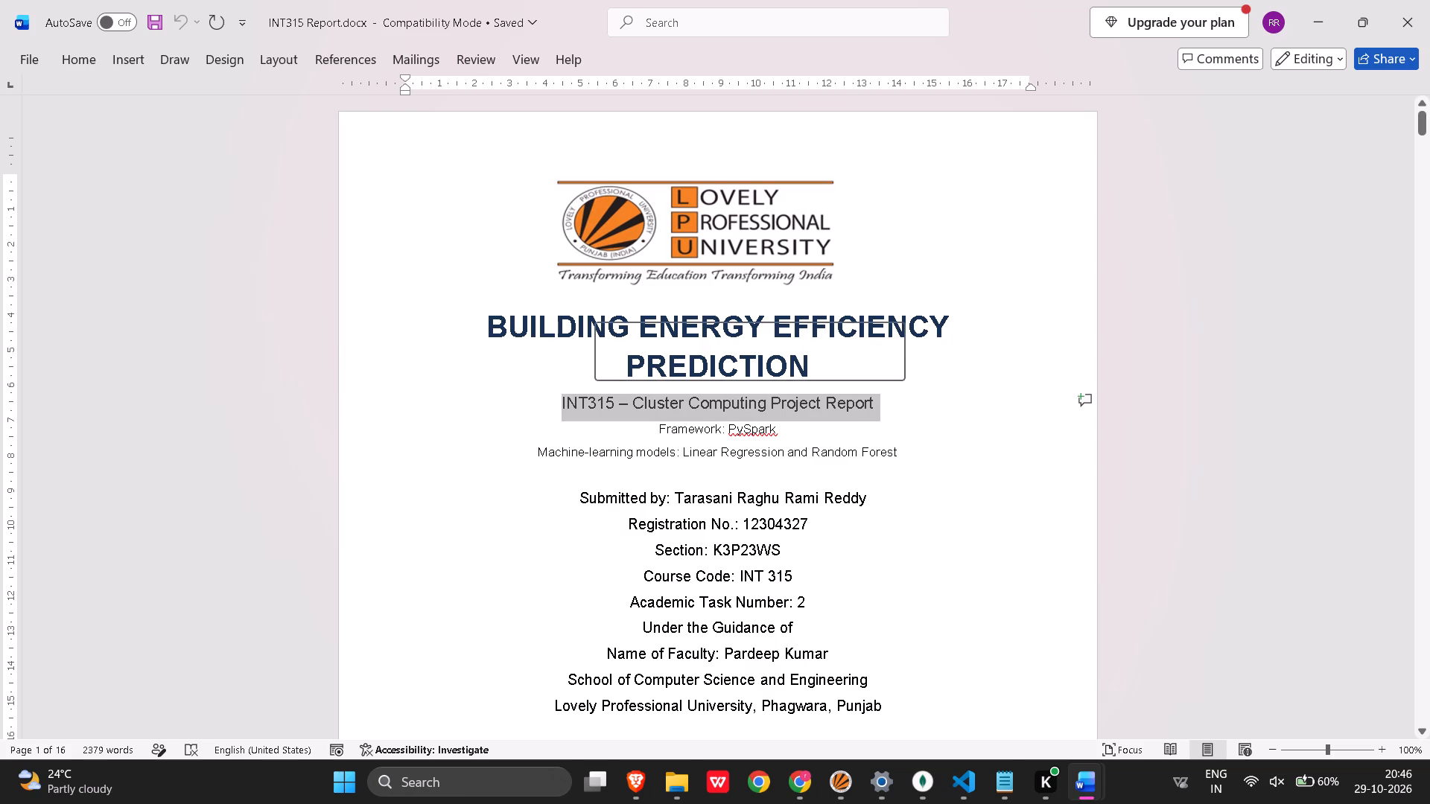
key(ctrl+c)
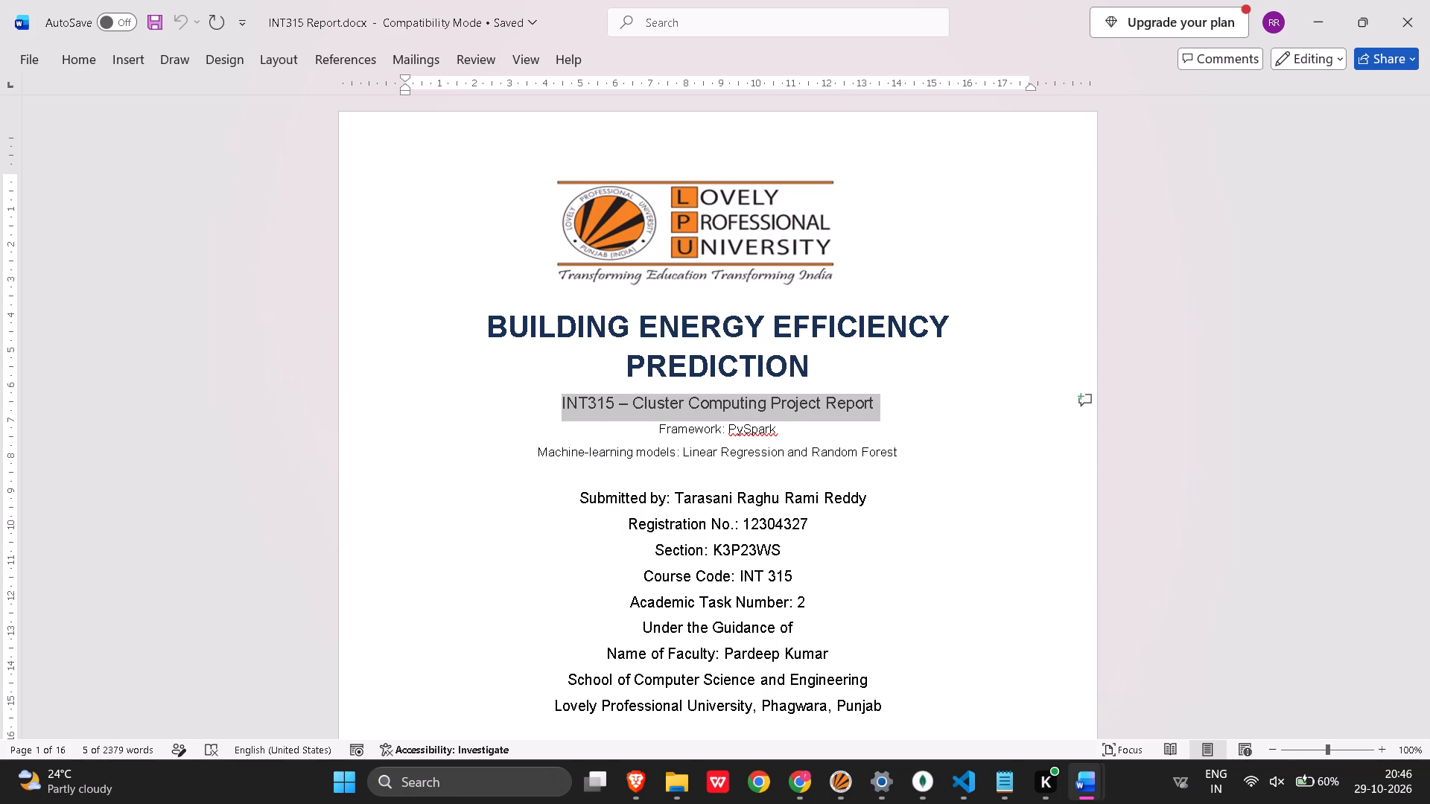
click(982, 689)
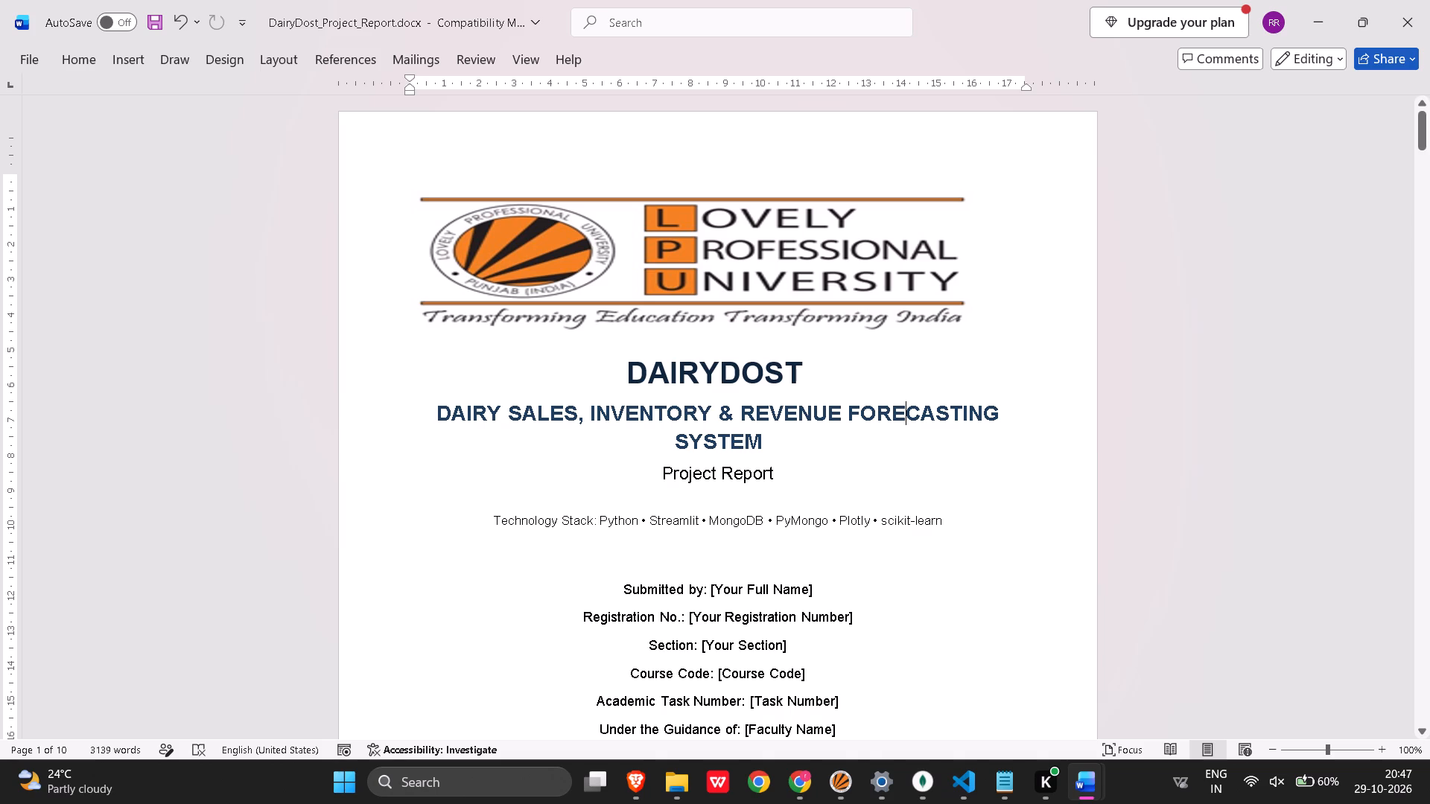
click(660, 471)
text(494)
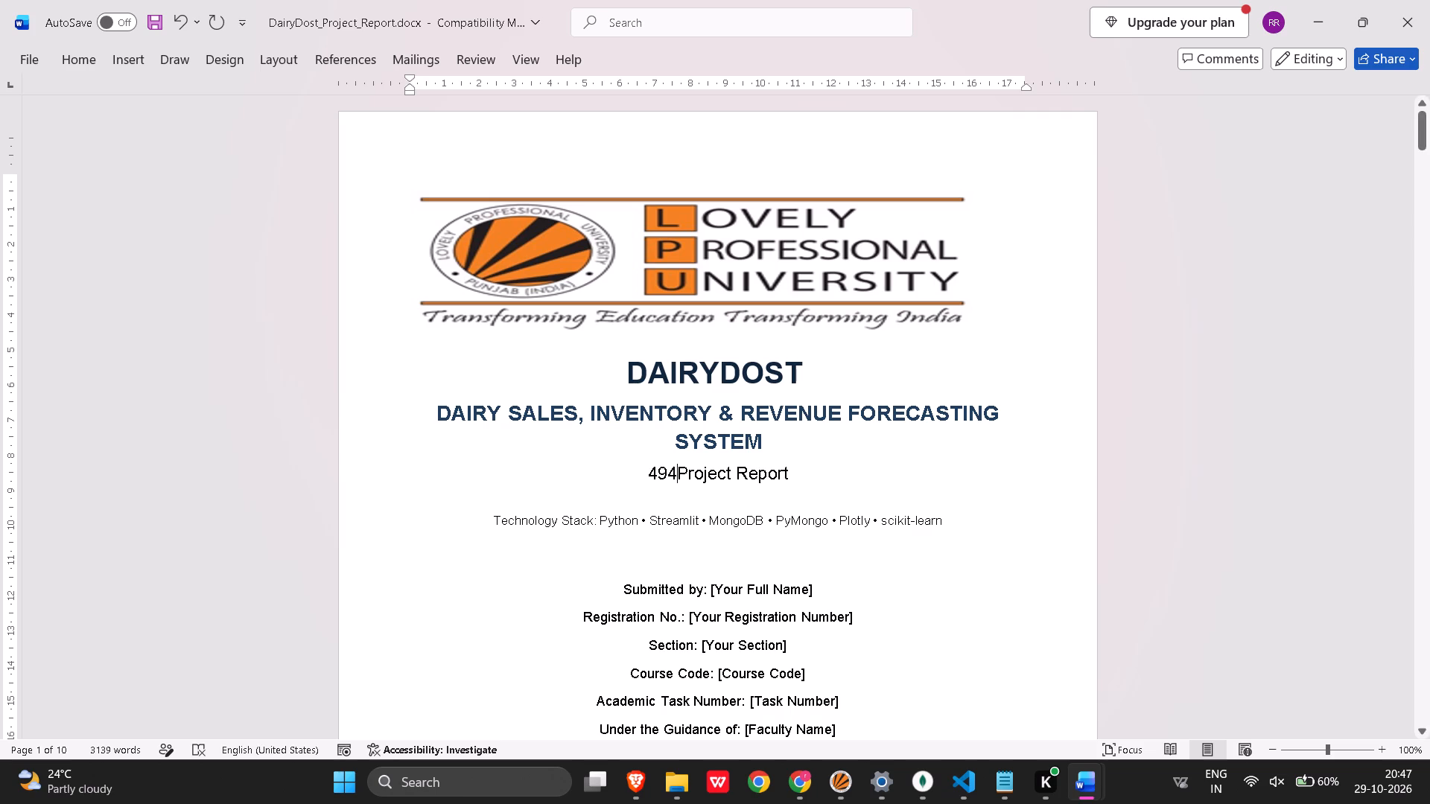
Delete the 494 in front of Project Report on the cover page.
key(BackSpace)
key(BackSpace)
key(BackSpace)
Replace the [Your Full Name] placeholder in the Submitted by line with the student's full name.
scroll(759, 450, down, 1)
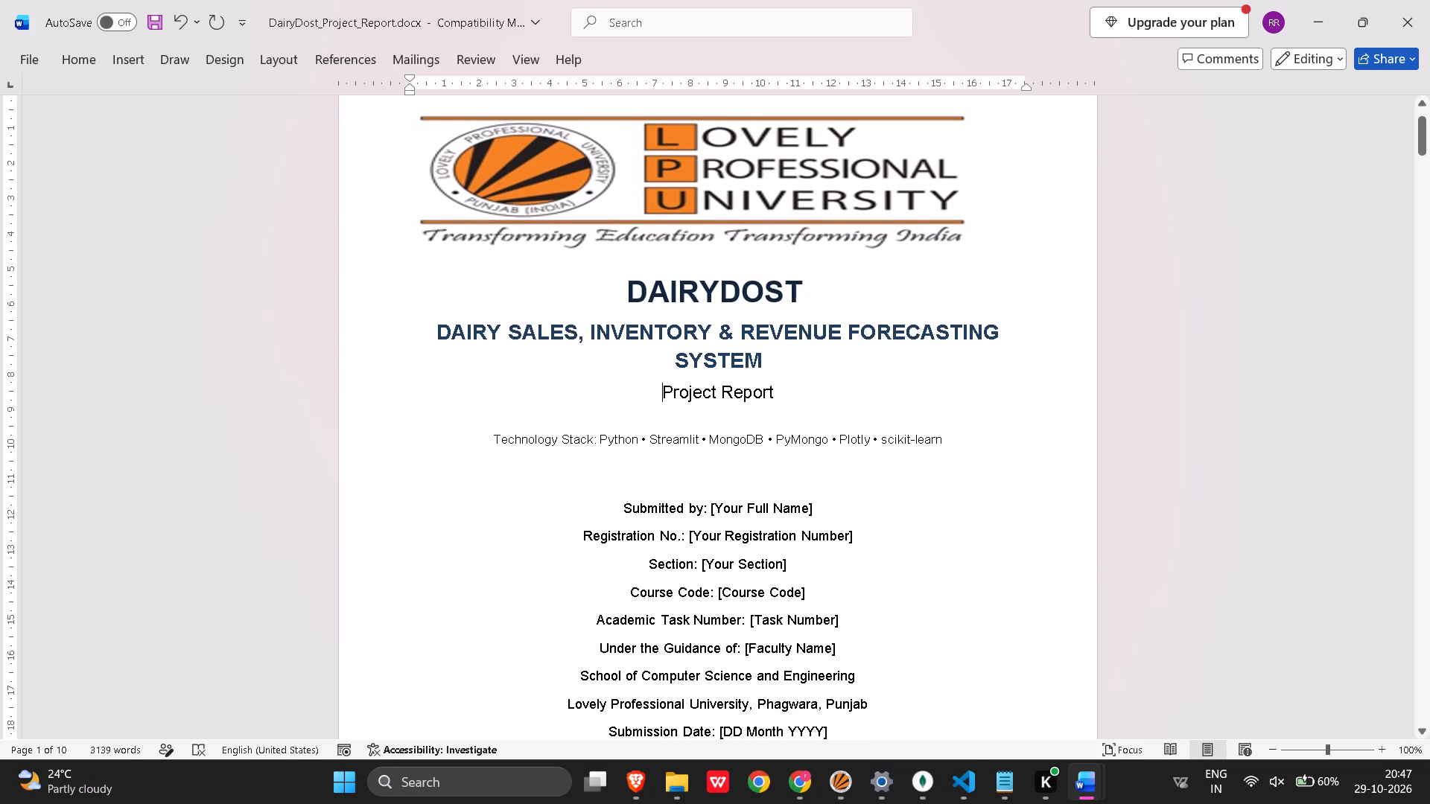
click(816, 503)
key(BackSpace)
key(BackSpace)
key(BackSpace)
key(BackSpace)
key(BackSpace)
key(BackSpace)
key(BackSpace)
key(BackSpace)
key(BackSpace)
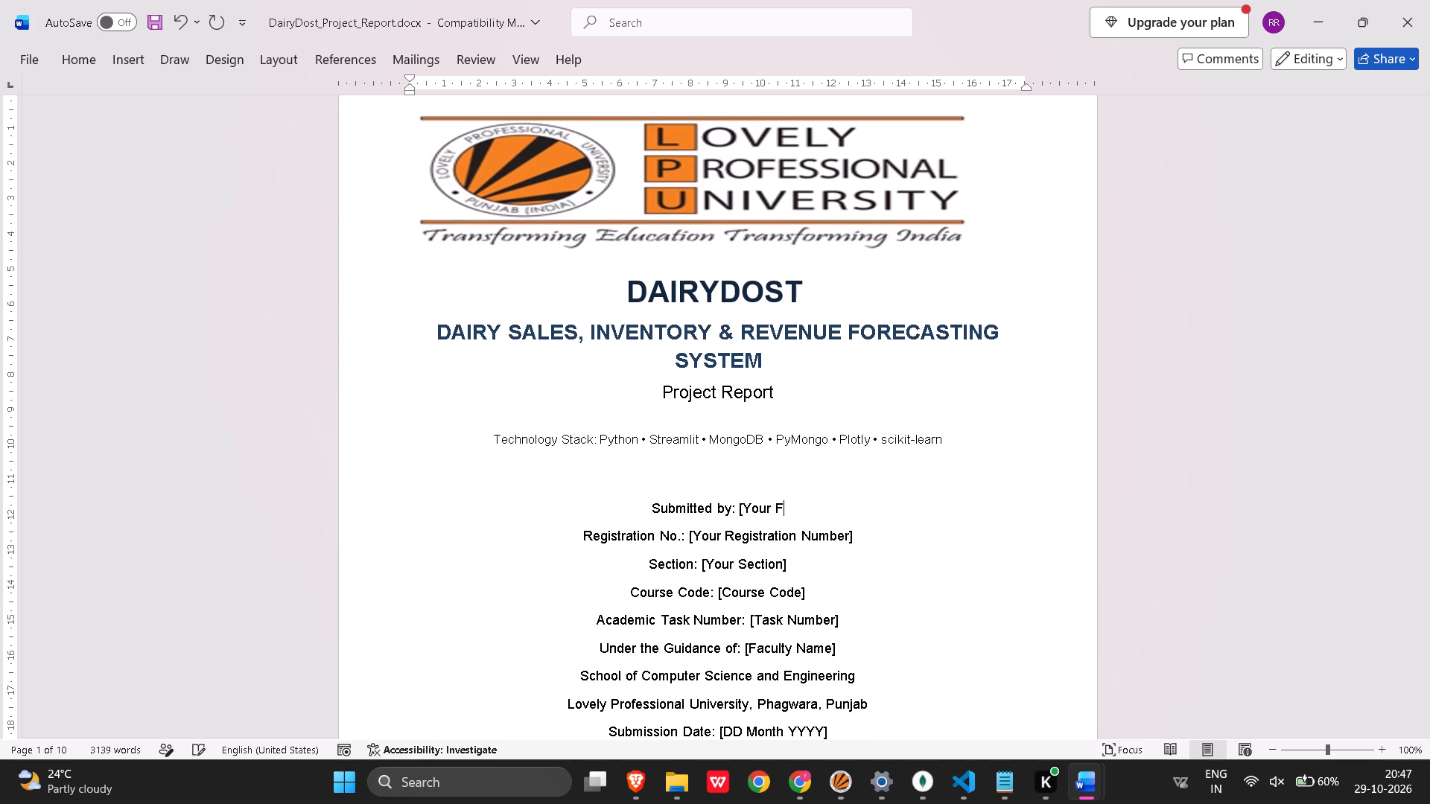
key(BackSpace)
key(BackSpace)
key(BackSpace)
key(BackSpace)
key(BackSpace)
key(BackSpace)
key(BackSpace)
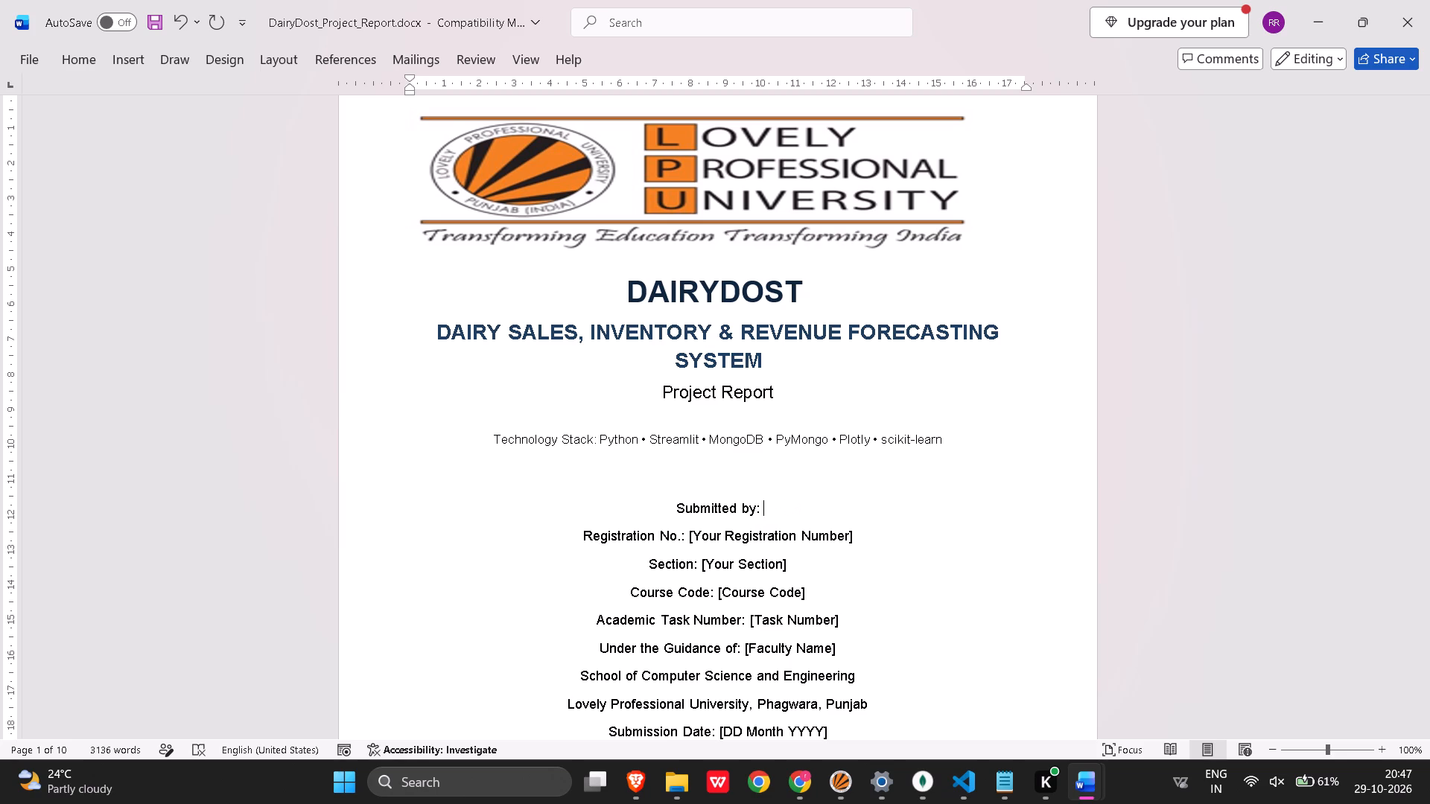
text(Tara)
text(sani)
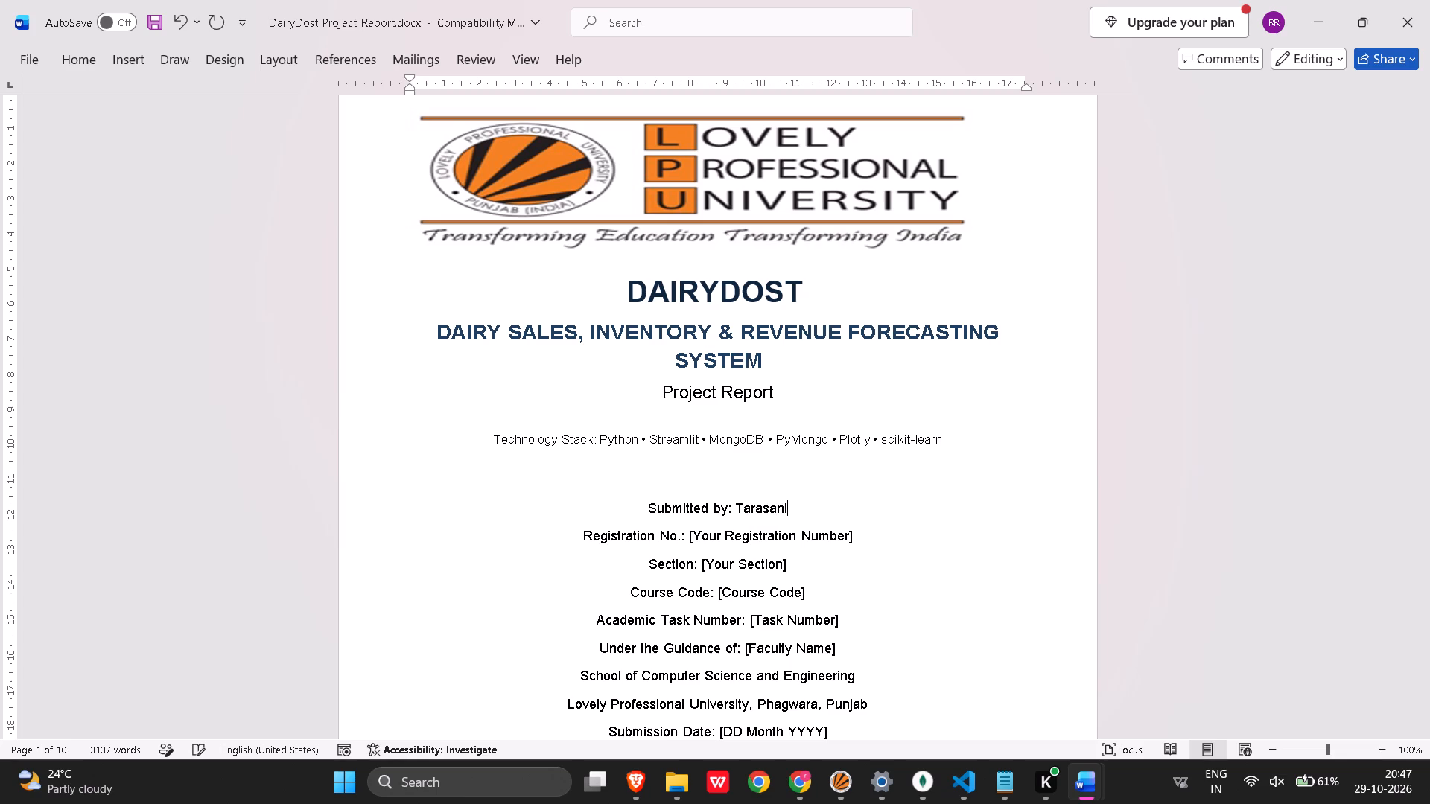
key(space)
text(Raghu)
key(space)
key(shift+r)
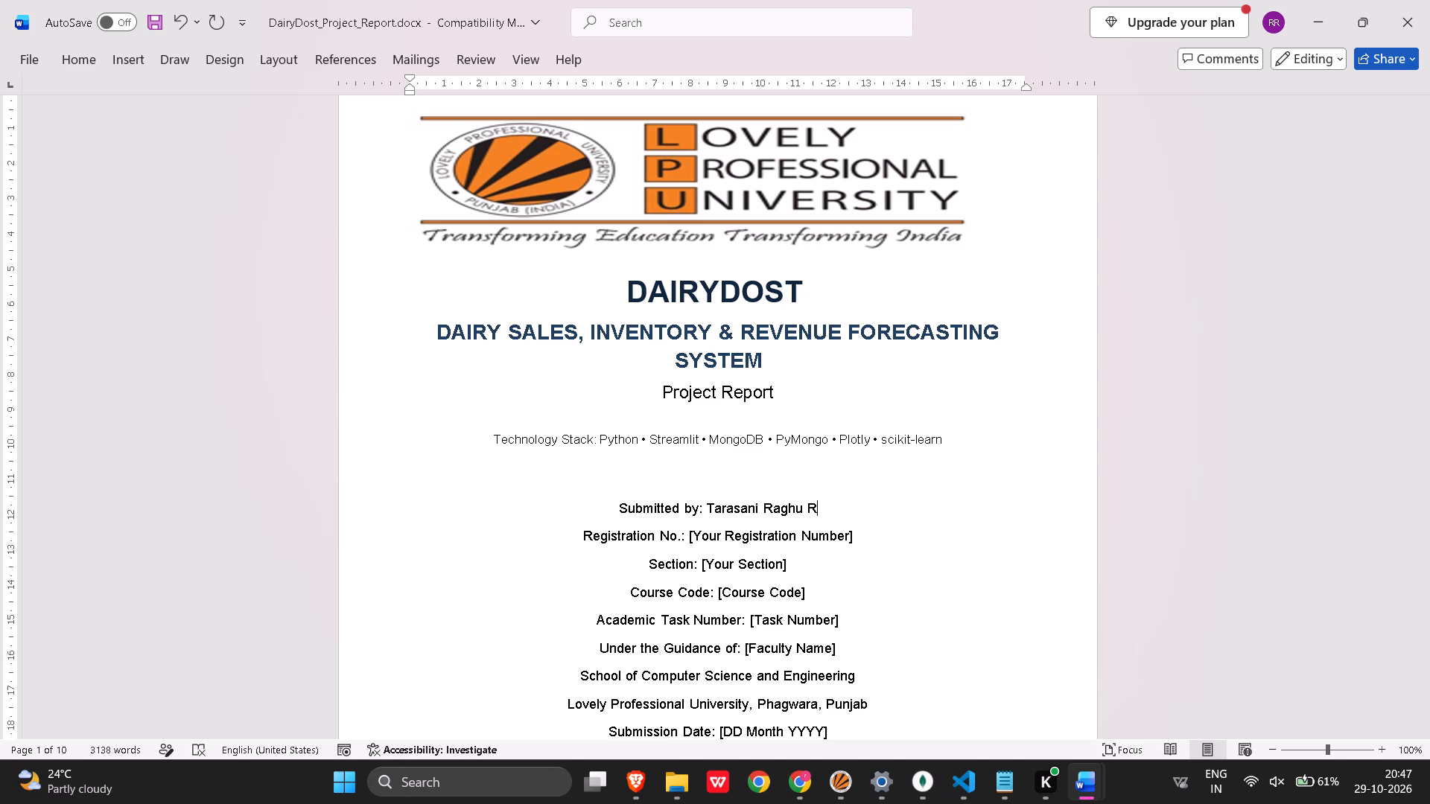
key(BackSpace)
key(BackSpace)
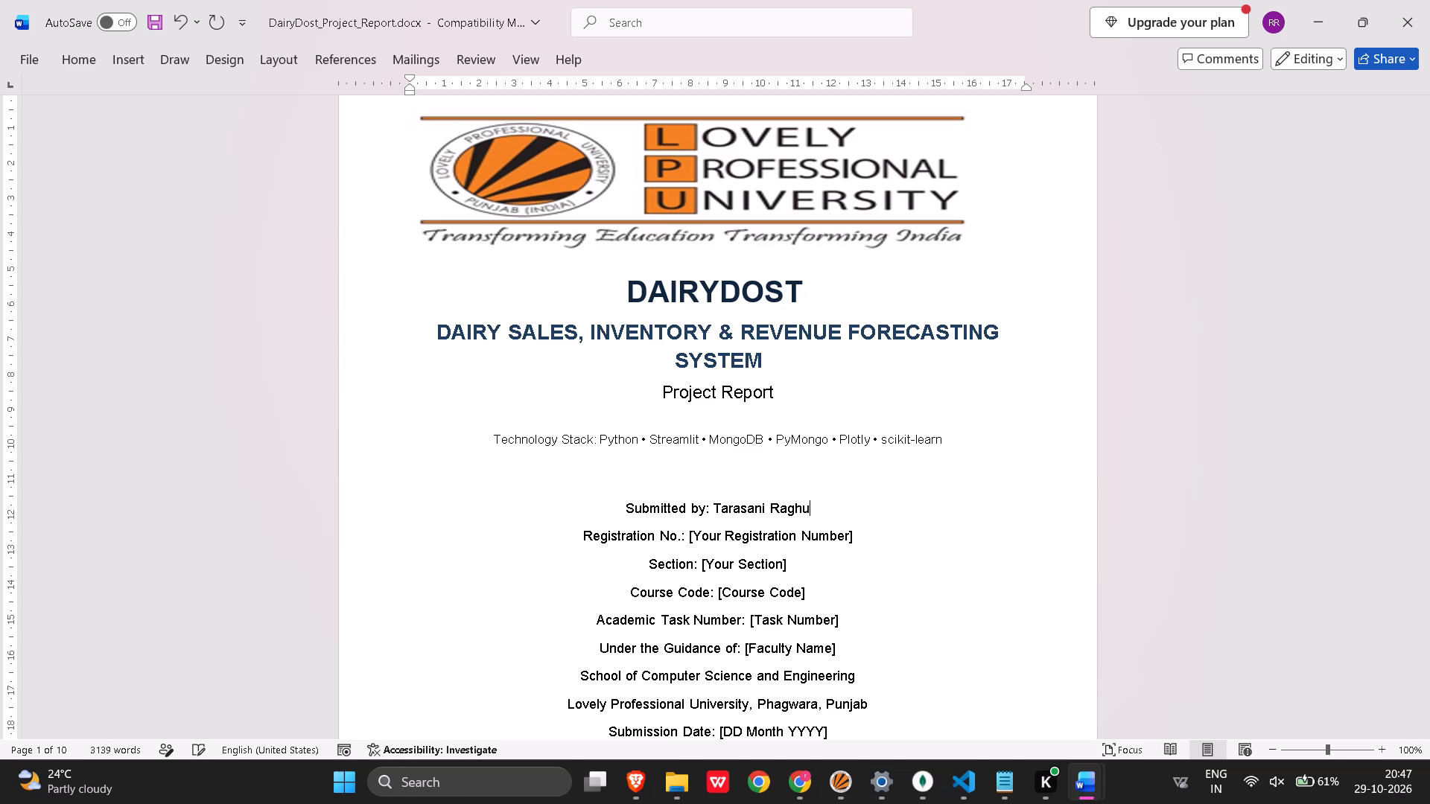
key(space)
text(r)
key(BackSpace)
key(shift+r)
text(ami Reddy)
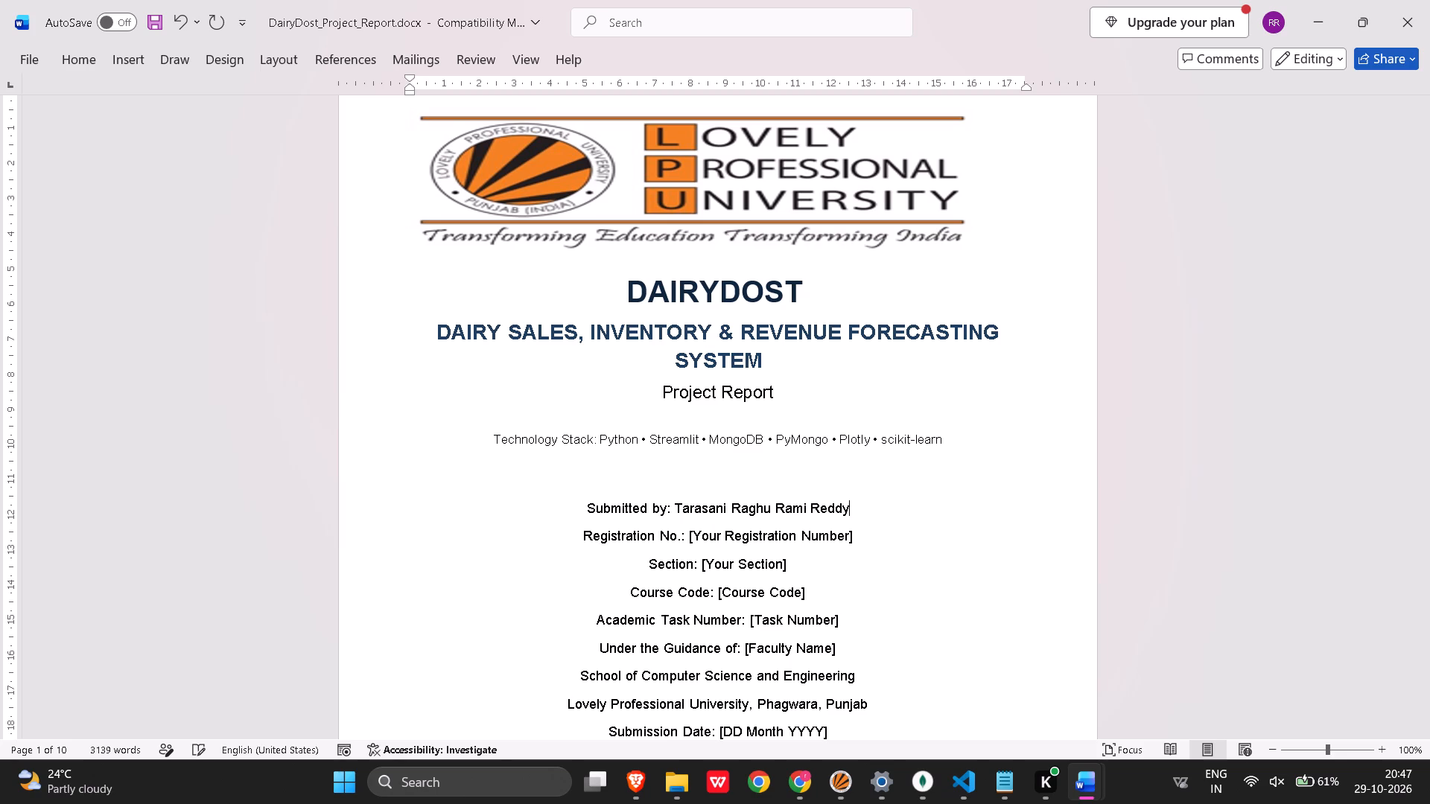
Remove the [Your Registration Number] placeholder from the Registration No. line on the cover page.
click(867, 535)
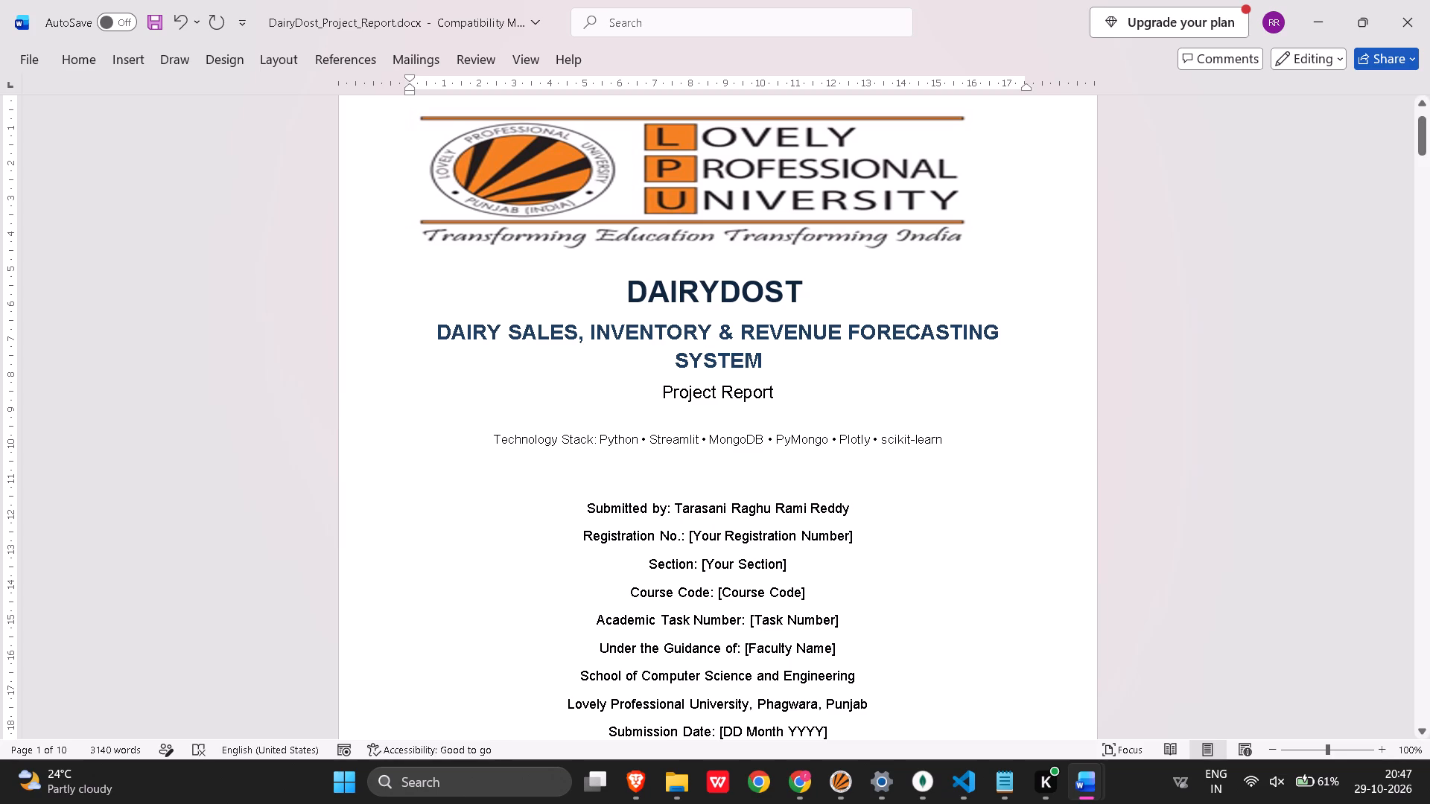
key(BackSpace)
key(BackSpace)
key(BackSpace)
key(BackSpace)
key(BackSpace)
key(BackSpace)
key(BackSpace)
key(BackSpace)
key(BackSpace)
key(BackSpace)
key(BackSpace)
key(BackSpace)
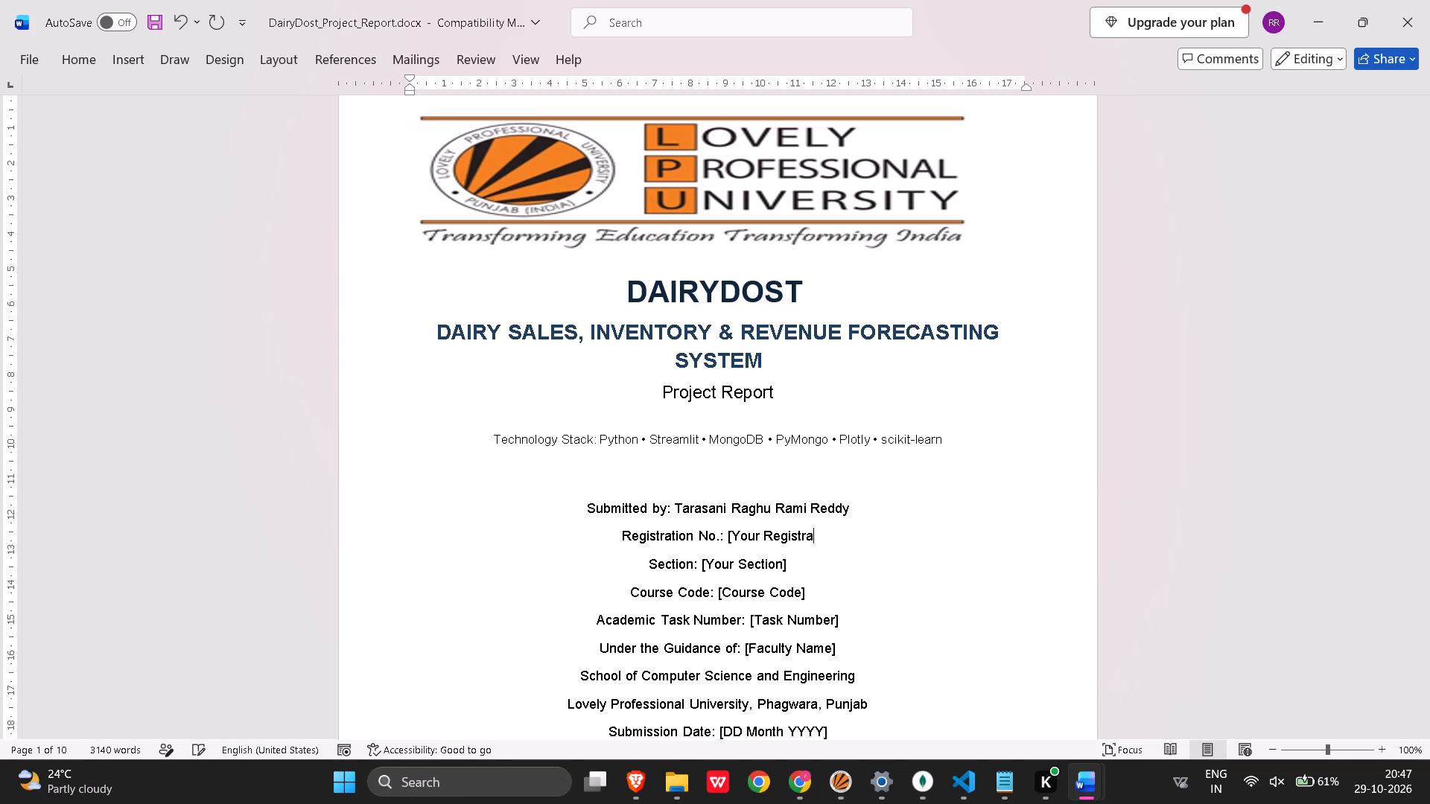
Replace the placeholder on the cover page's Registration No. line with the student's registration number.
key(BackSpace)
key(BackSpace)
key(BackSpace)
key(BackSpace)
key(BackSpace)
key(BackSpace)
key(BackSpace)
key(BackSpace)
key(BackSpace)
key(BackSpace)
key(BackSpace)
key(BackSpace)
key(BackSpace)
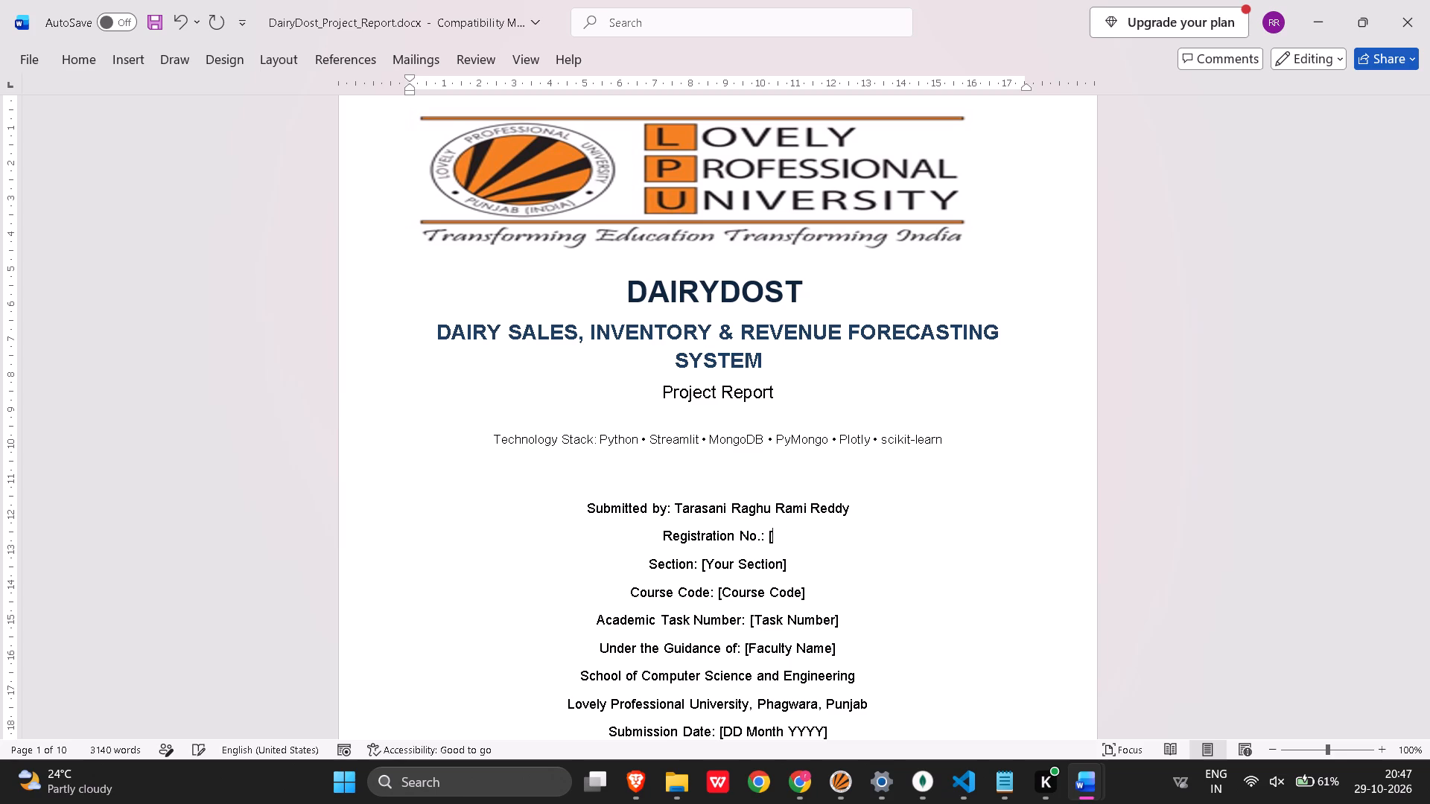
key(BackSpace)
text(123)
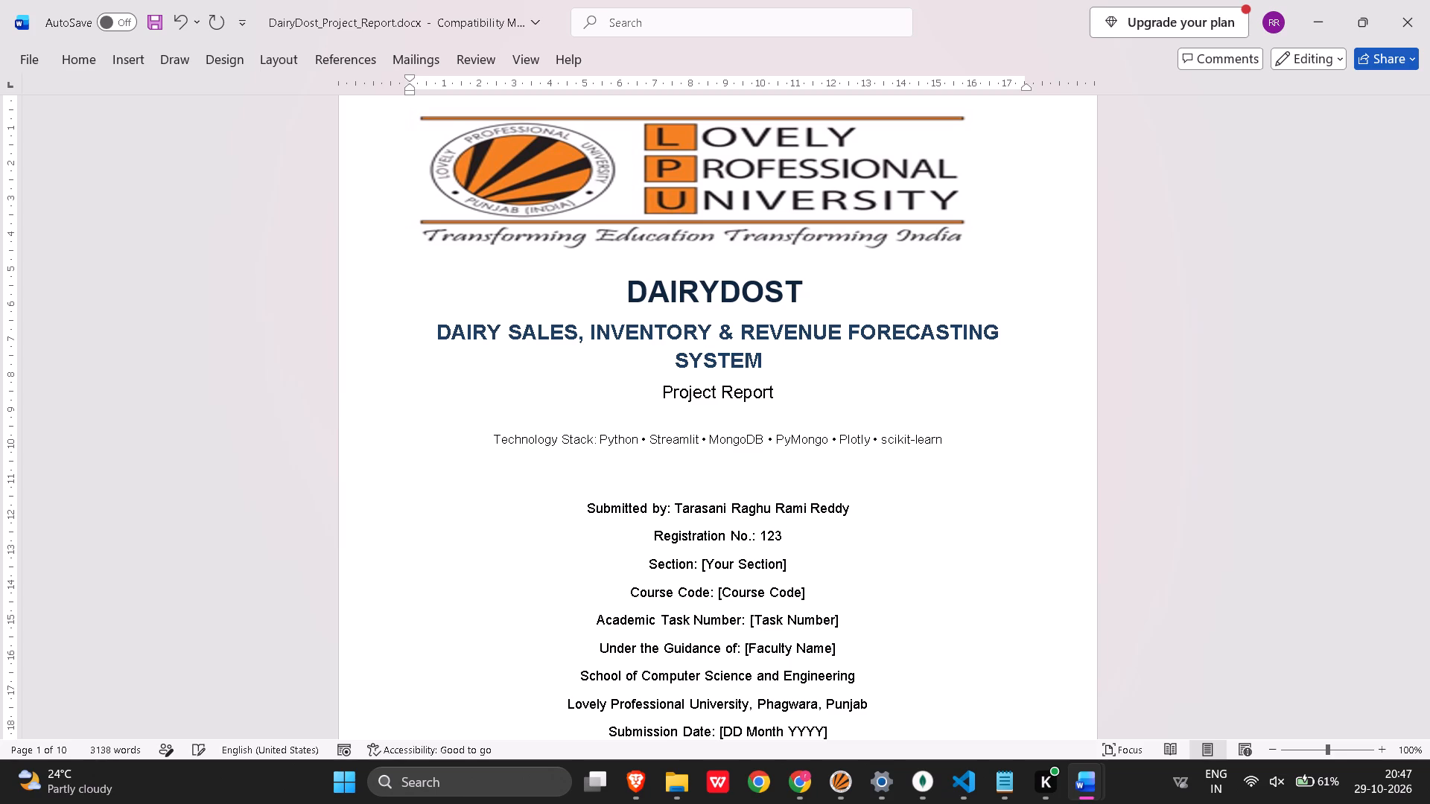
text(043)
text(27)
Replace the [Your Section] placeholder on the cover page with K23WS.
click(795, 560)
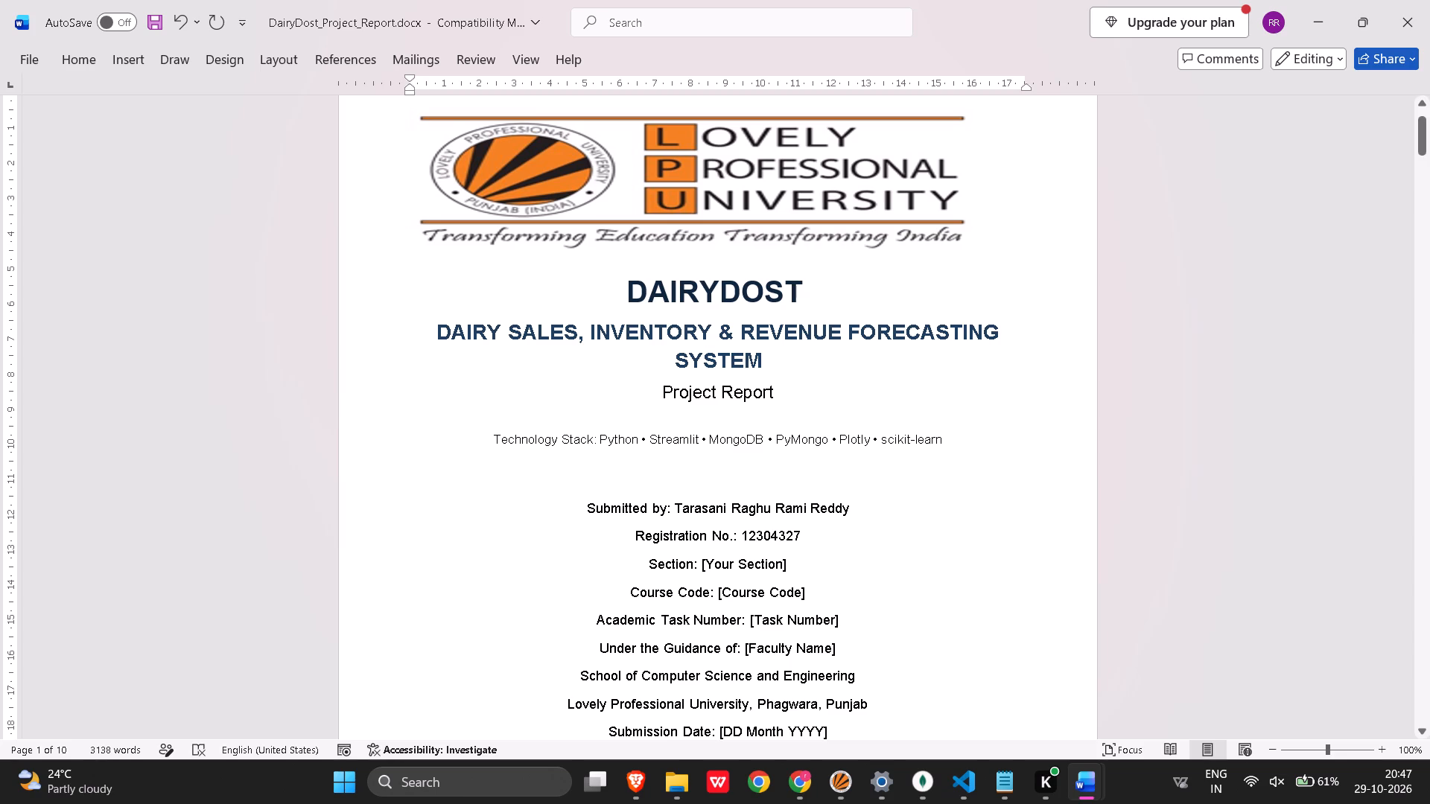
key(BackSpace)
key(BackSpace)
key(BackSpace)
key(BackSpace)
key(BackSpace)
key(BackSpace)
key(BackSpace)
key(BackSpace)
key(BackSpace)
key(BackSpace)
key(BackSpace)
key(BackSpace)
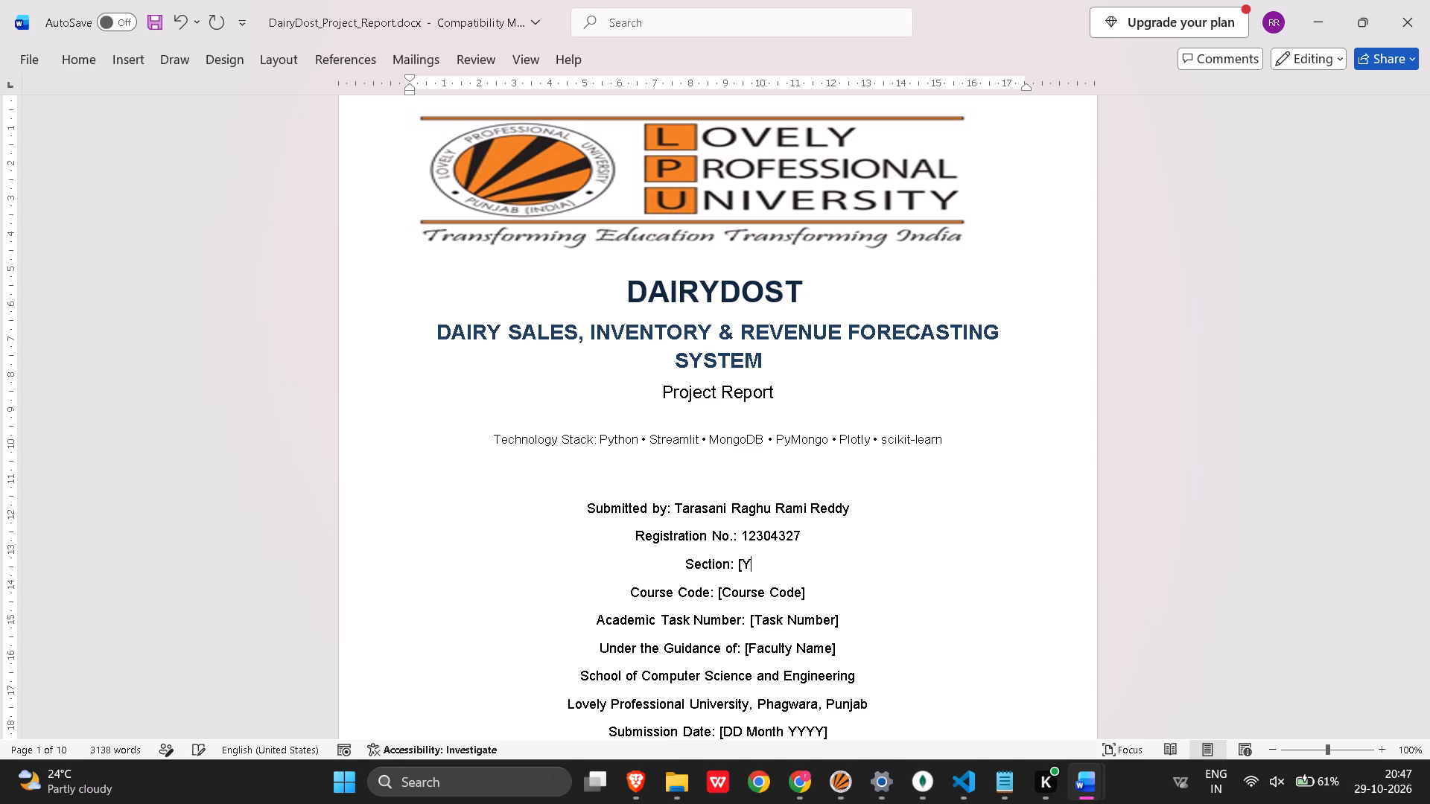
key(BackSpace)
key(BackSpace)
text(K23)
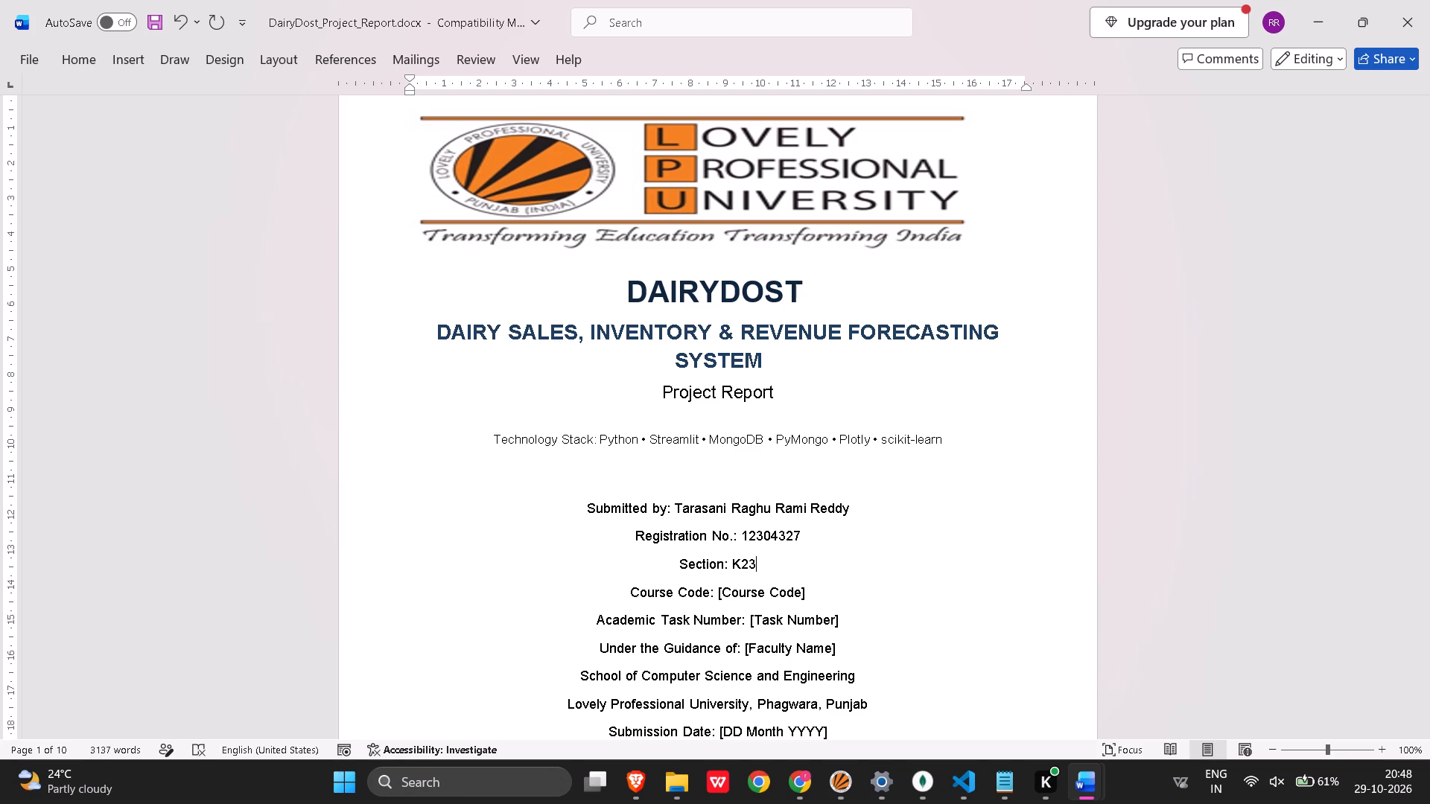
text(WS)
Replace the [Course Code] placeholder on the cover page with CSE494, keeping the Academic Task Number on its own line.
double_click(808, 594)
key(BackSpace)
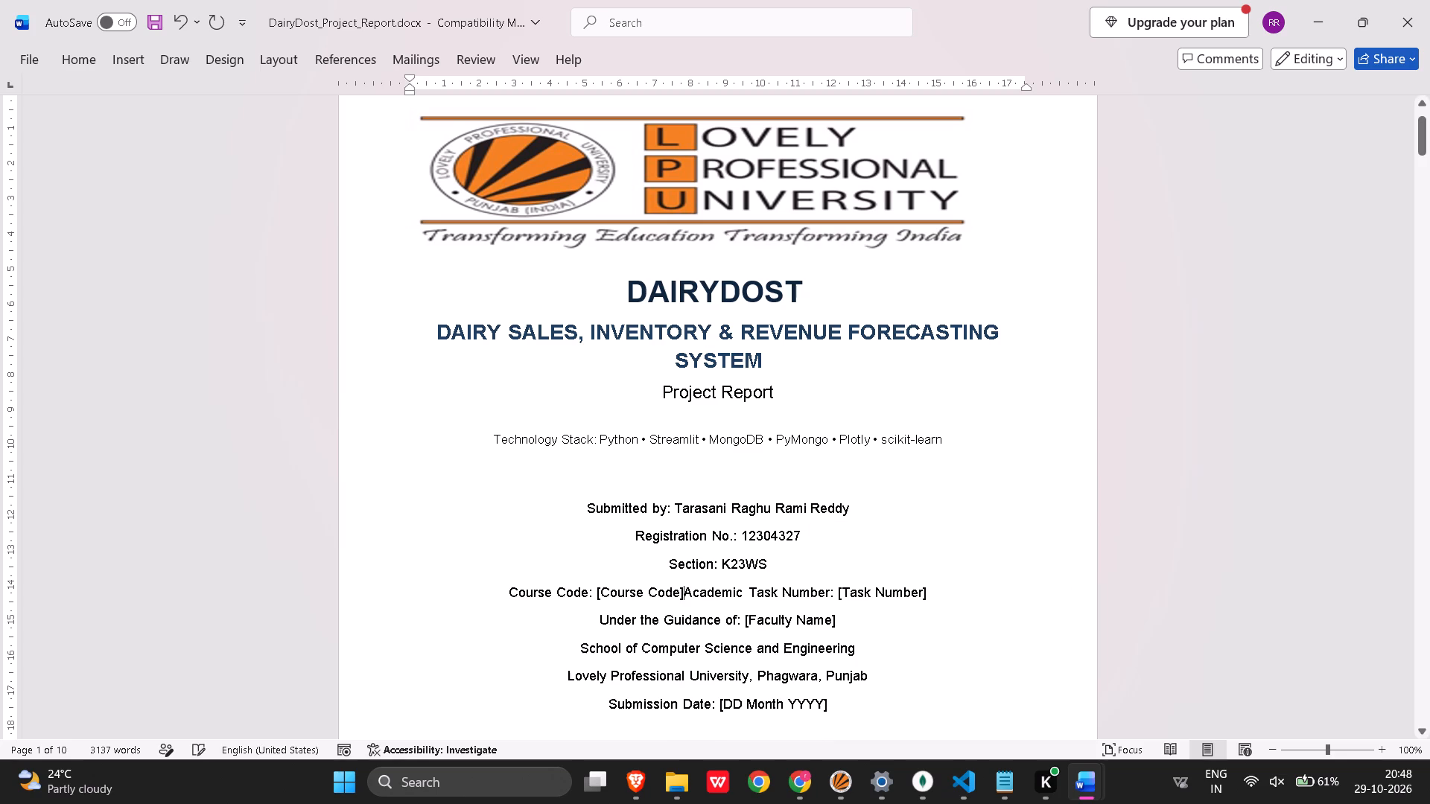
key(BackSpace)
key(BackSpace)
key(BackSpace)
key(BackSpace)
key(BackSpace)
key(BackSpace)
key(BackSpace)
key(BackSpace)
key(BackSpace)
key(BackSpace)
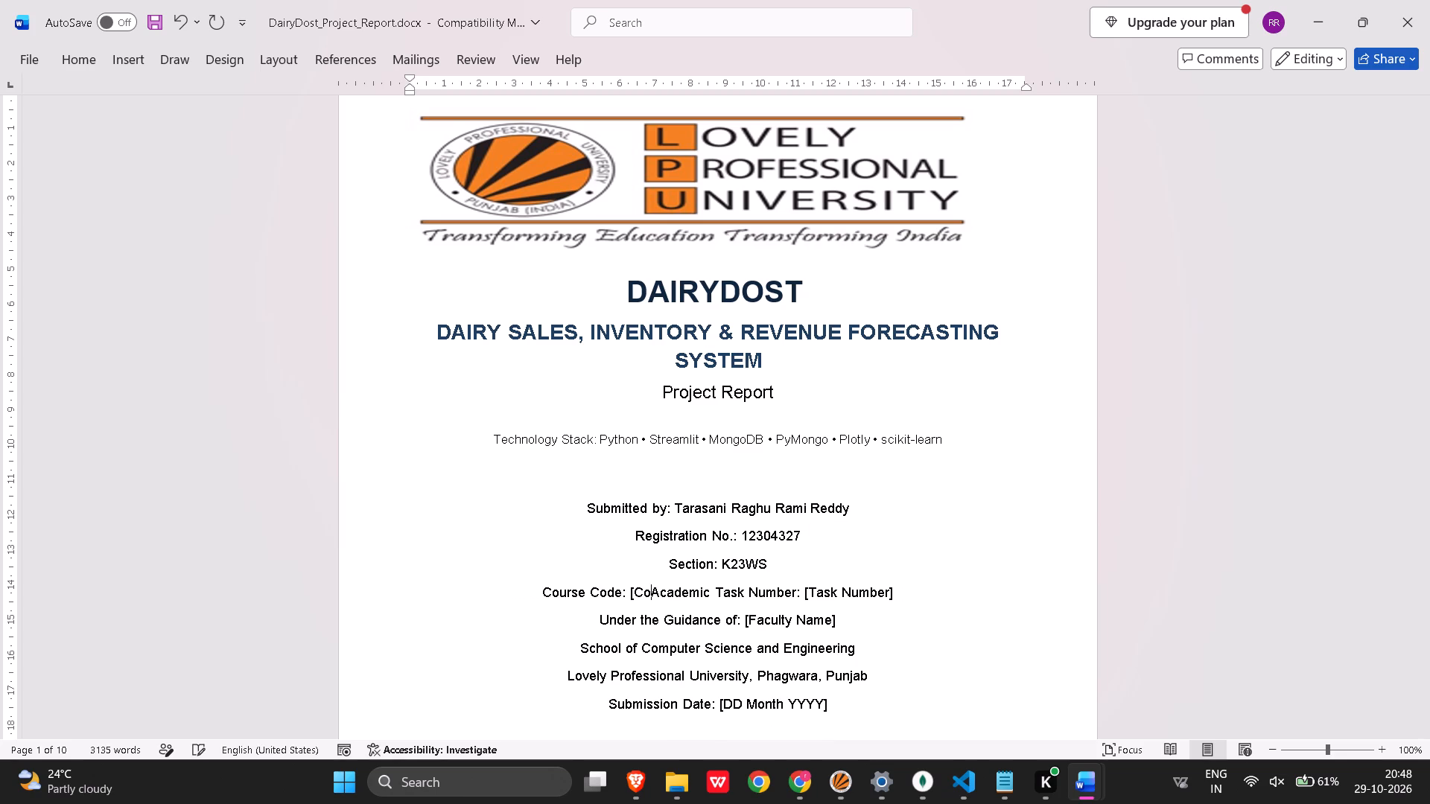
key(BackSpace)
key(BackSpace)
key(BackSpace)
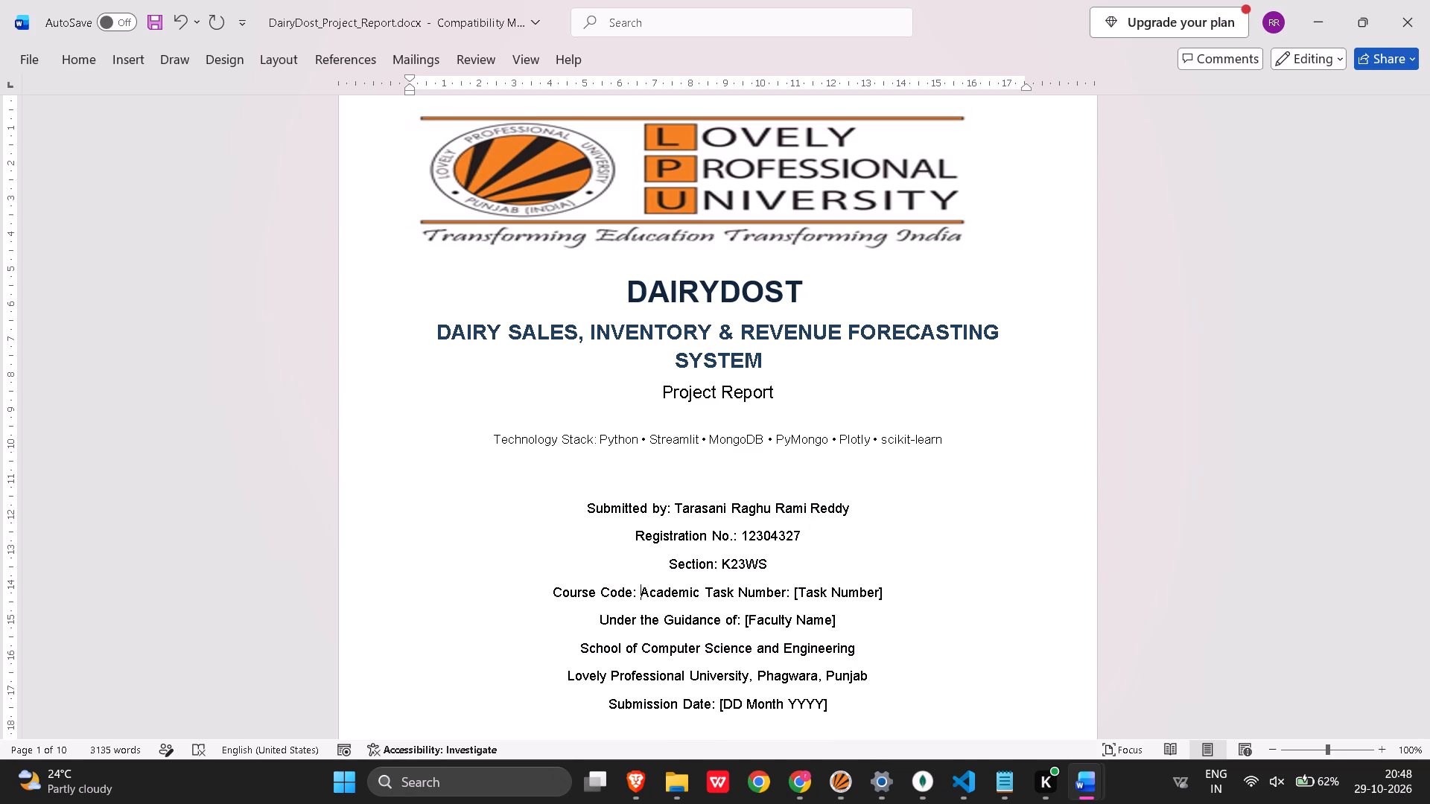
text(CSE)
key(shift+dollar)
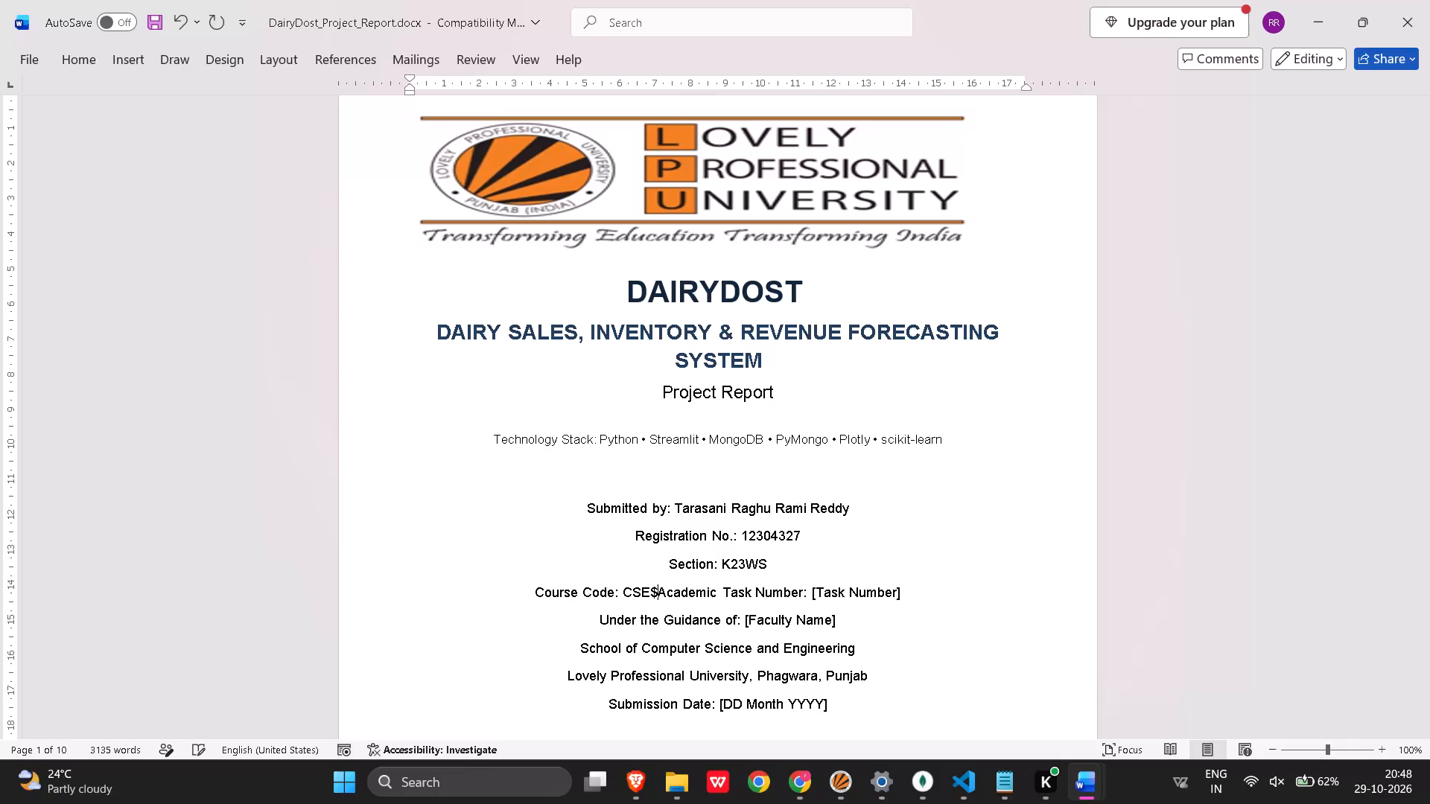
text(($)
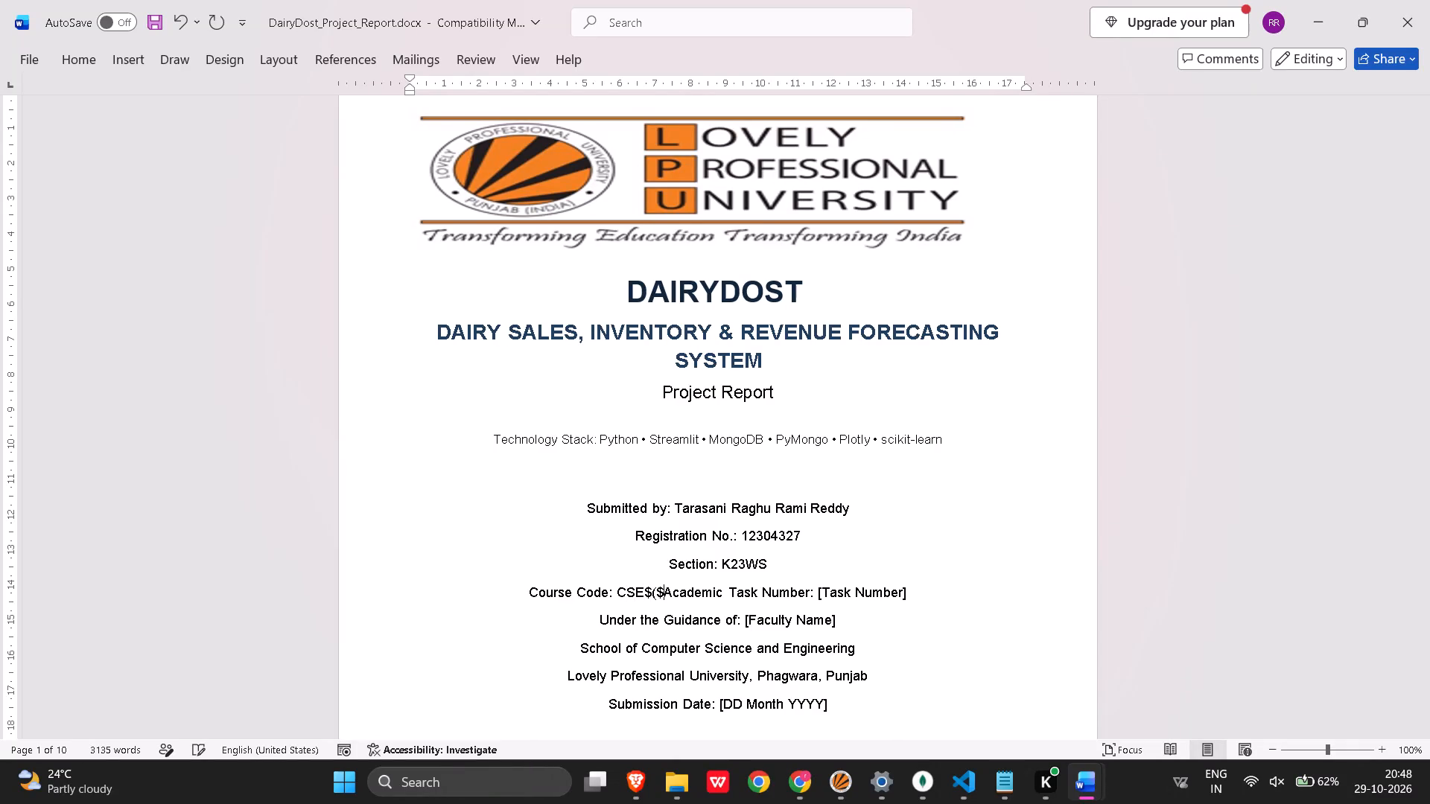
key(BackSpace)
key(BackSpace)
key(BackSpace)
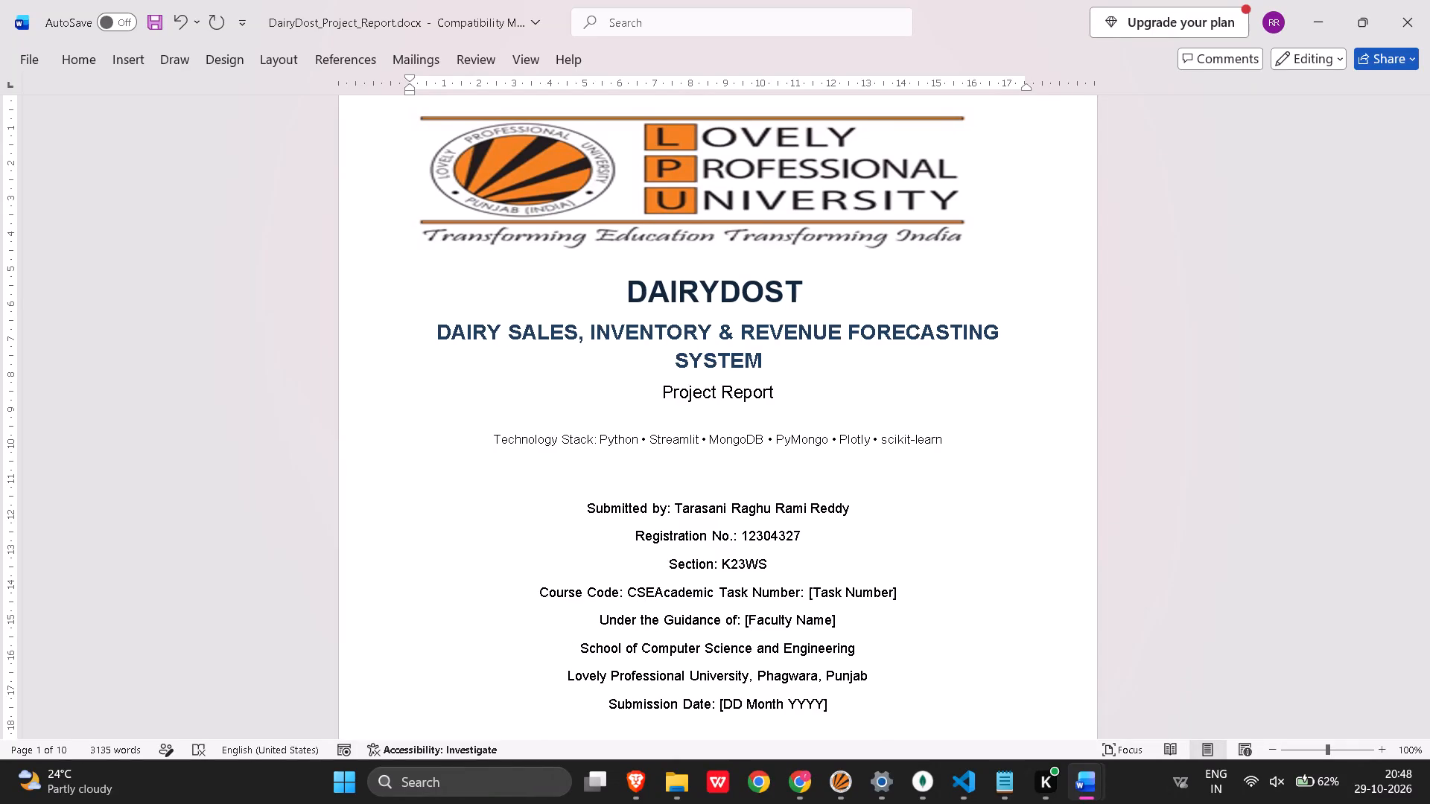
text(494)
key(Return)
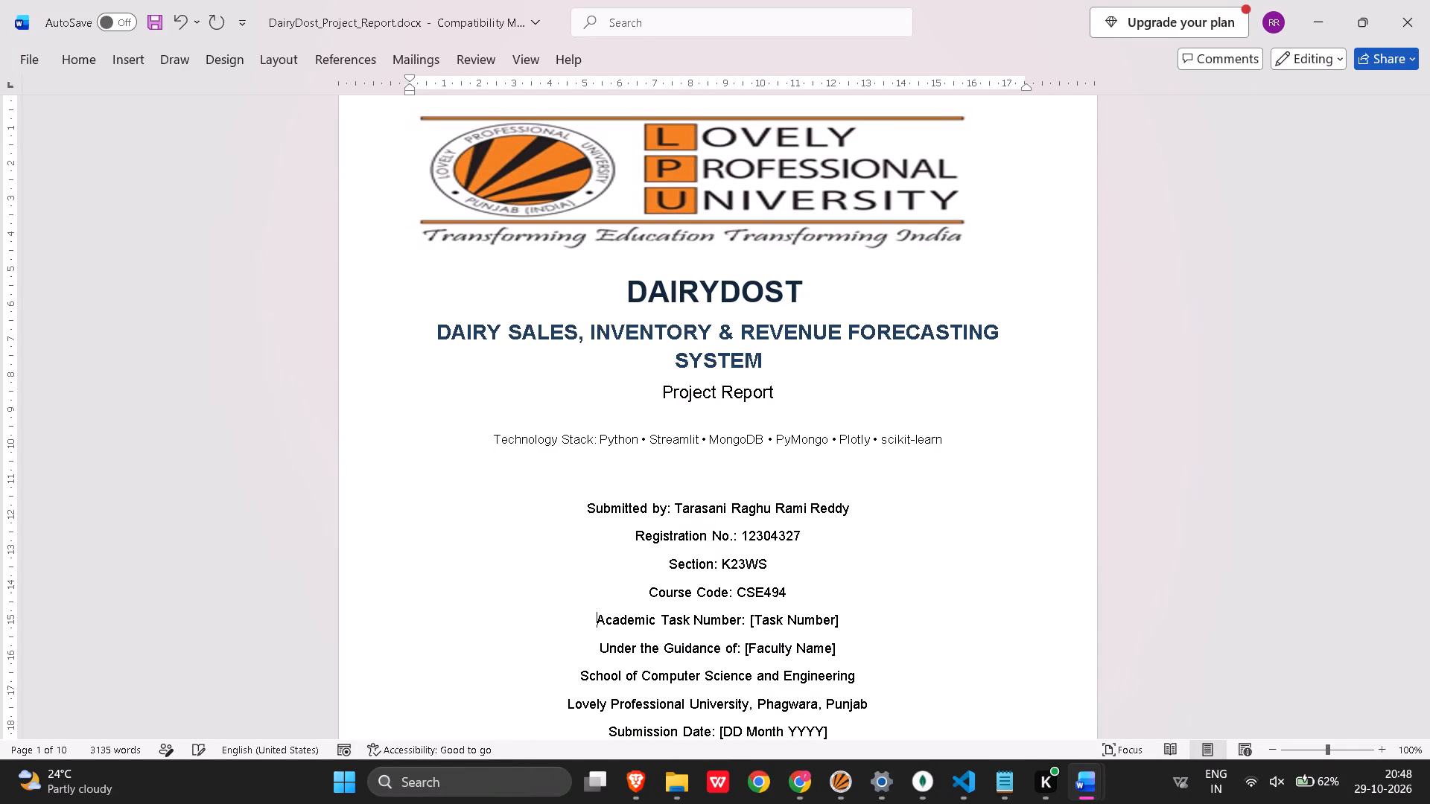
Replace the [Task Number] placeholder on the cover page's Academic Task Number line with 2.
click(855, 619)
key(BackSpace)
key(BackSpace)
key(BackSpace)
key(BackSpace)
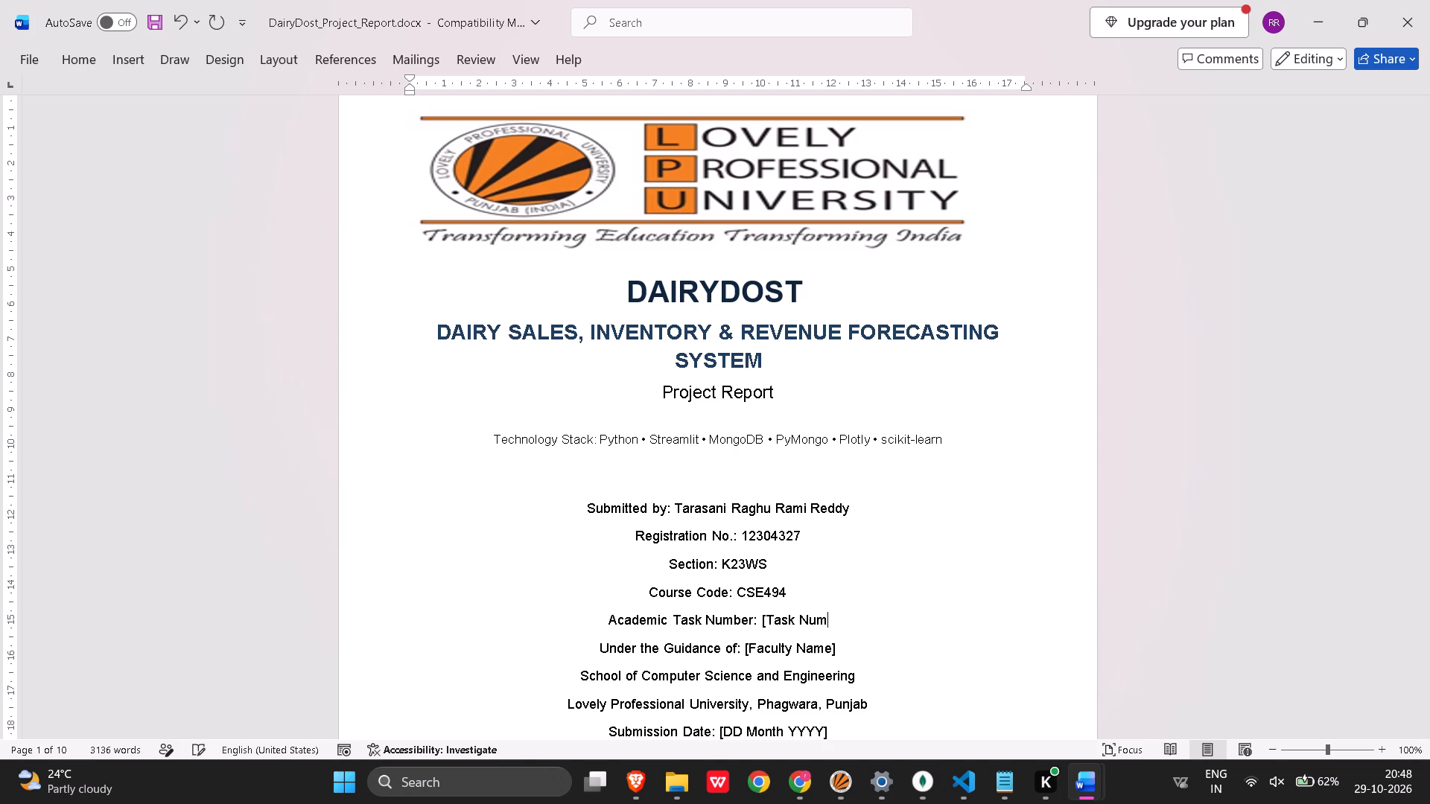
key(BackSpace)
key(BackSpace)
key(BackSpace)
key(BackSpace)
key(BackSpace)
key(BackSpace)
key(BackSpace)
key(BackSpace)
key(BackSpace)
key(BackSpace)
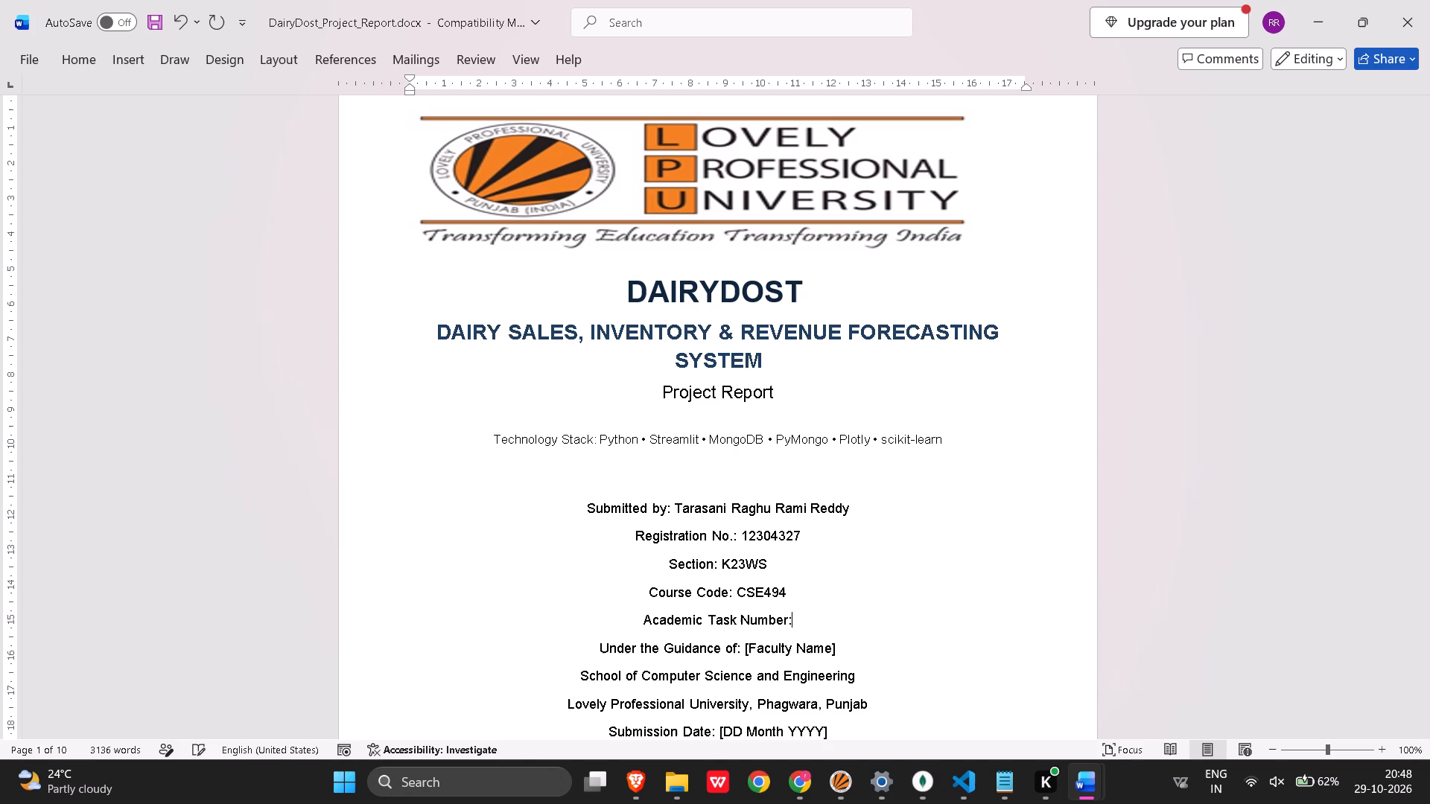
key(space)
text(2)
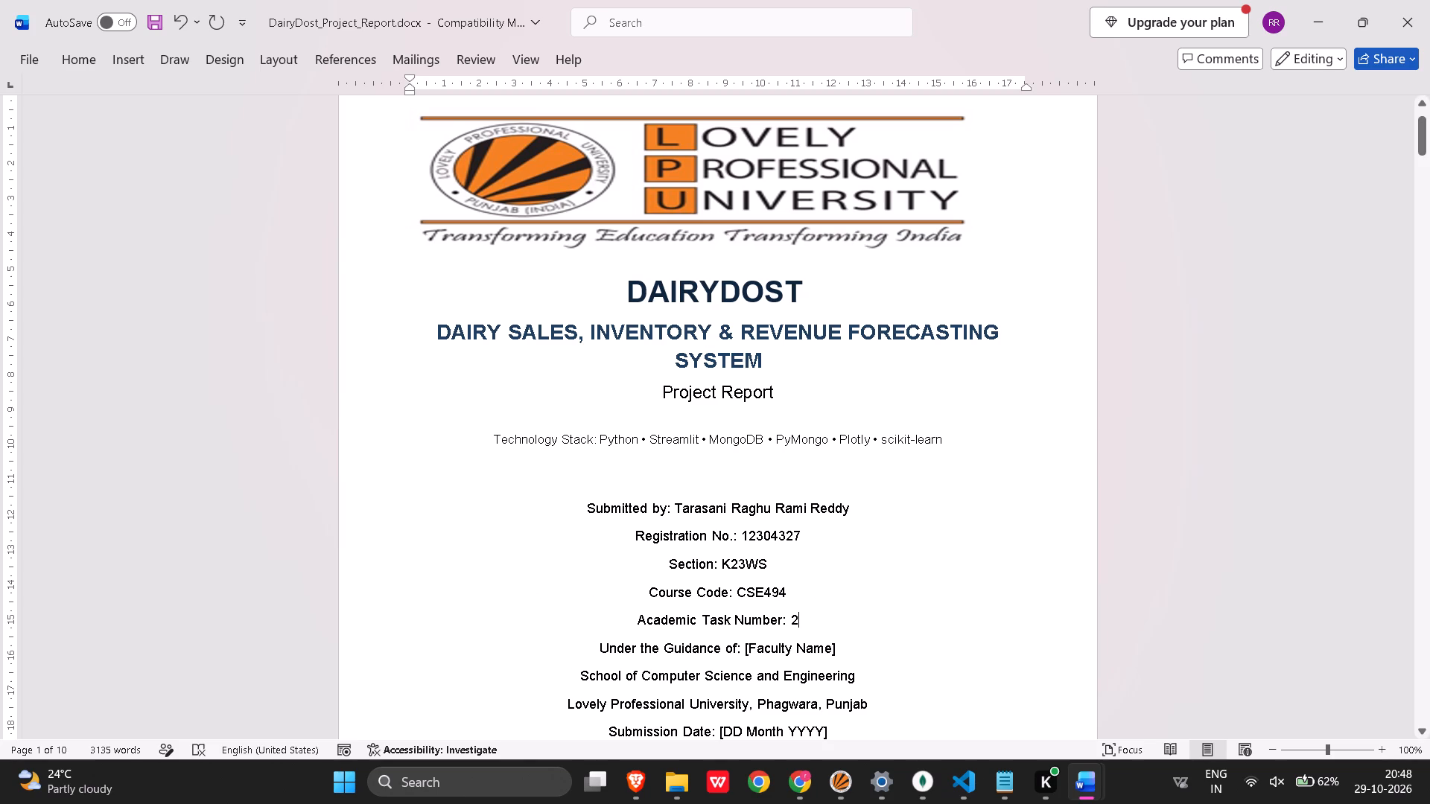
Replace the [Faculty Name] placeholder on the Under the Guidance of line with the faculty guide's name, prefixed with "Dr.".
click(853, 639)
key(BackSpace)
key(BackSpace)
key(BackSpace)
key(BackSpace)
key(BackSpace)
key(BackSpace)
key(BackSpace)
key(BackSpace)
key(BackSpace)
key(BackSpace)
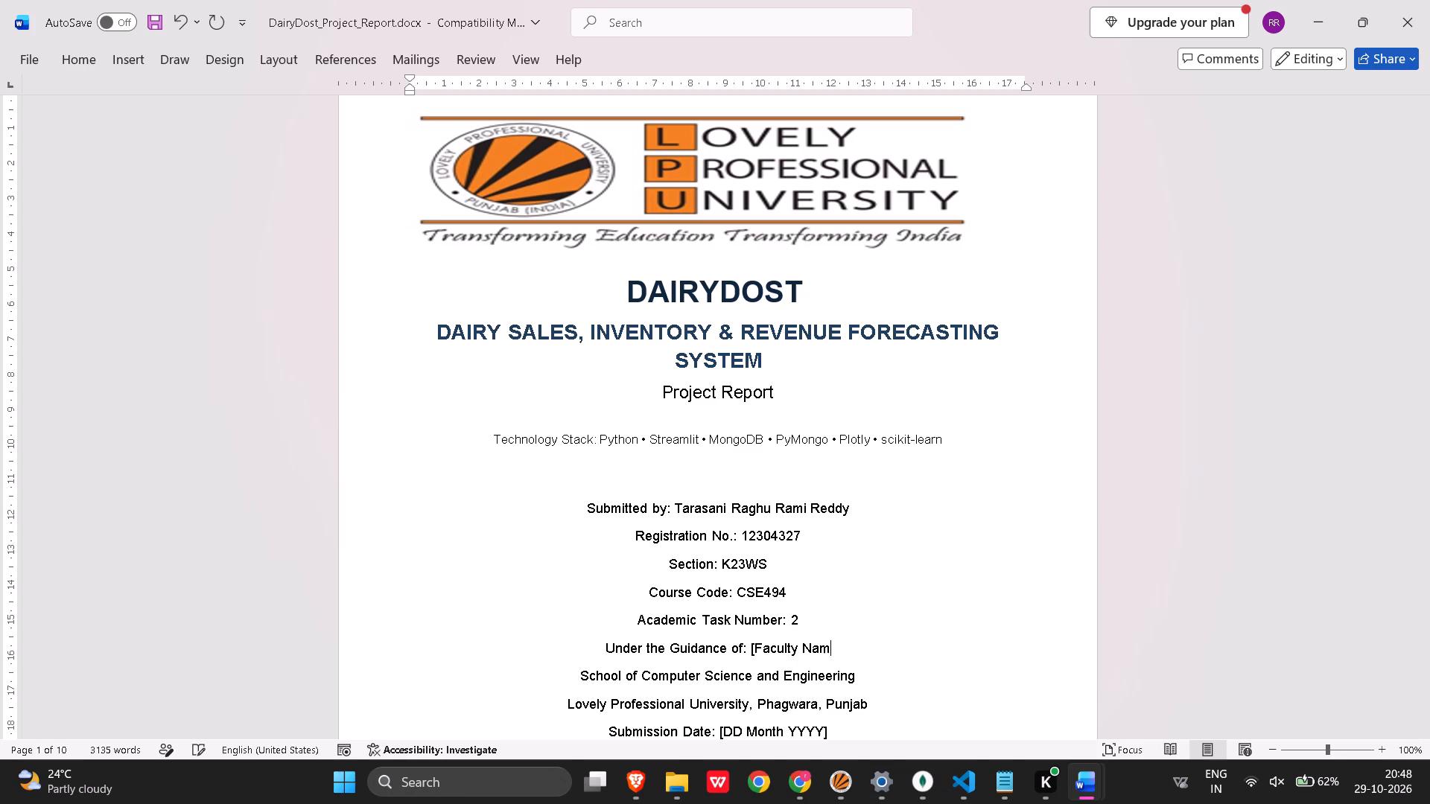
key(BackSpace)
key(BackSpace)
key(BackSpace)
key(BackSpace)
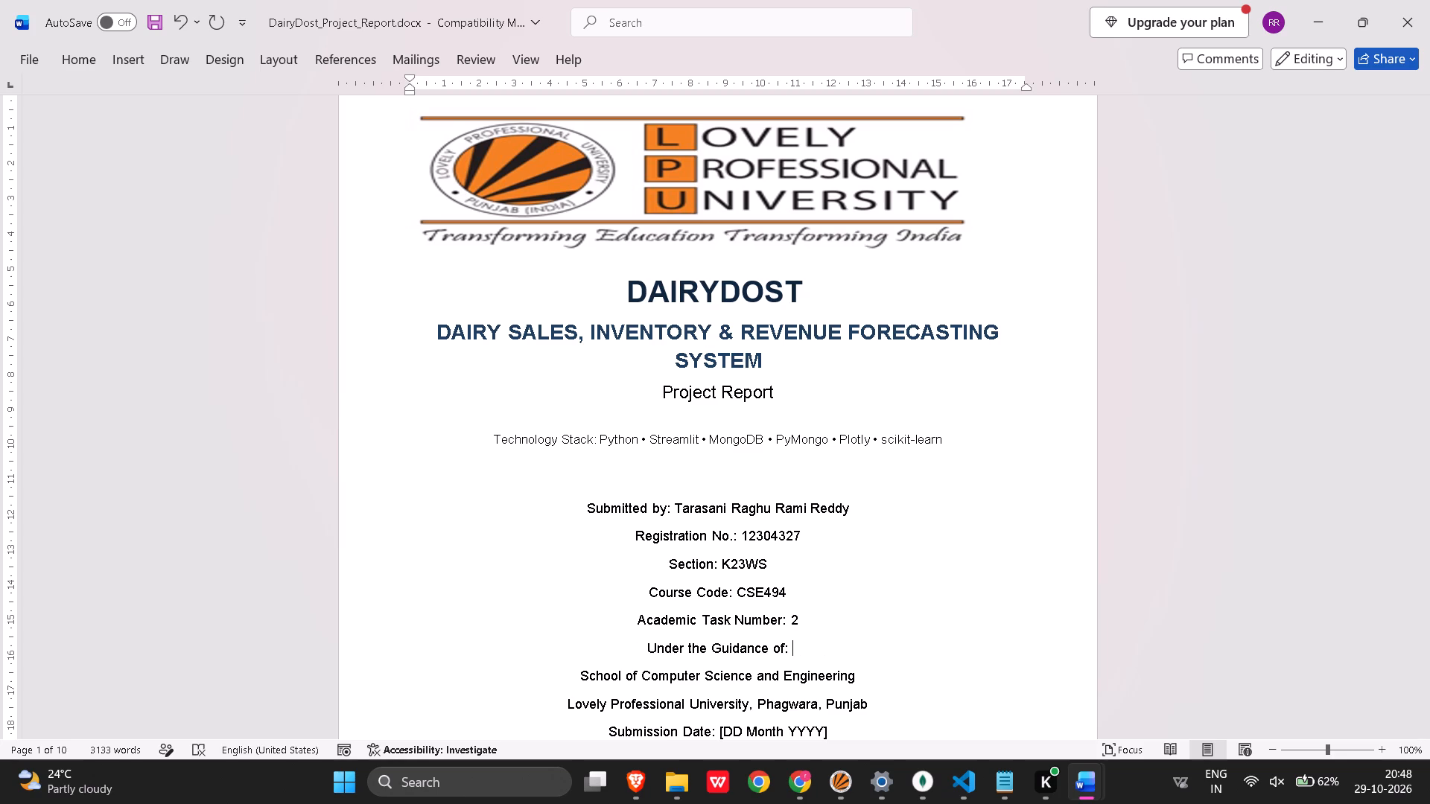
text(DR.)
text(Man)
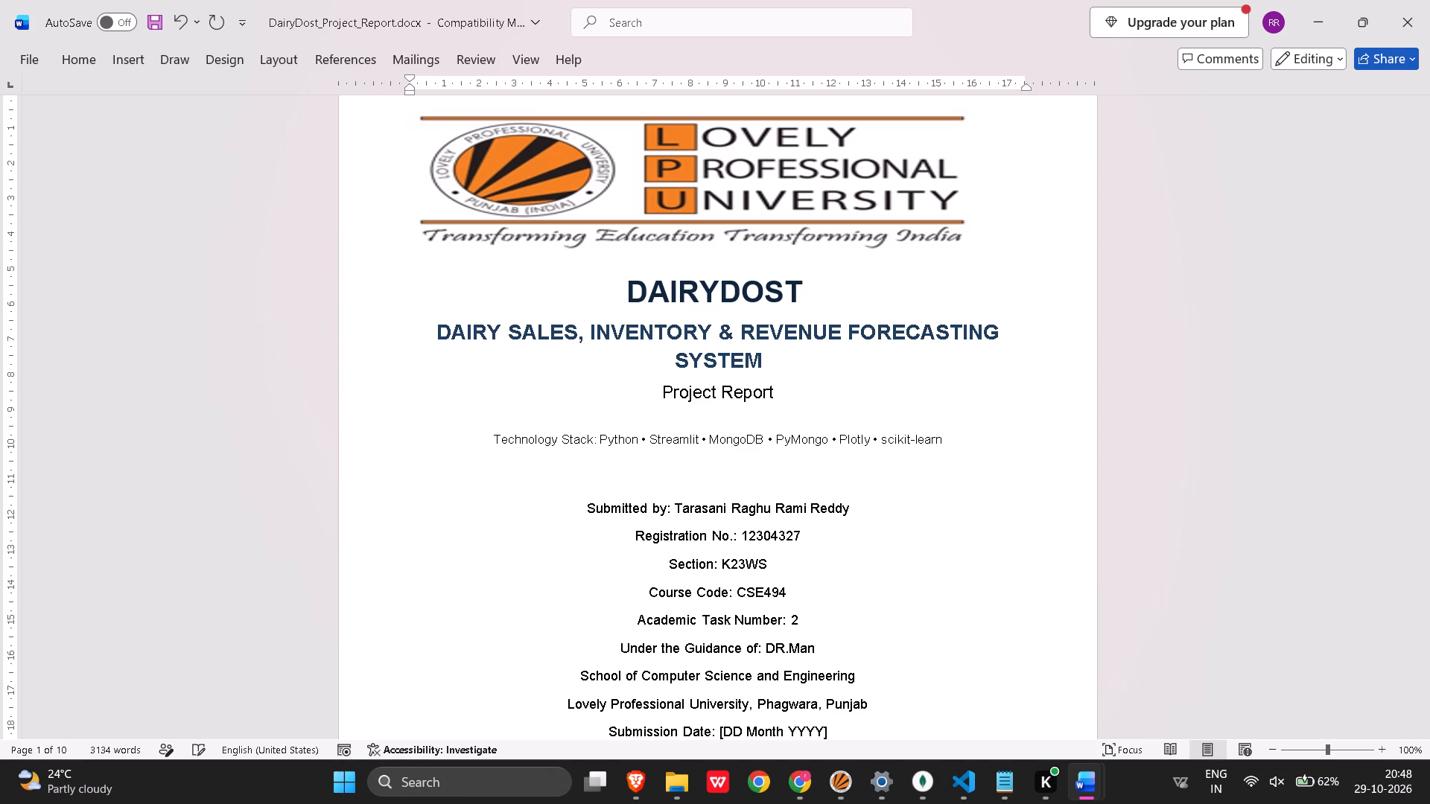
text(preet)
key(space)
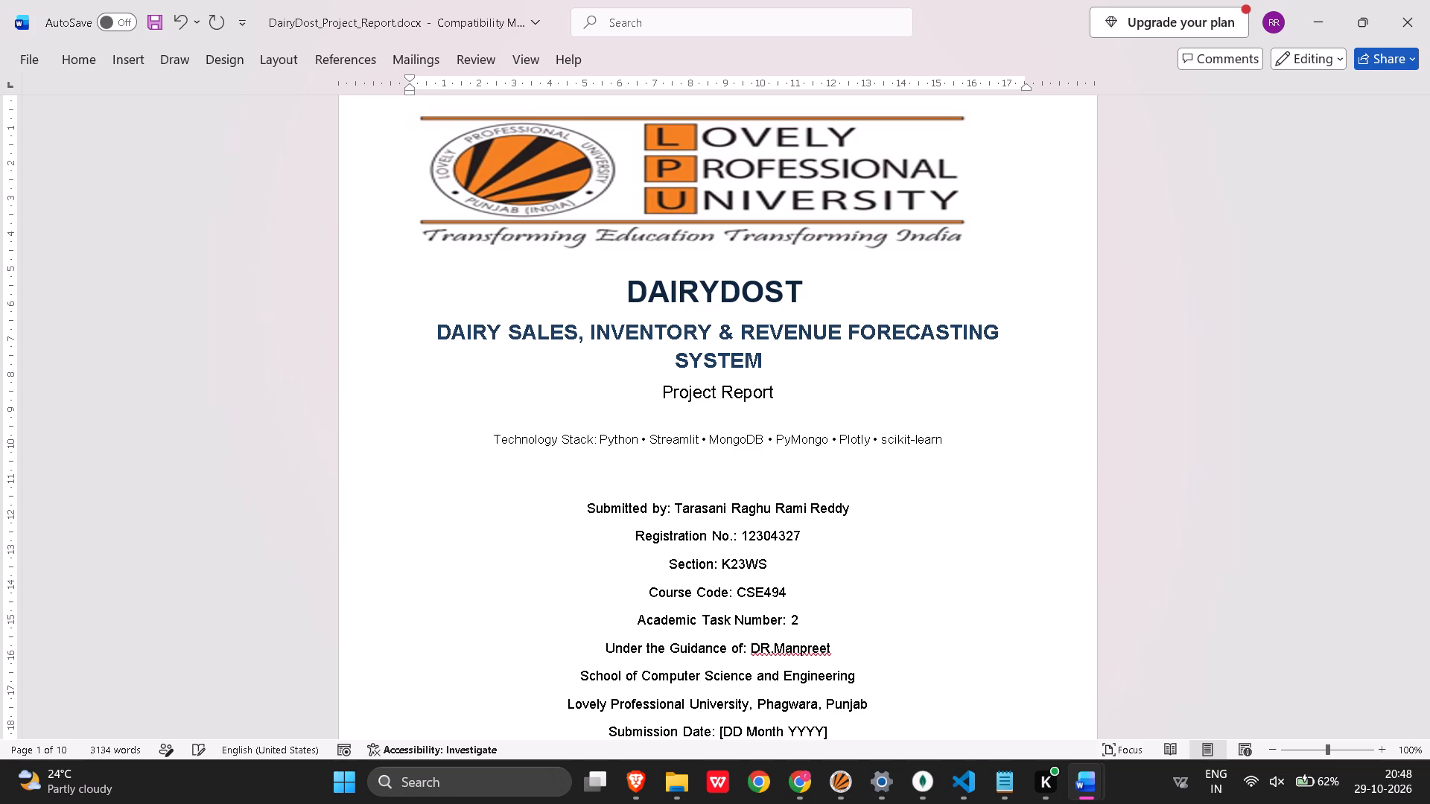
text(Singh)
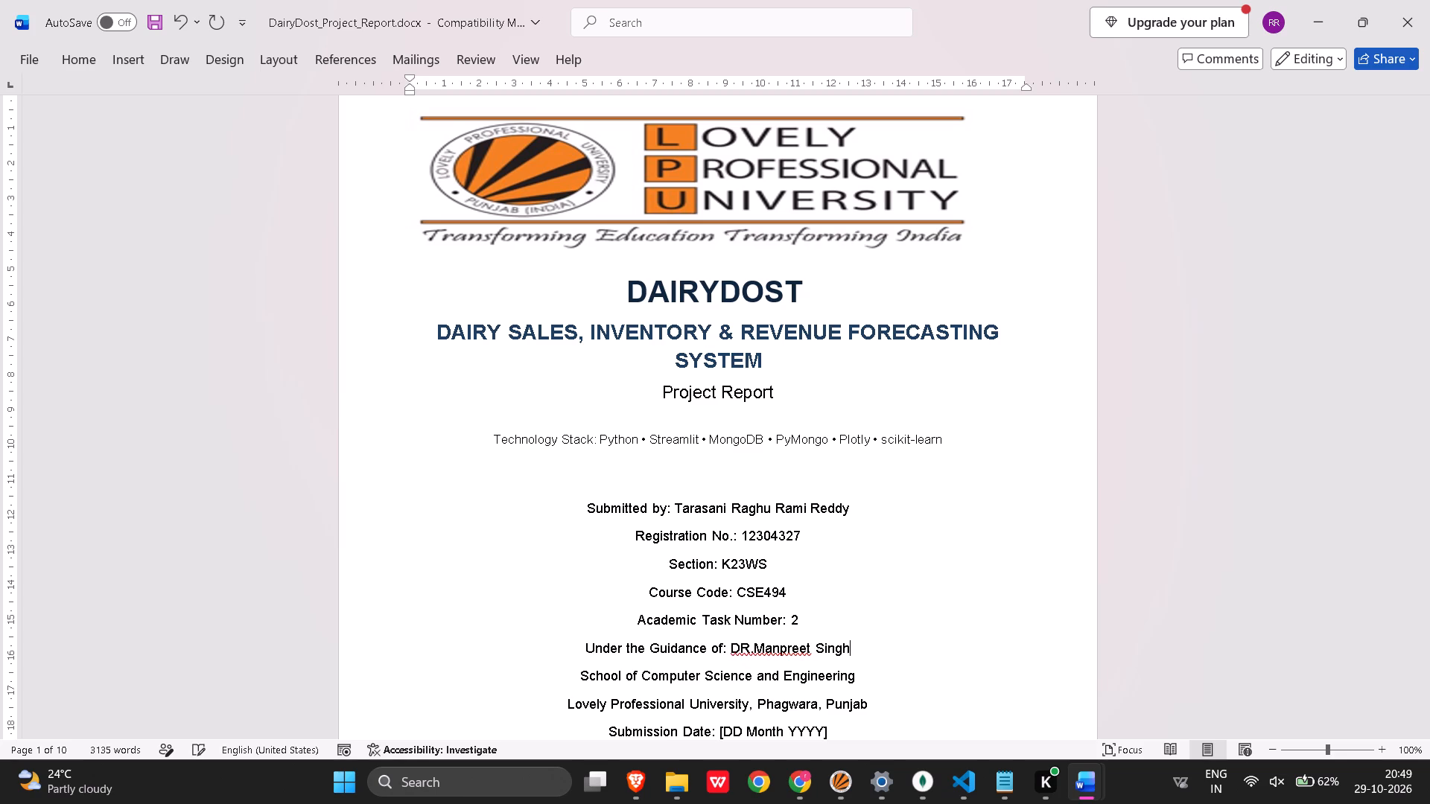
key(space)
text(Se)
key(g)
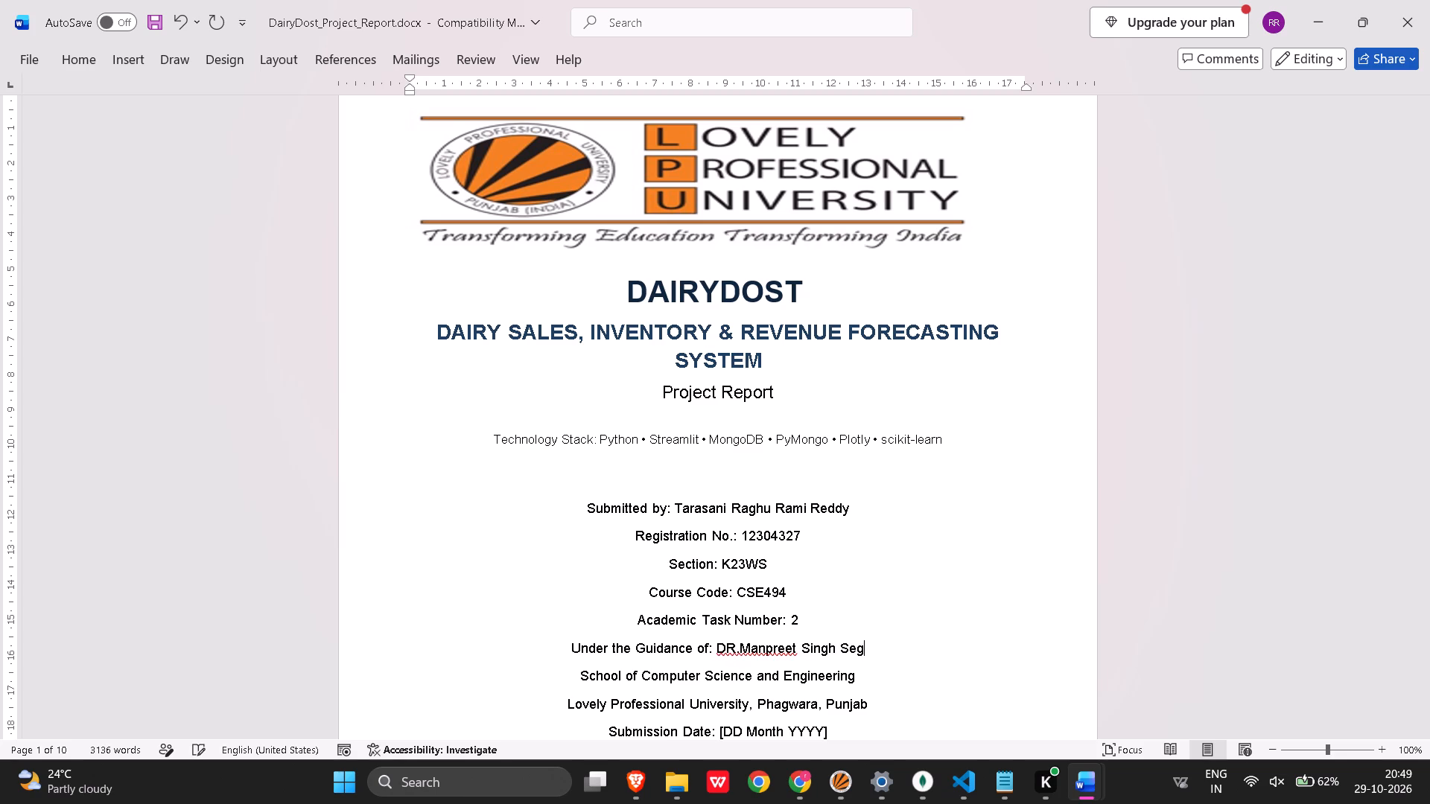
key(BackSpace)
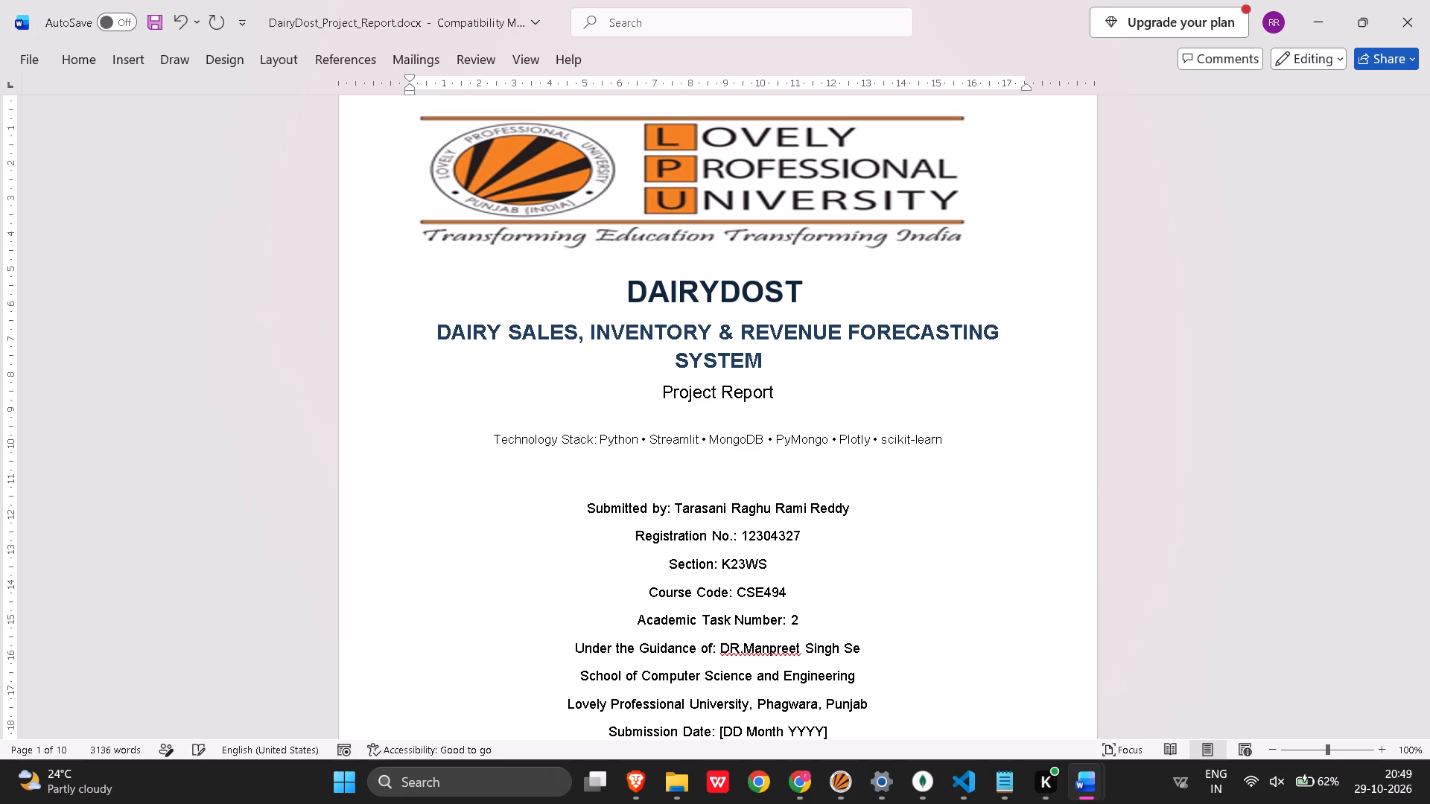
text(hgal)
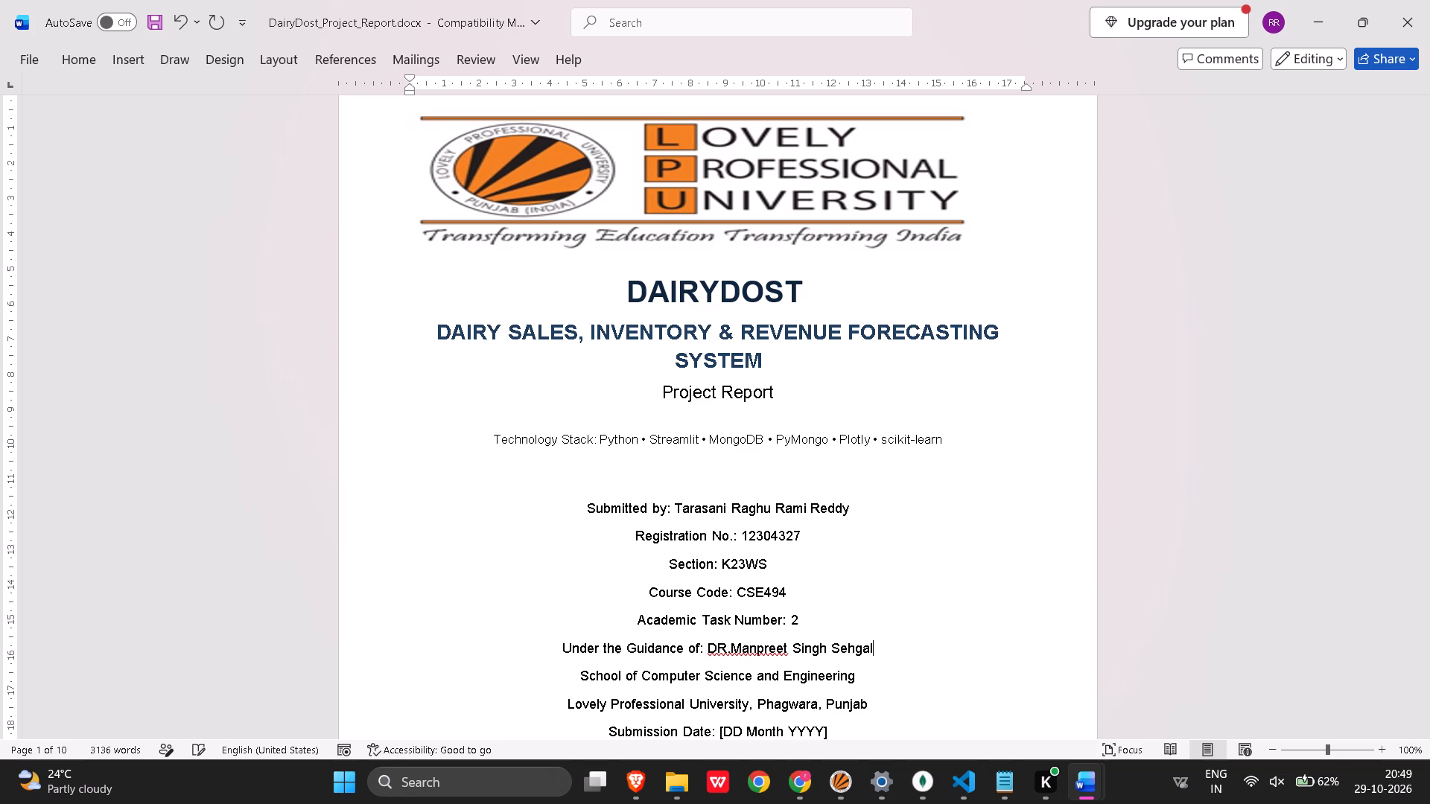
click(868, 682)
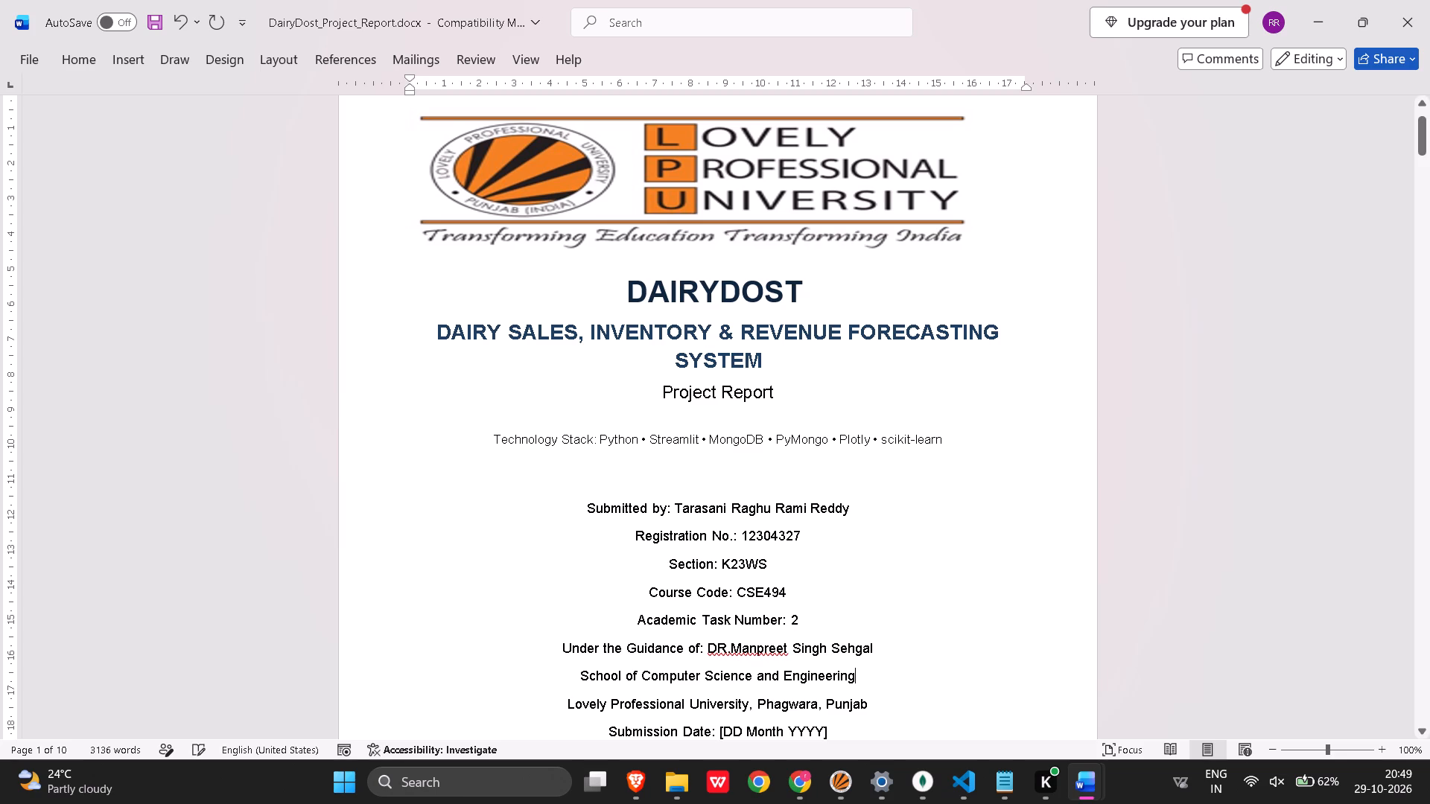
click(725, 648)
key(BackSpace)
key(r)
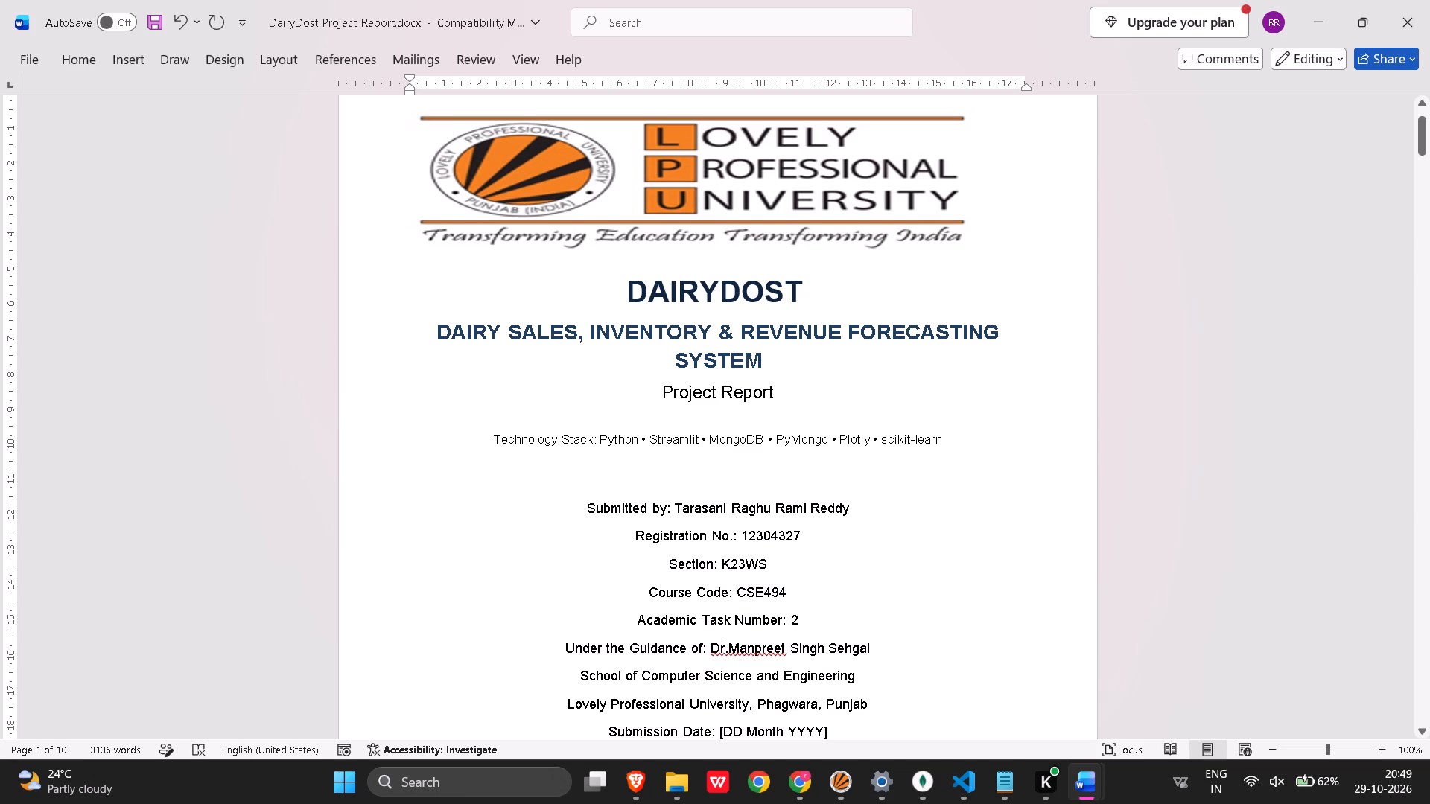
Replace the [DD Month YYYY] placeholder on the cover page's Submission Date line with 29-10-2026.
scroll(895, 695, down, 1)
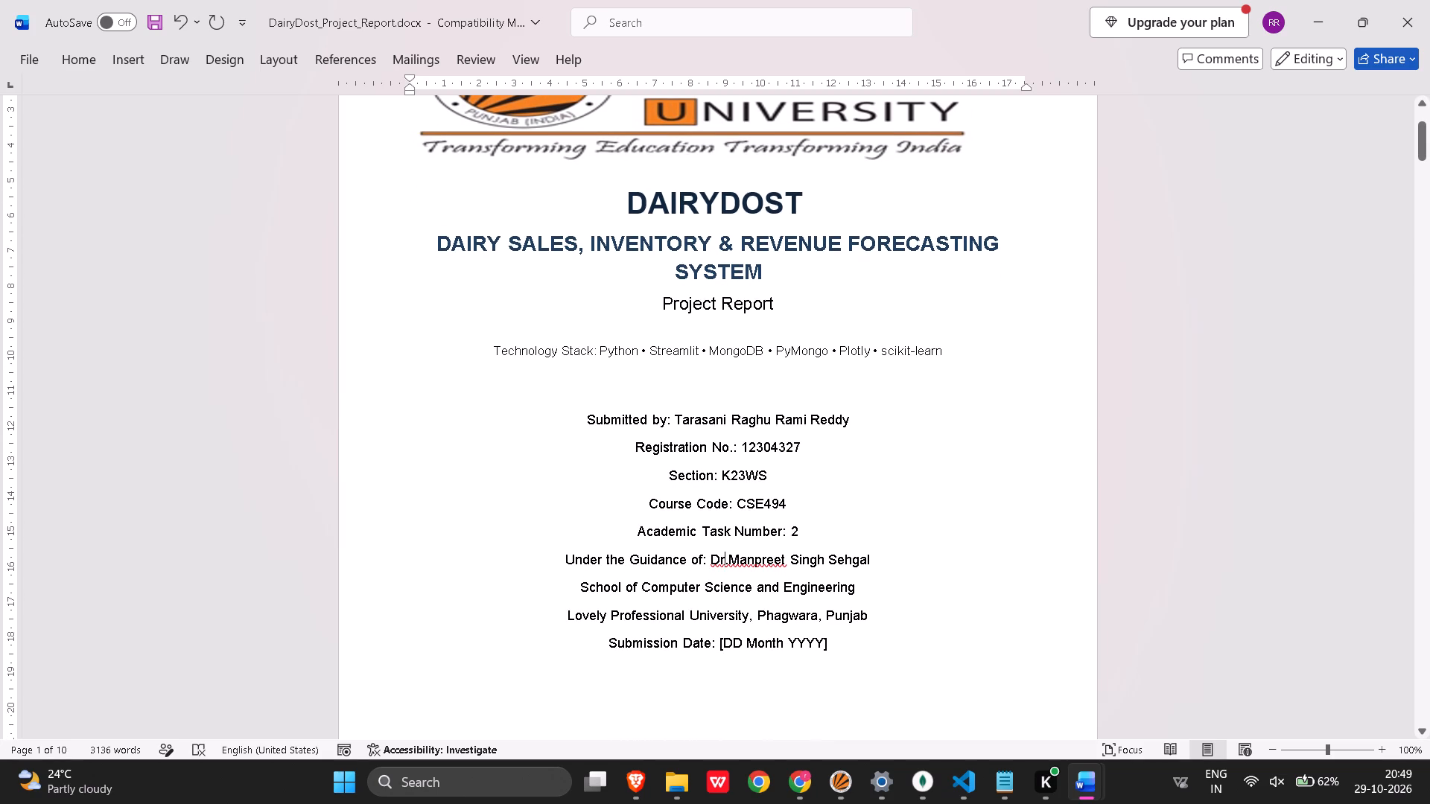
click(837, 648)
key(BackSpace)
key(BackSpace)
key(BackSpace)
key(BackSpace)
key(BackSpace)
key(BackSpace)
key(BackSpace)
key(BackSpace)
key(BackSpace)
key(BackSpace)
key(BackSpace)
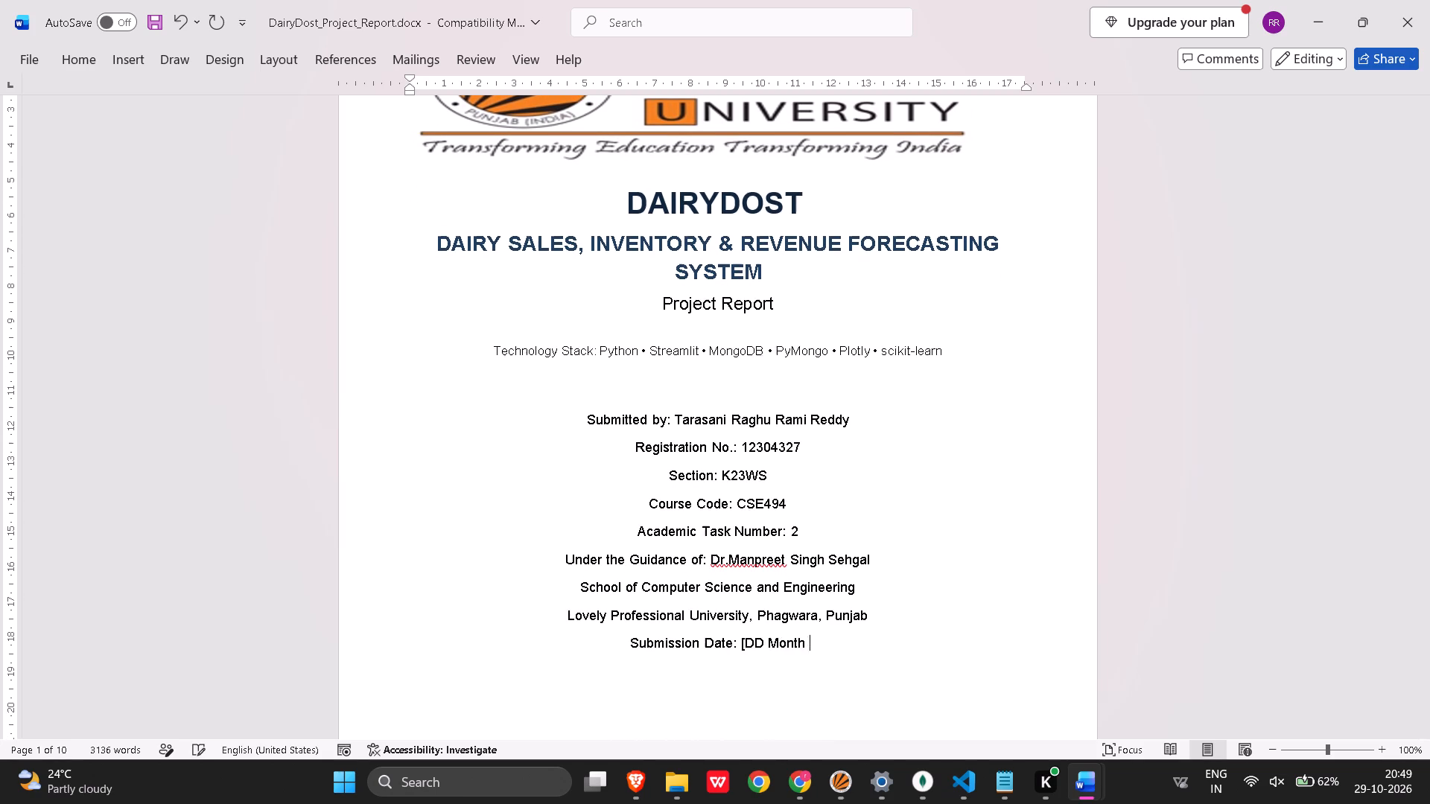
key(BackSpace)
key(BackSpace)
key(BackSpace)
key(BackSpace)
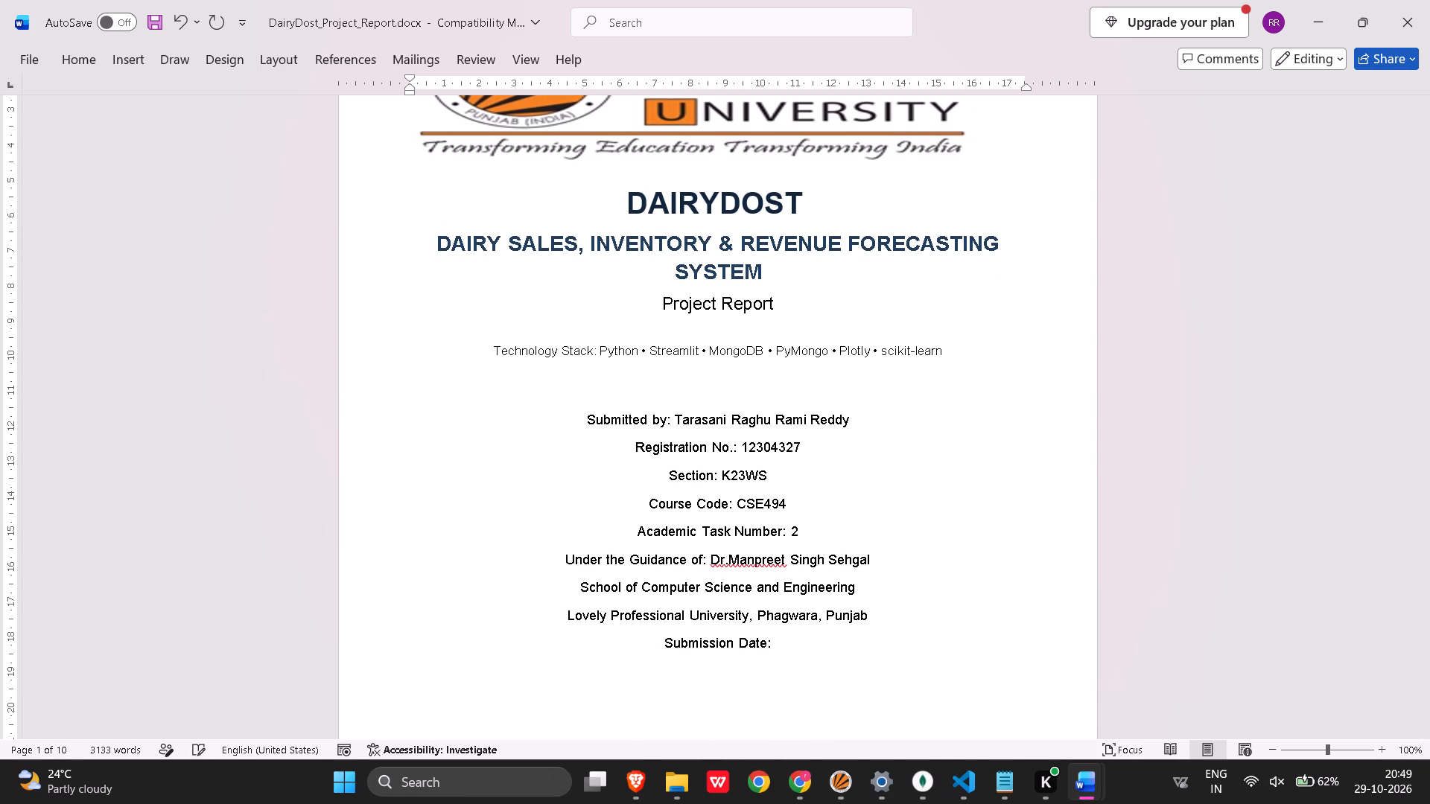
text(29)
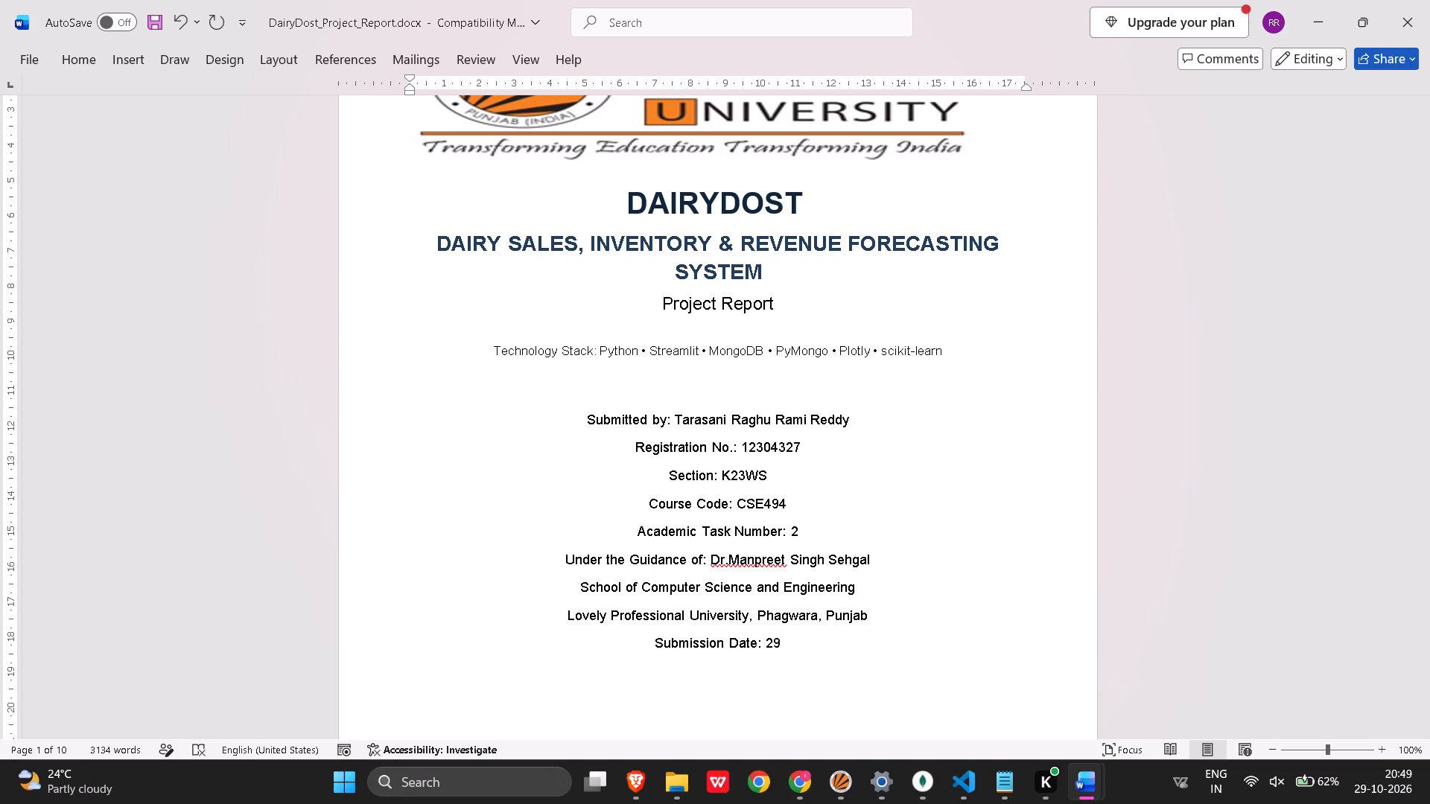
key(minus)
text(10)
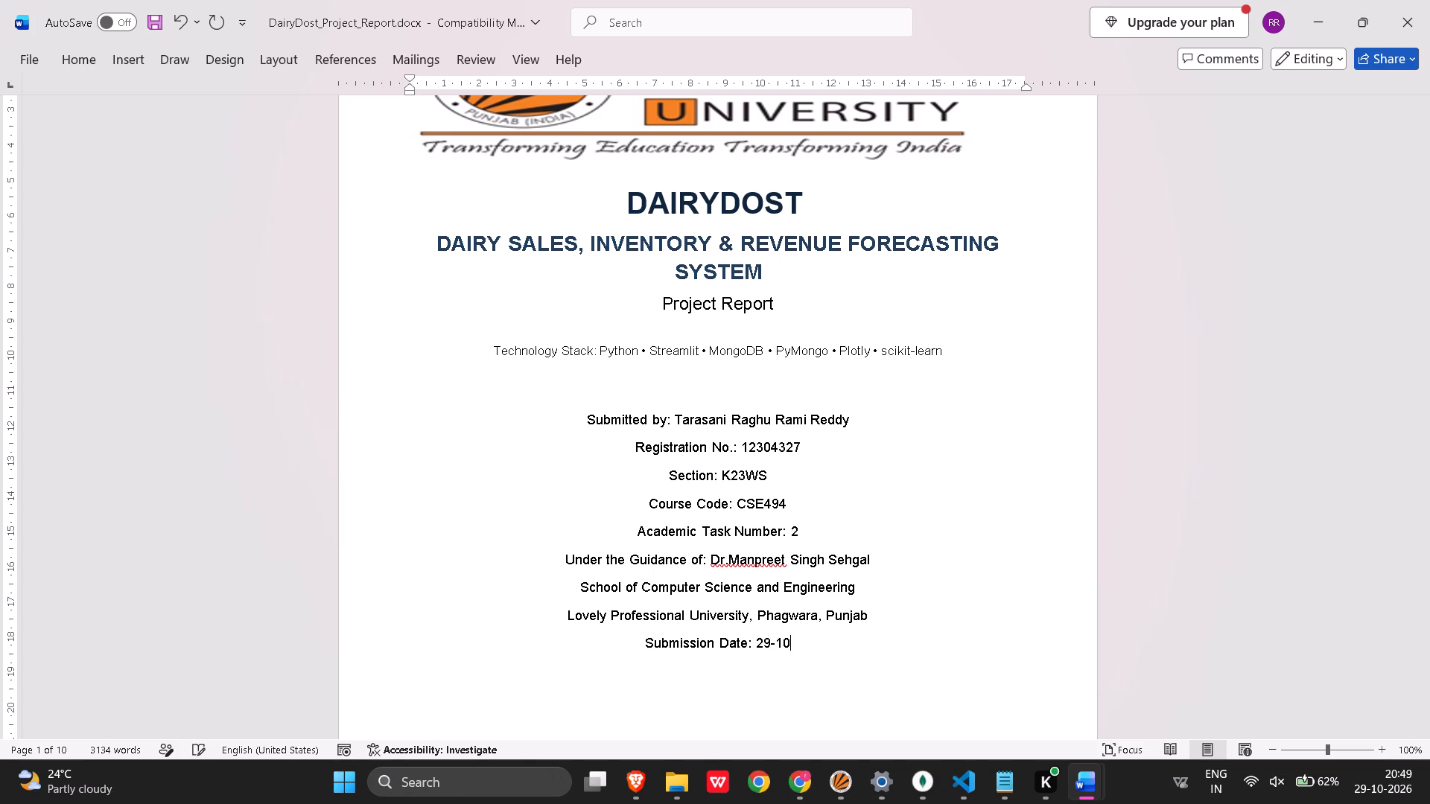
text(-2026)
Look through the DairyDost report from the cover page to the Aim and Objectives section and return to the cover page.
scroll(837, 648, down, 2)
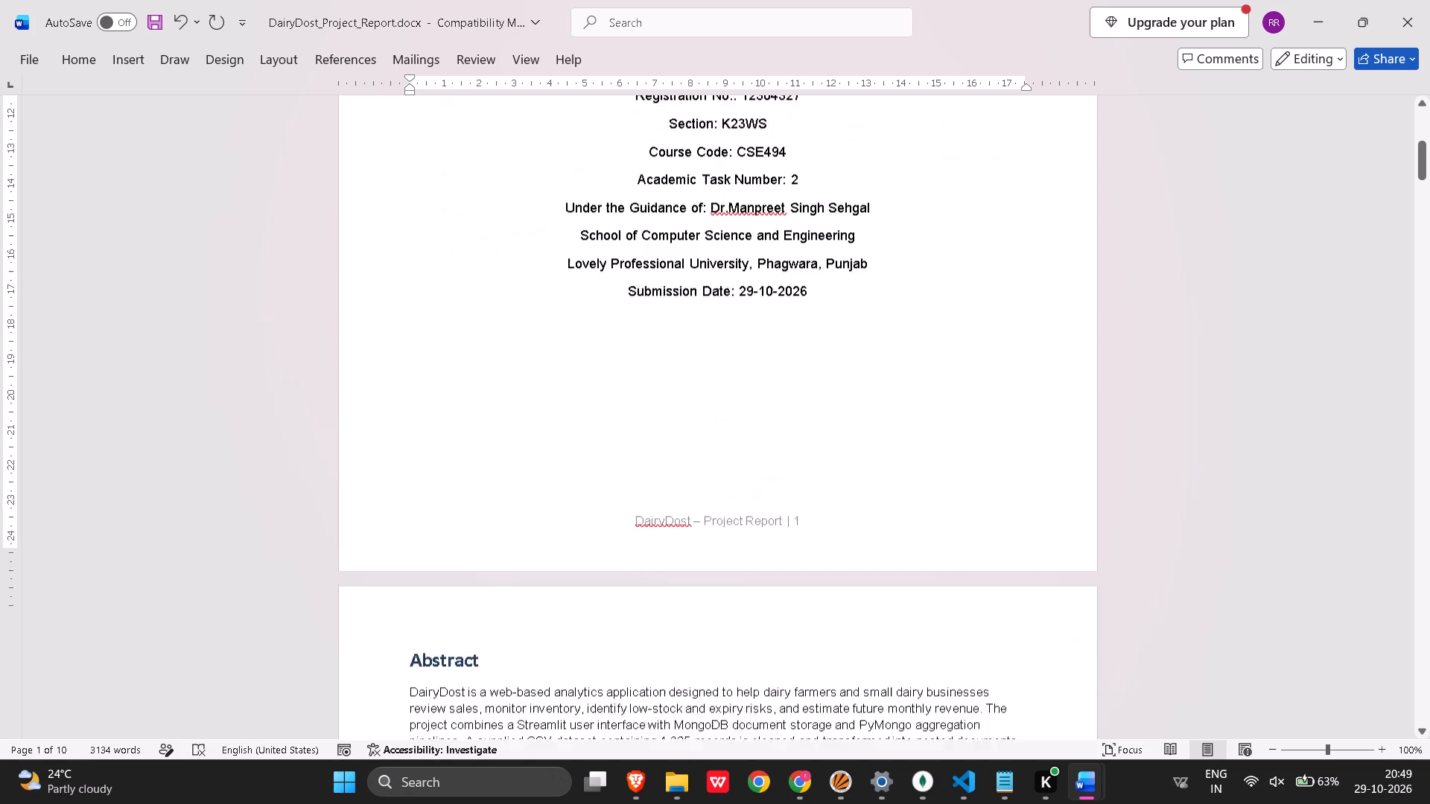
scroll(837, 648, down, 4)
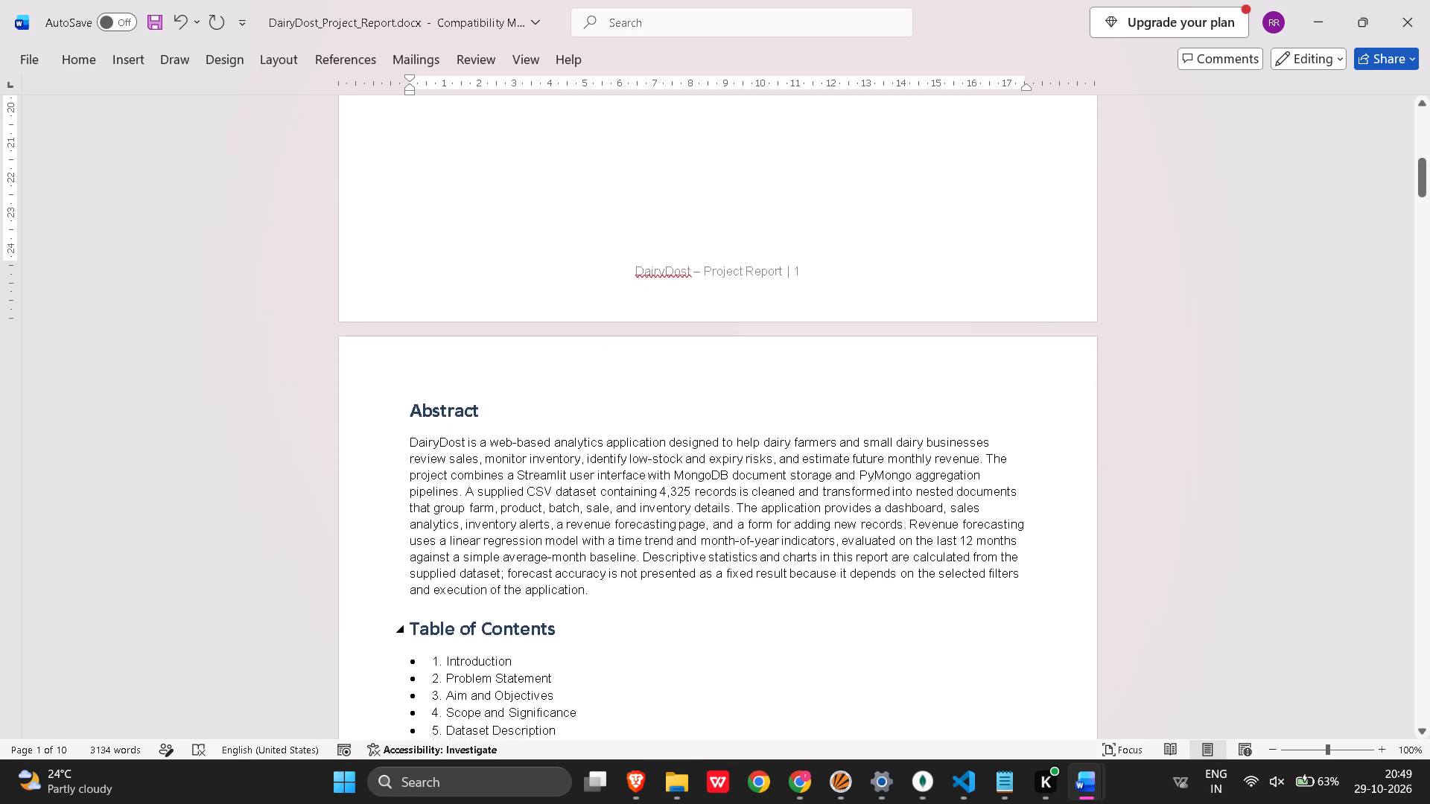
scroll(837, 648, down, 7)
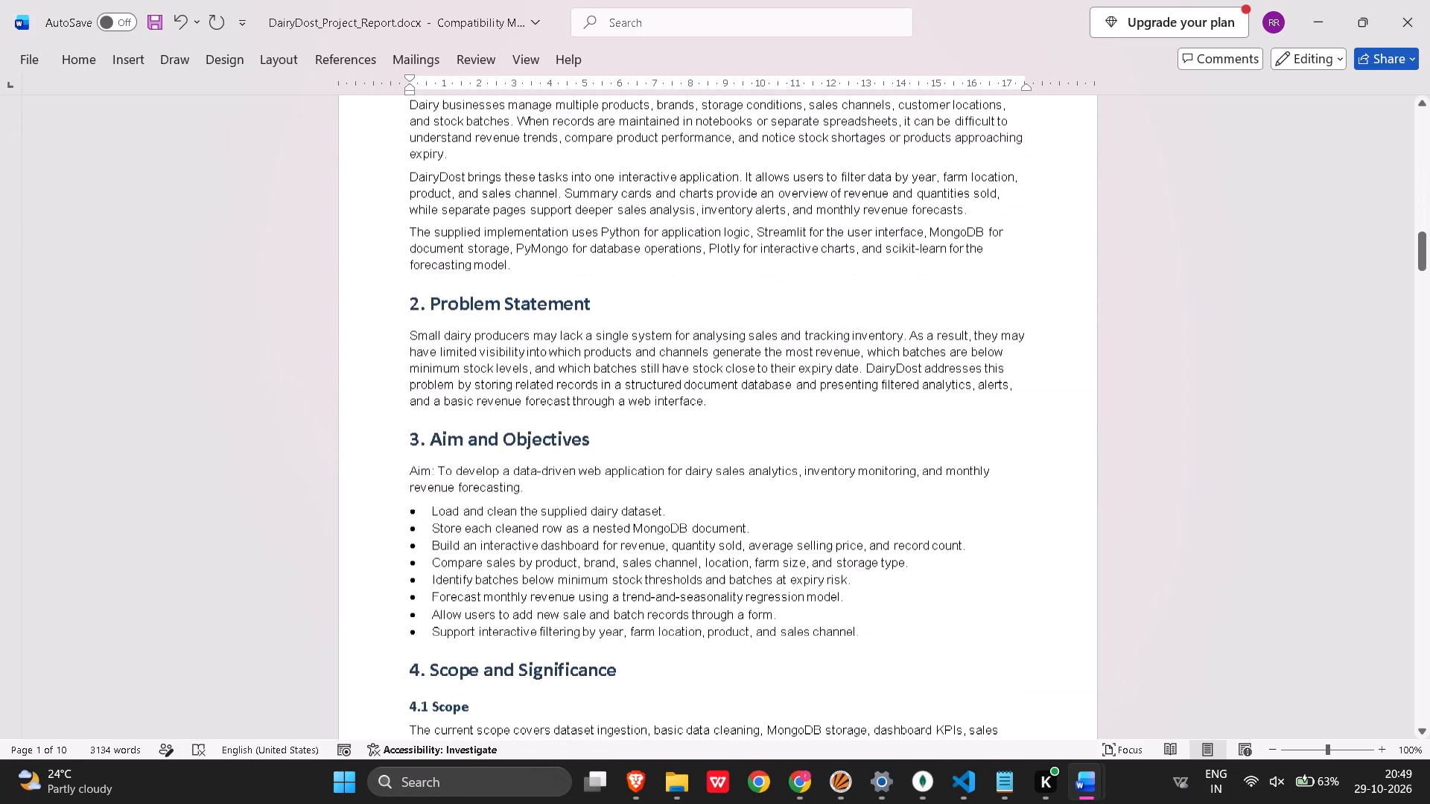
scroll(837, 648, down, 3)
scroll(837, 648, up, 8)
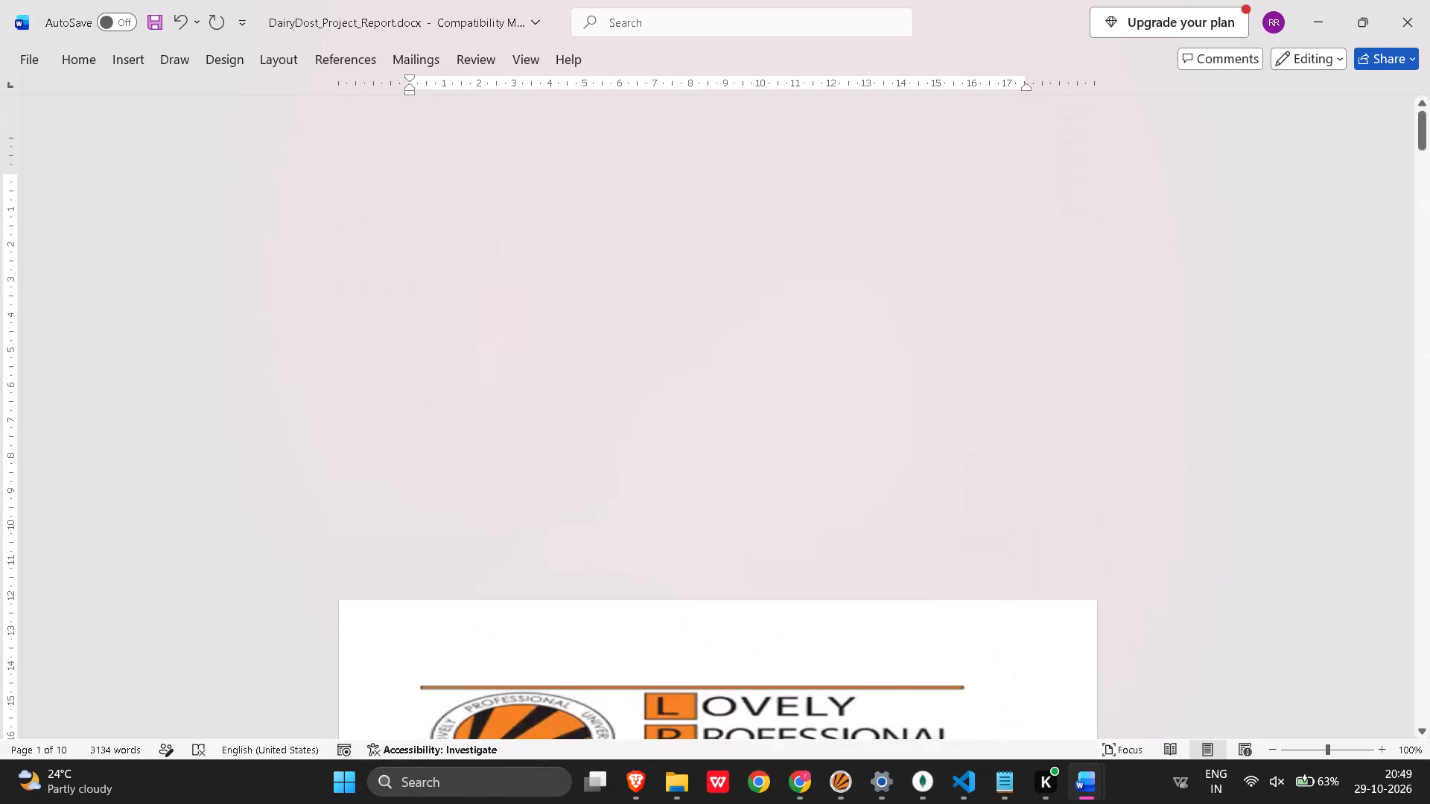
scroll(837, 648, down, 3)
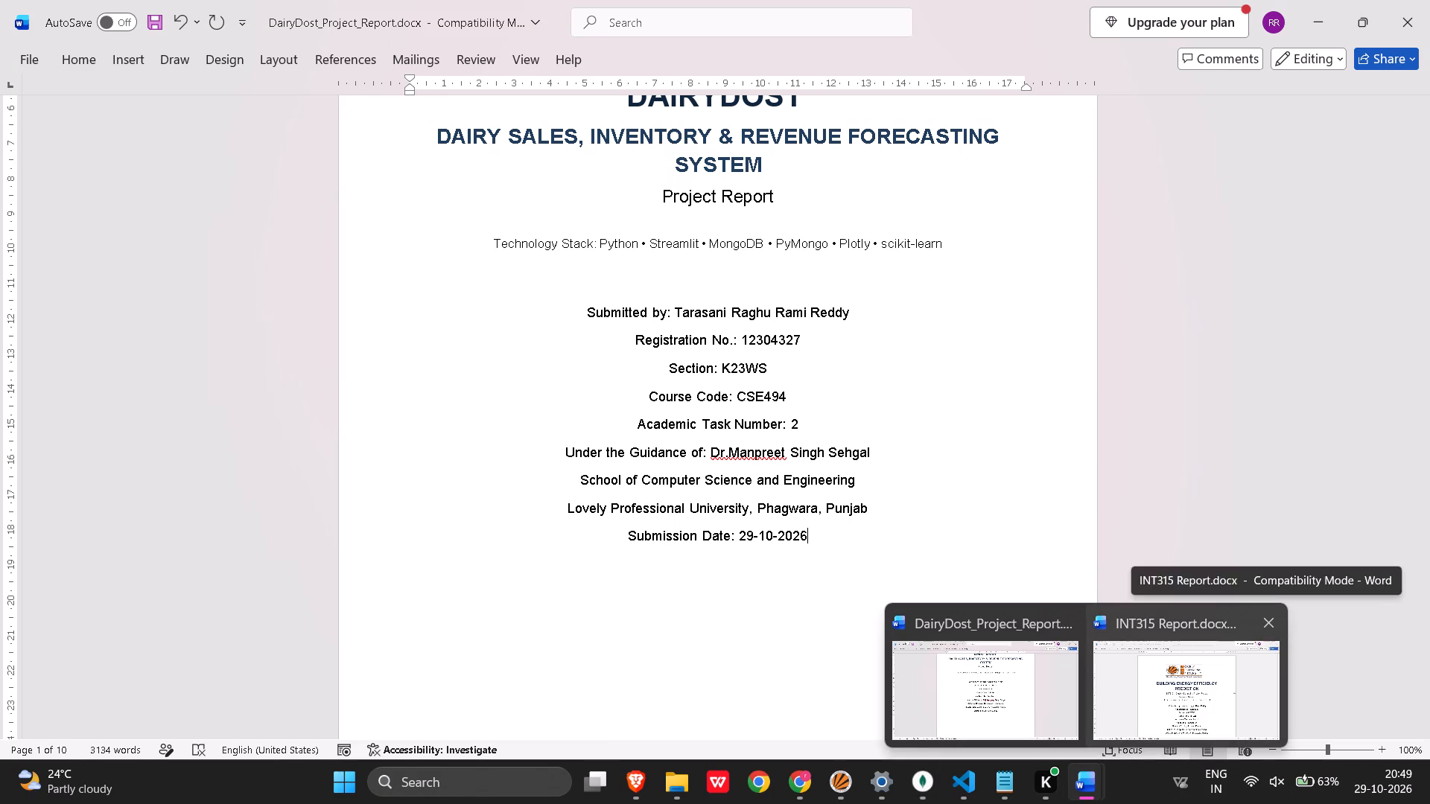
Compare the student details block on the INT315 Report cover page with DairyDost's, then view DairyDost's Table of Contents.
click(1208, 679)
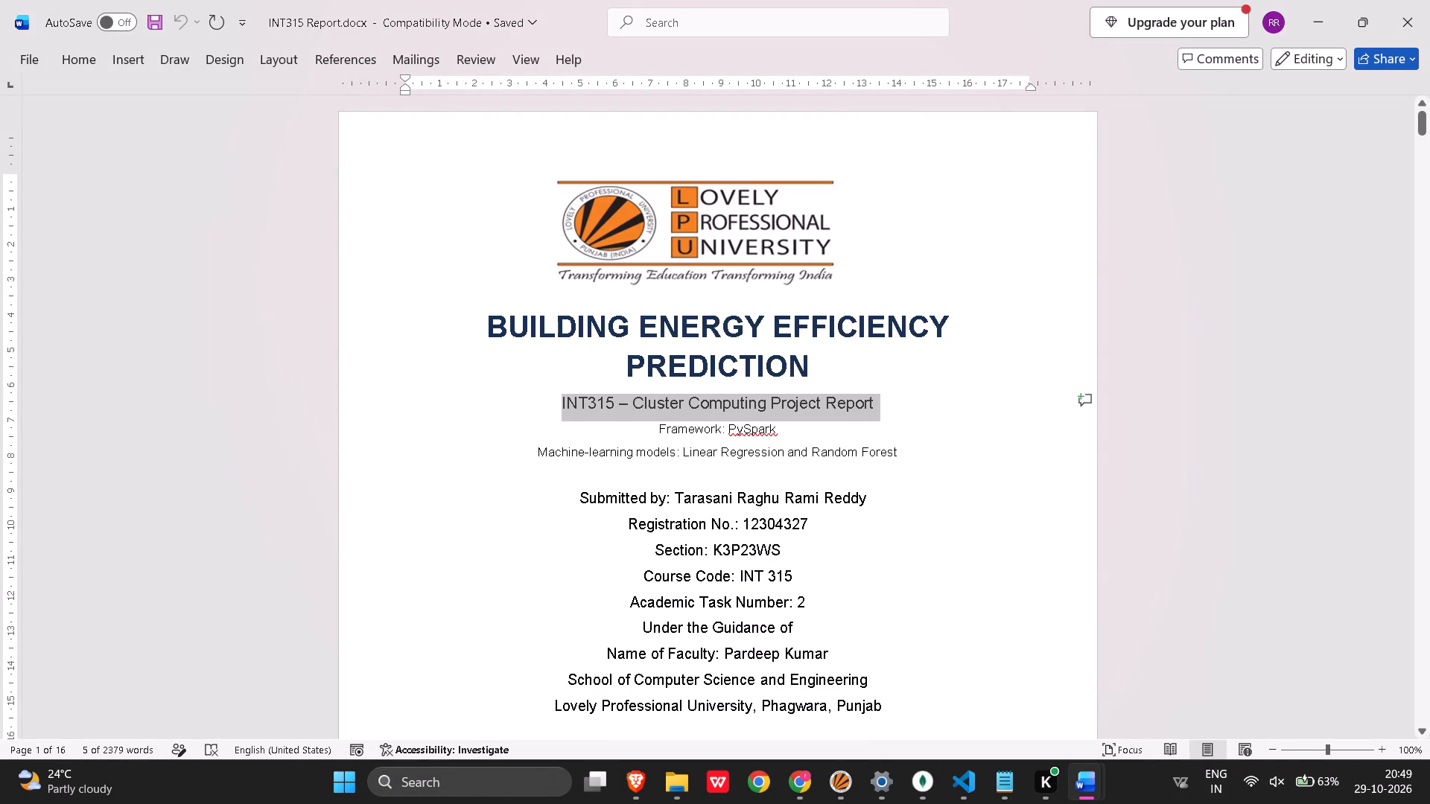
drag(597, 501, 758, 623)
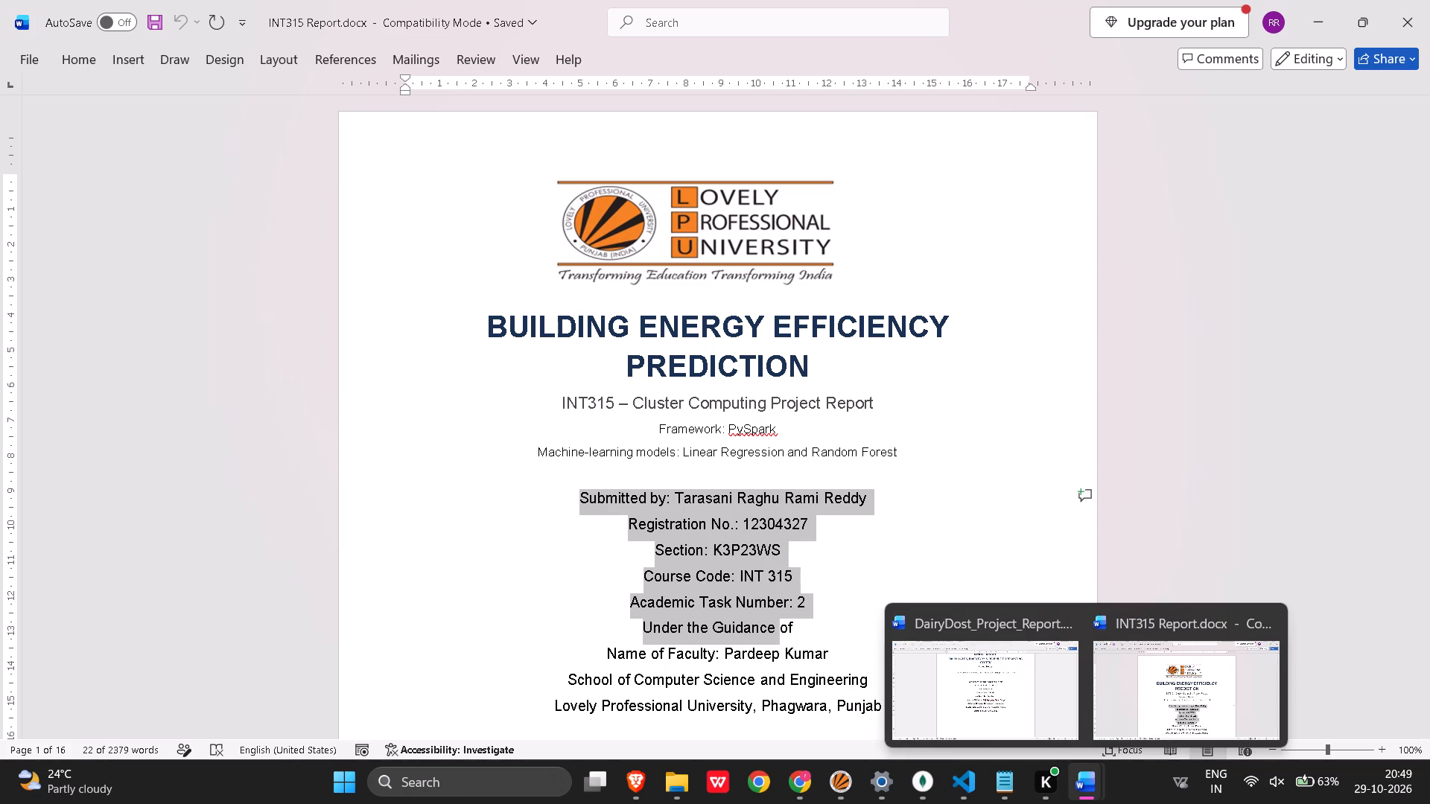
click(1028, 730)
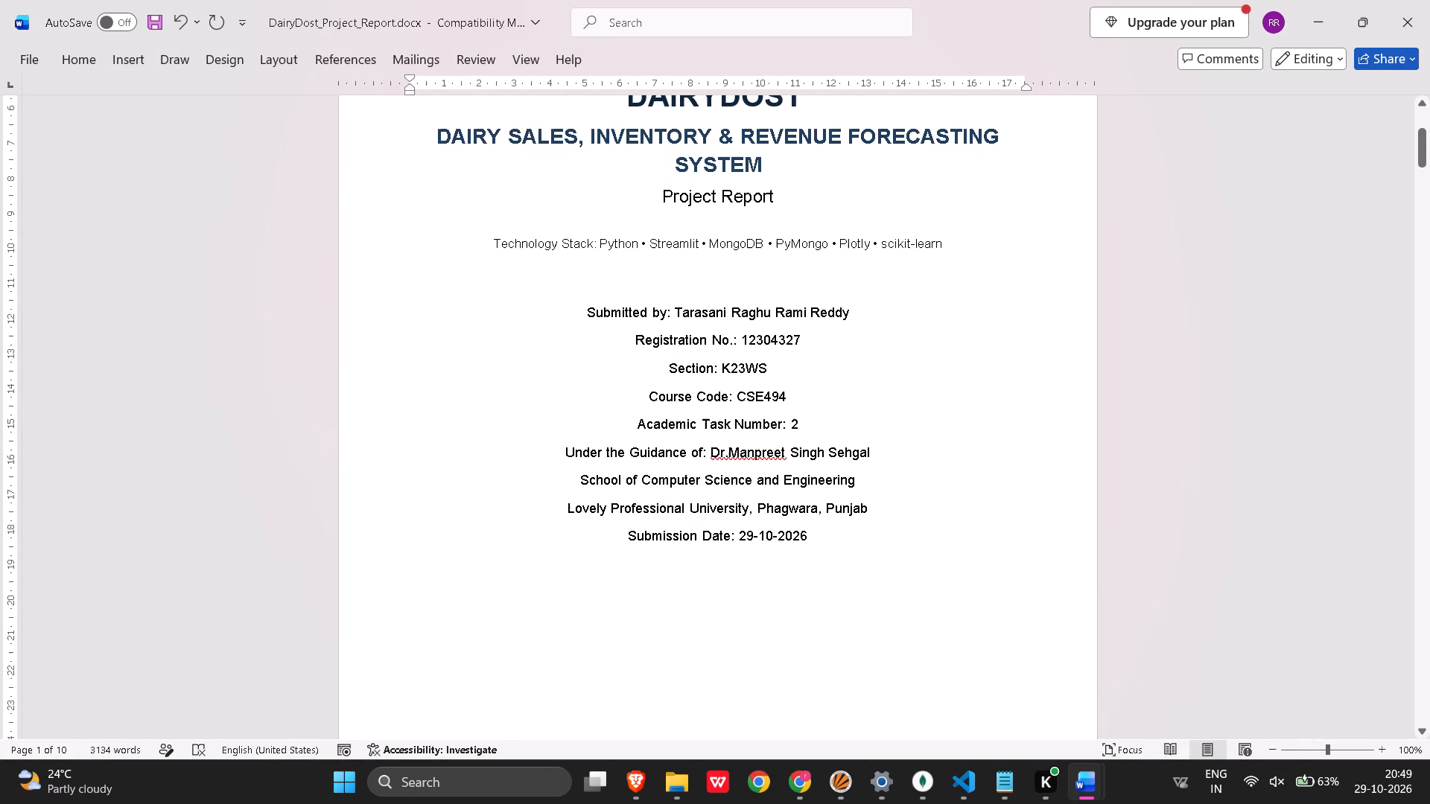
drag(588, 306, 862, 534)
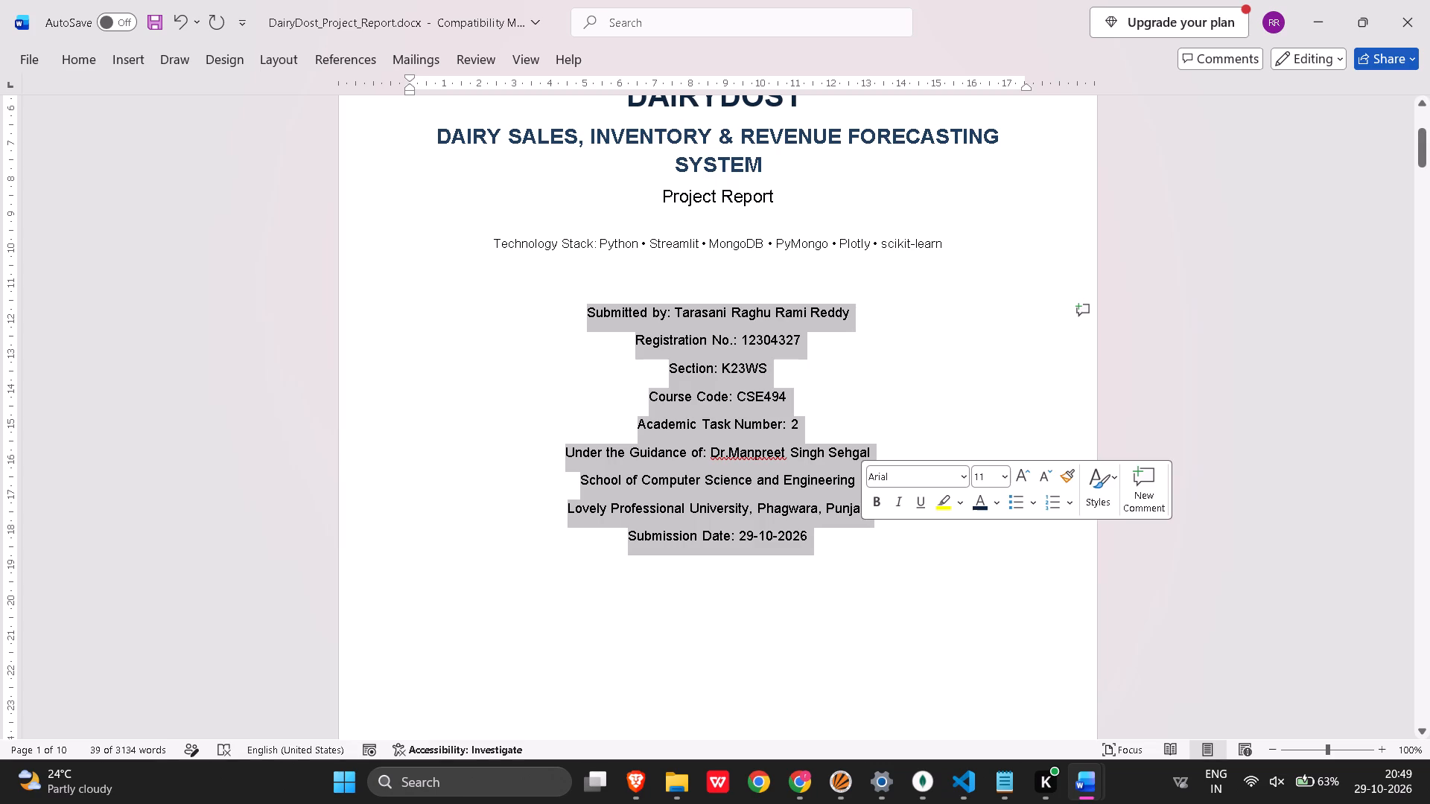
click(1040, 574)
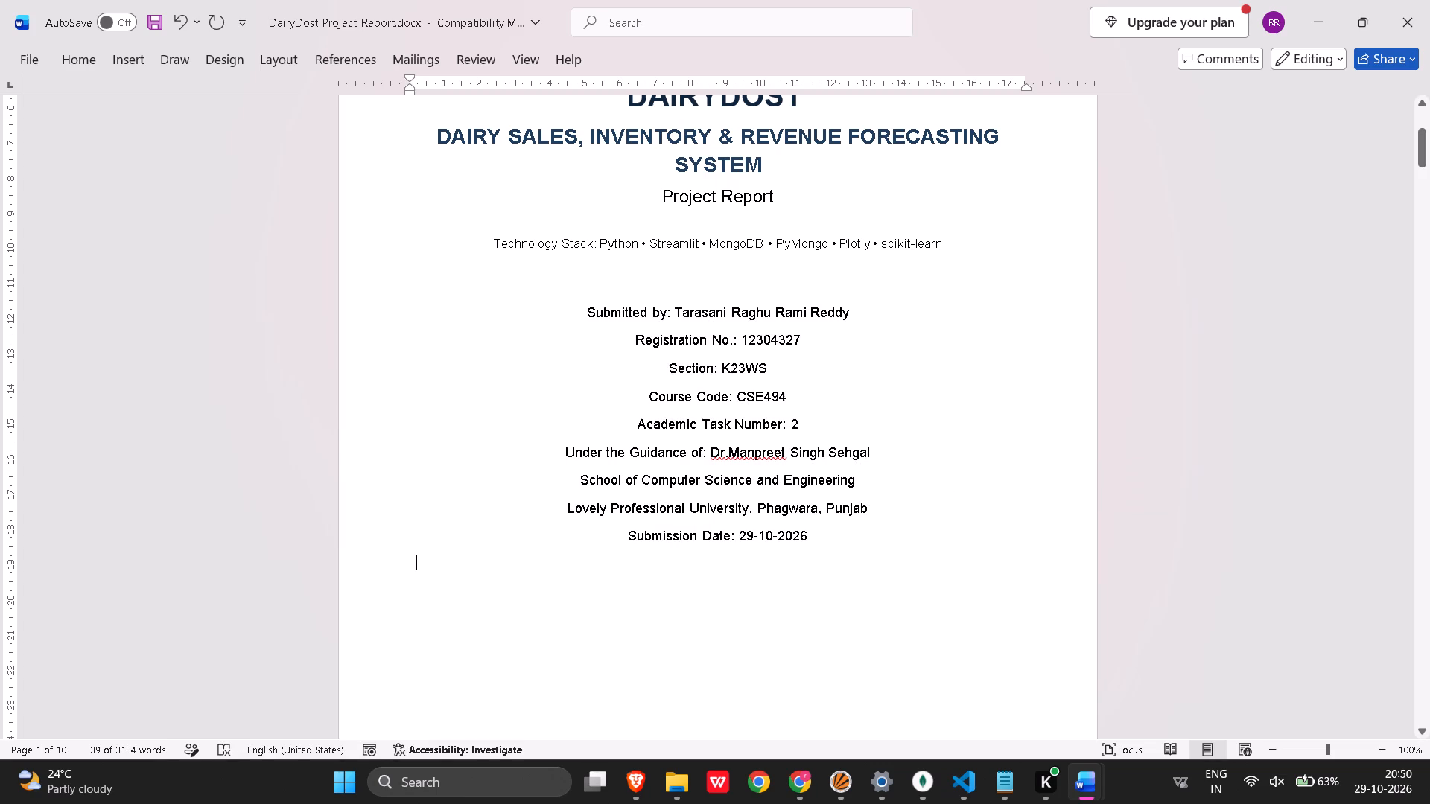
scroll(974, 483, down, 6)
scroll(974, 483, up, 1)
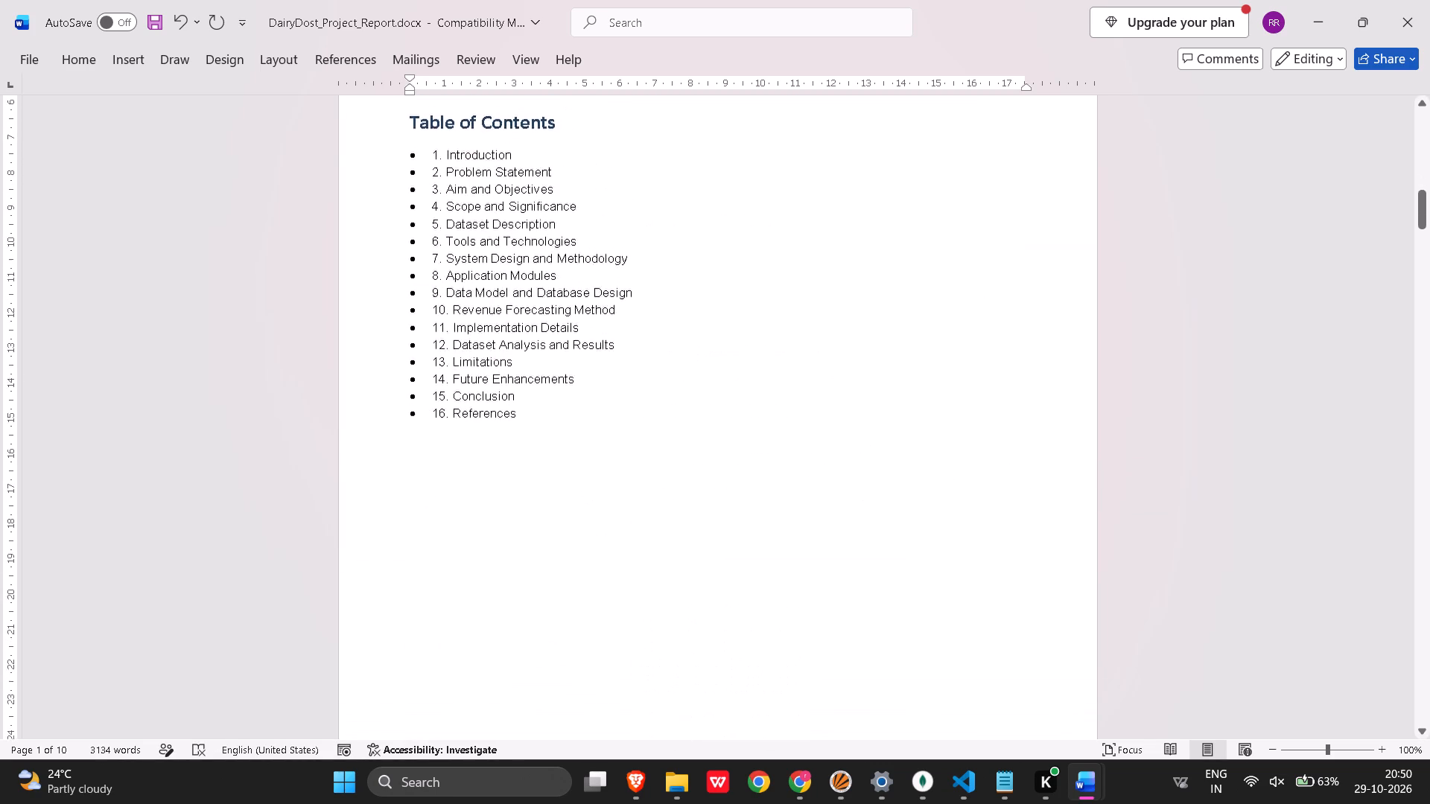
scroll(974, 483, up, 1)
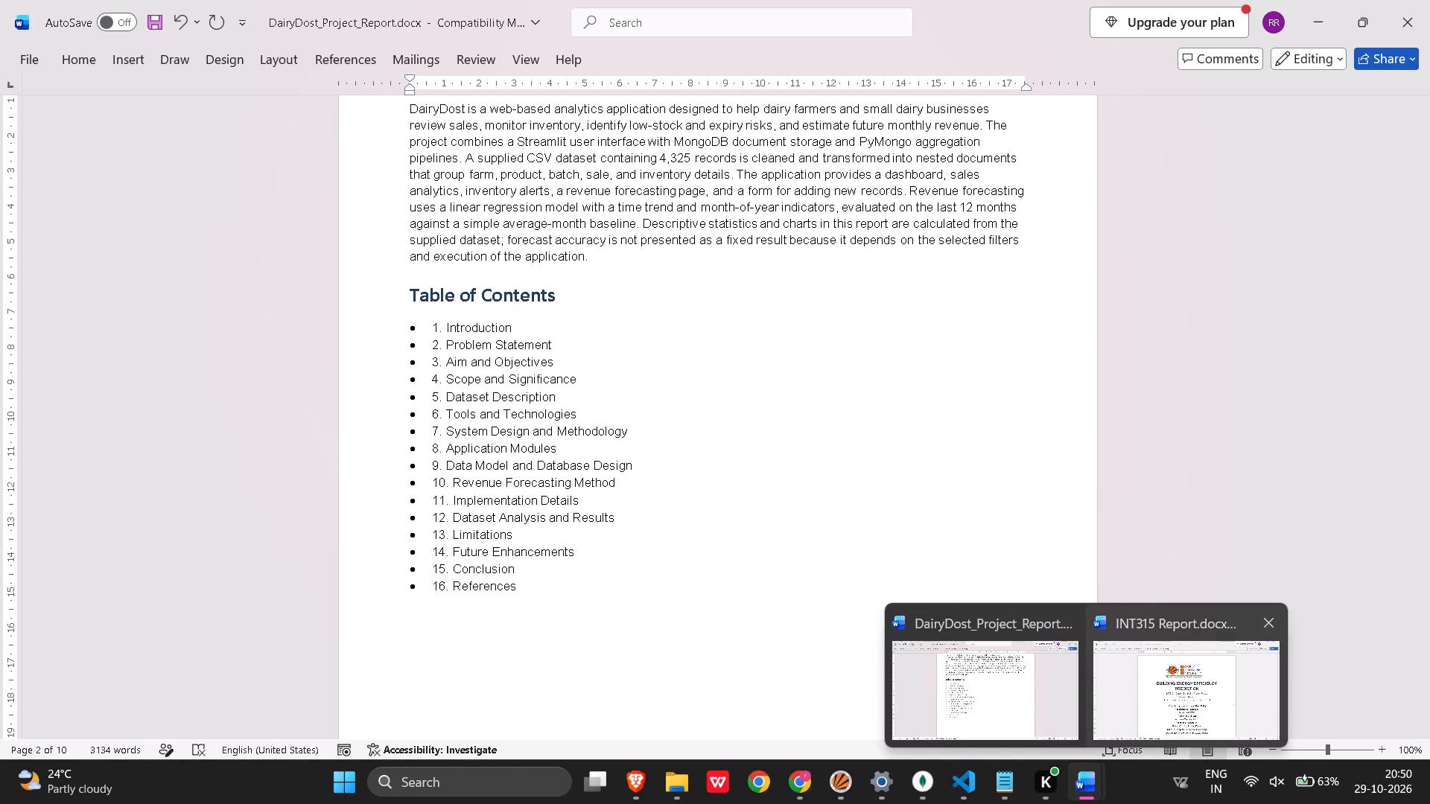
Switch to the INT315 Report and examine its layout from the Abstract and Table of Contents through to the References section.
click(1230, 683)
scroll(845, 682, down, 5)
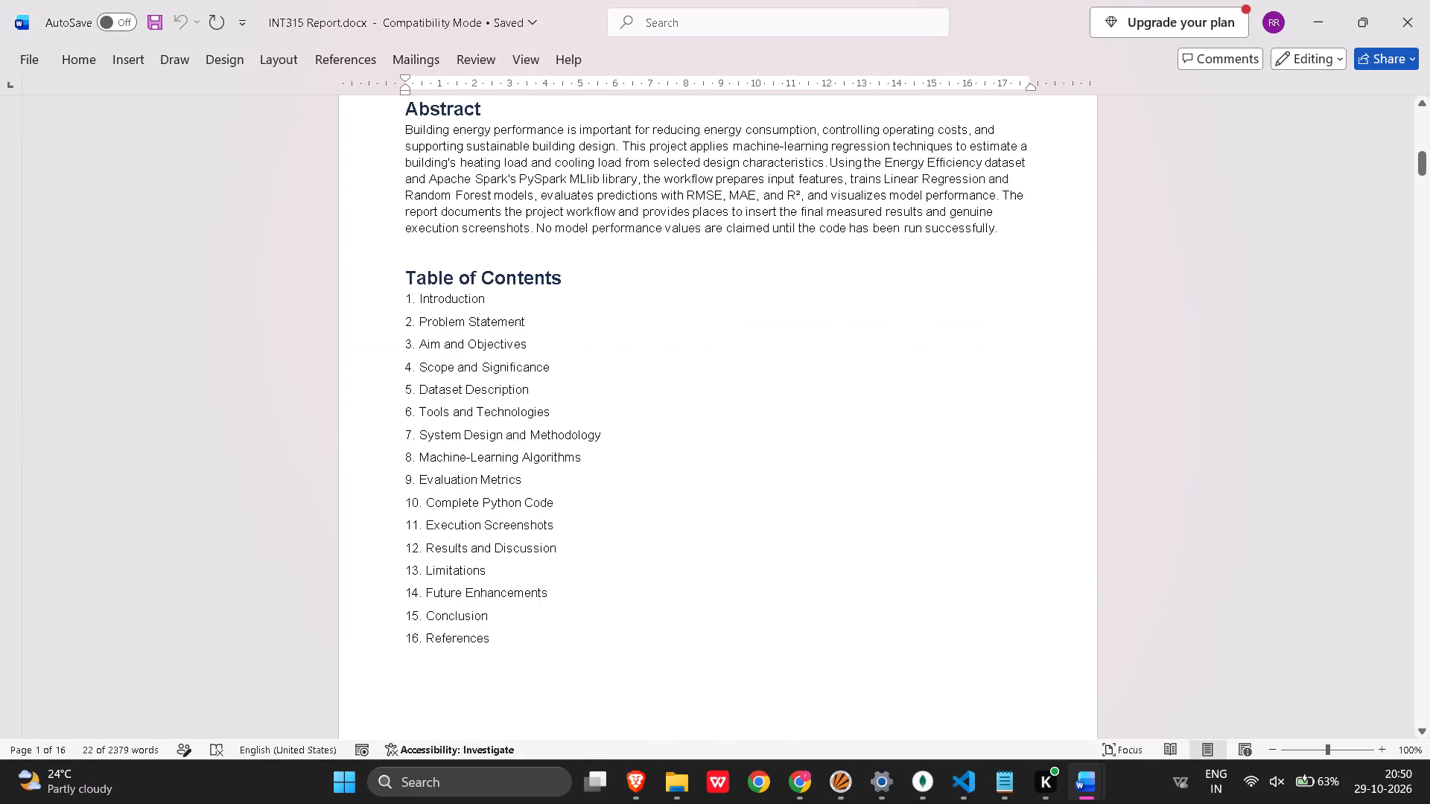
drag(395, 127, 581, 601)
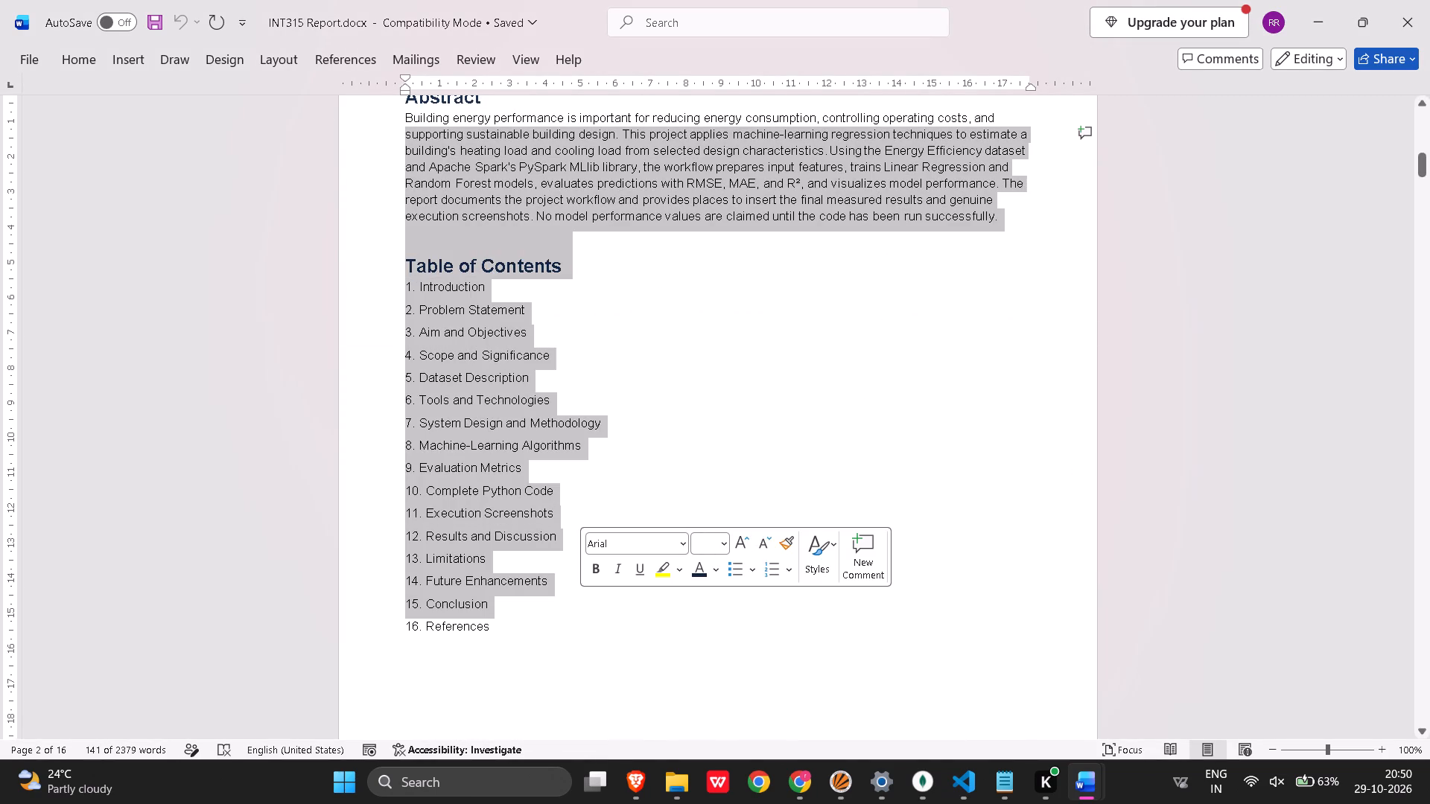
click(872, 432)
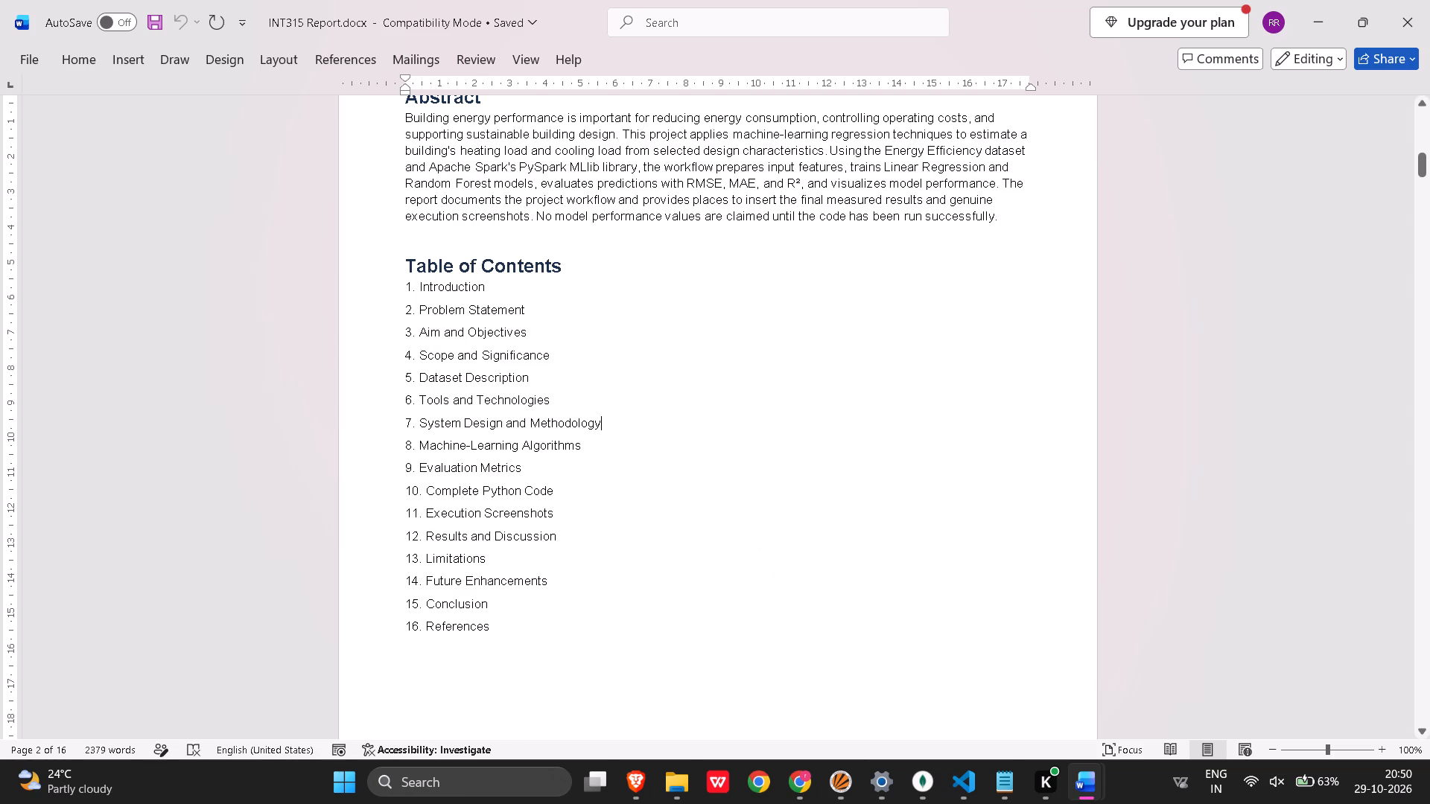
scroll(844, 521, down, 11)
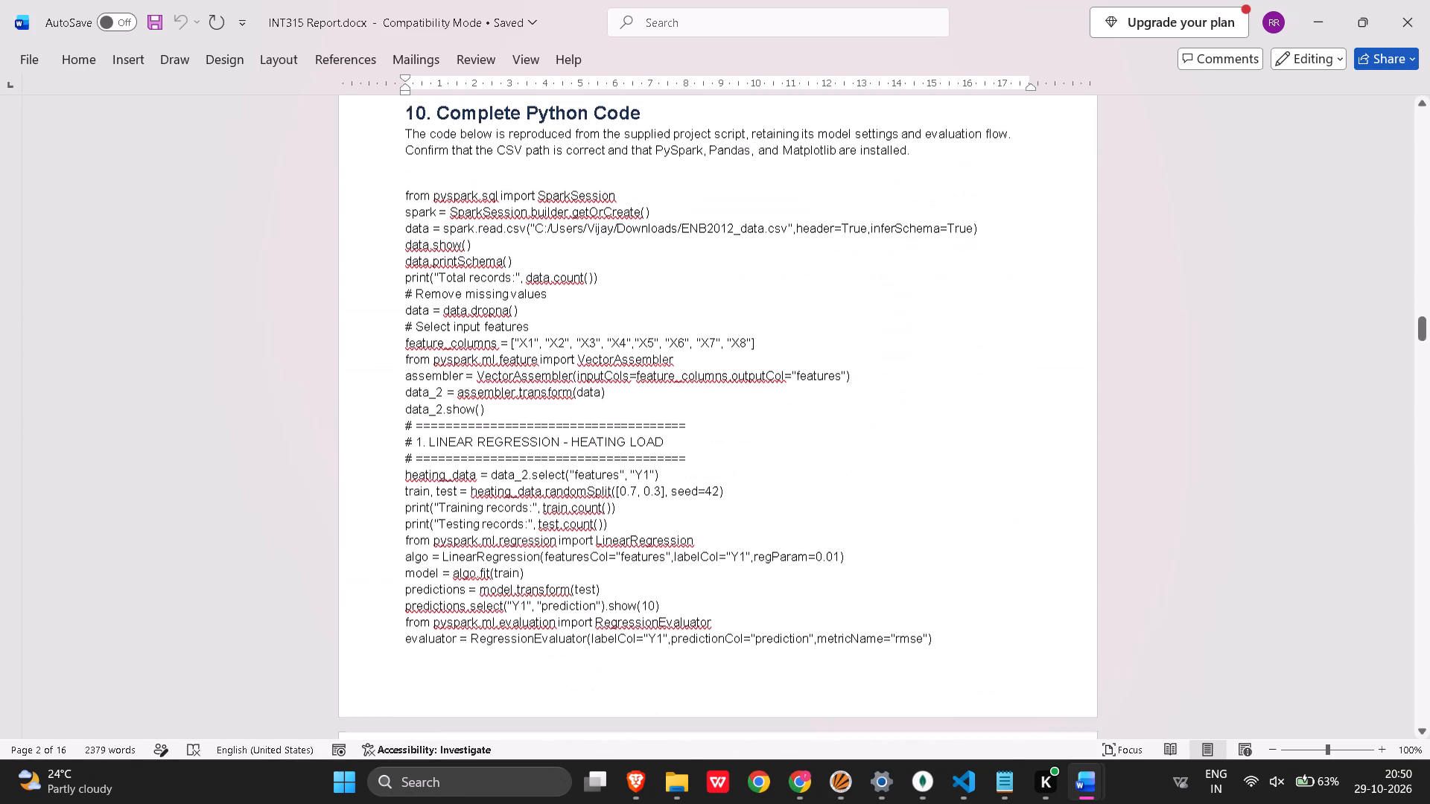
scroll(844, 521, down, 16)
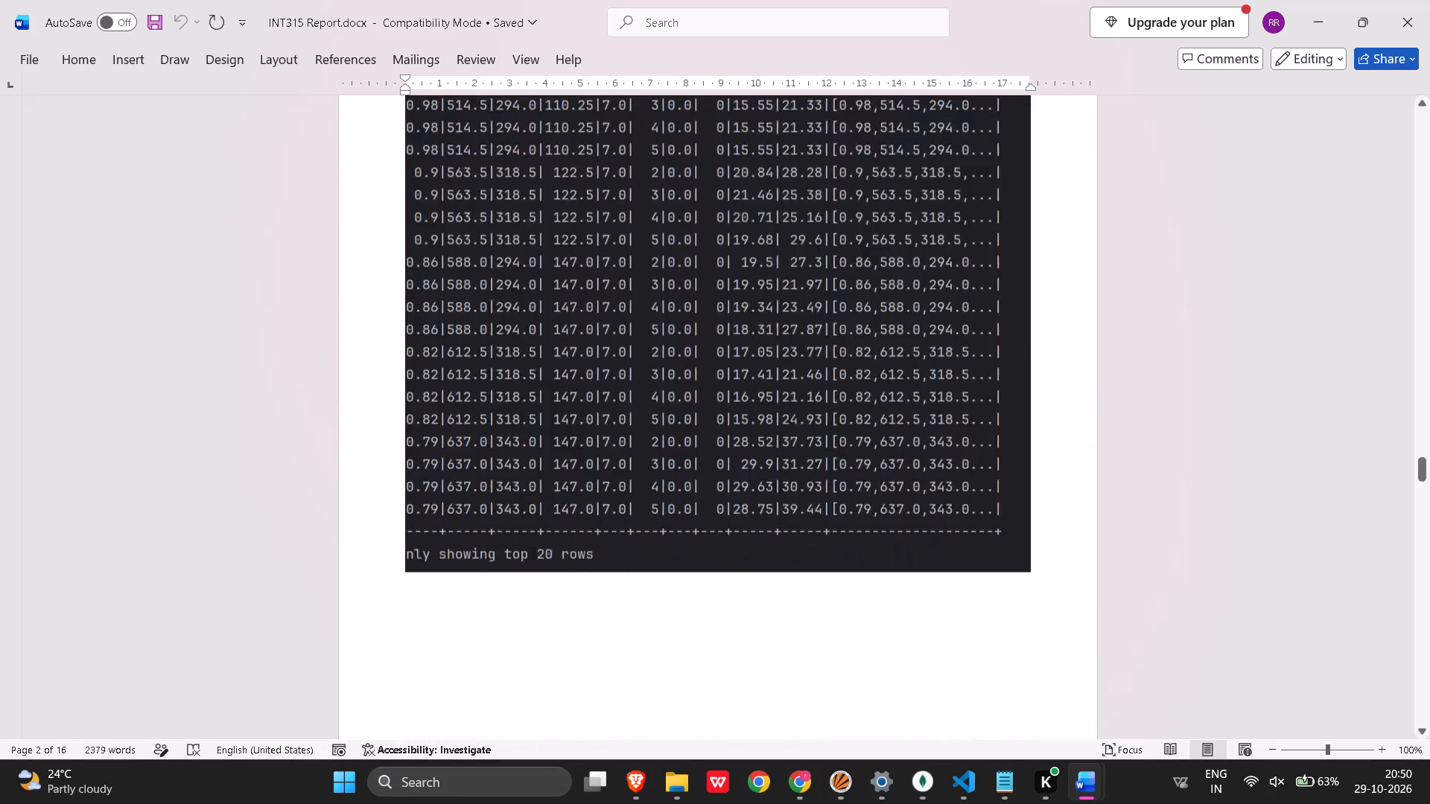
scroll(844, 521, down, 7)
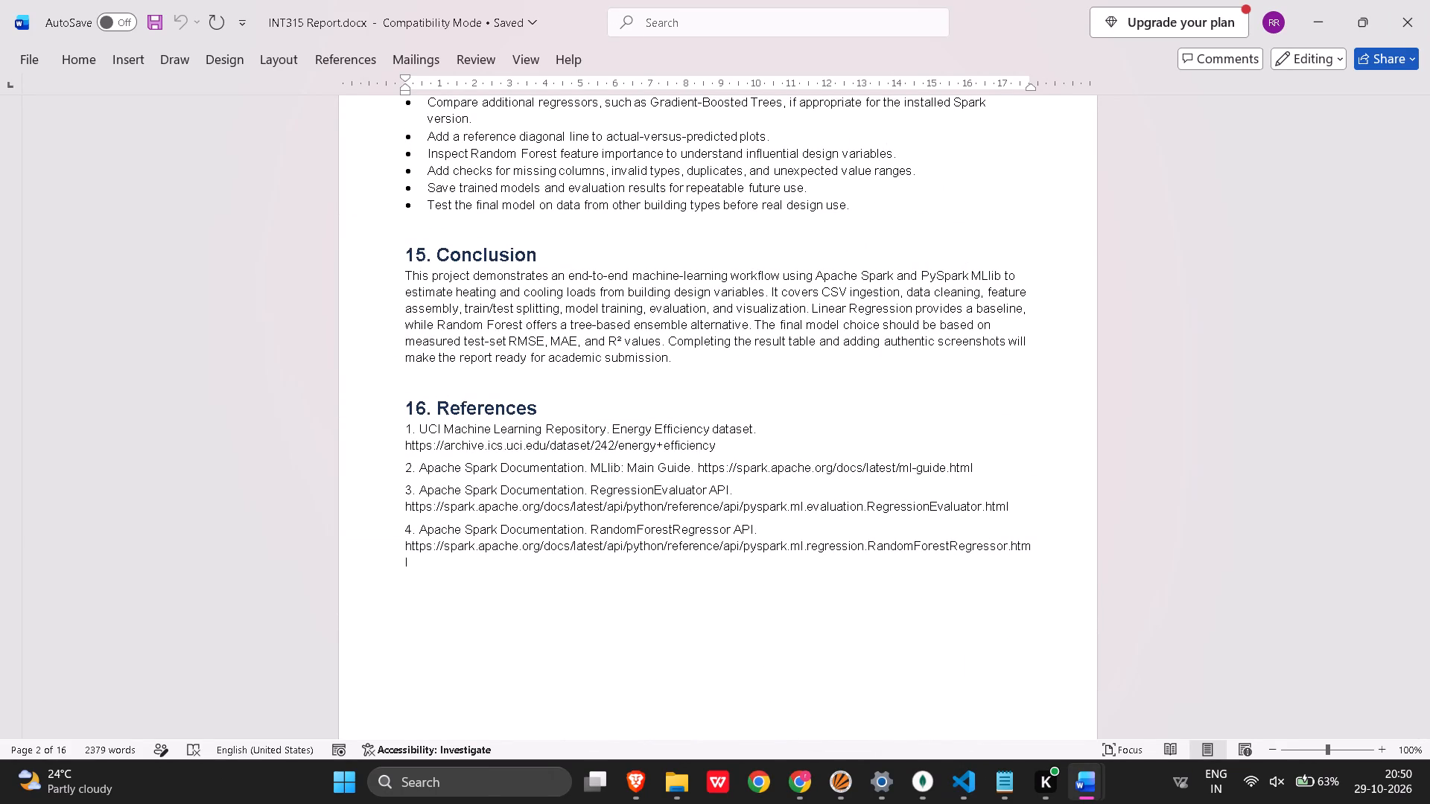
Switch back to the DairyDost report, review its sections through to References, and return to the cover page.
click(1043, 702)
scroll(1043, 702, left, 1)
scroll(1034, 694, down, 4)
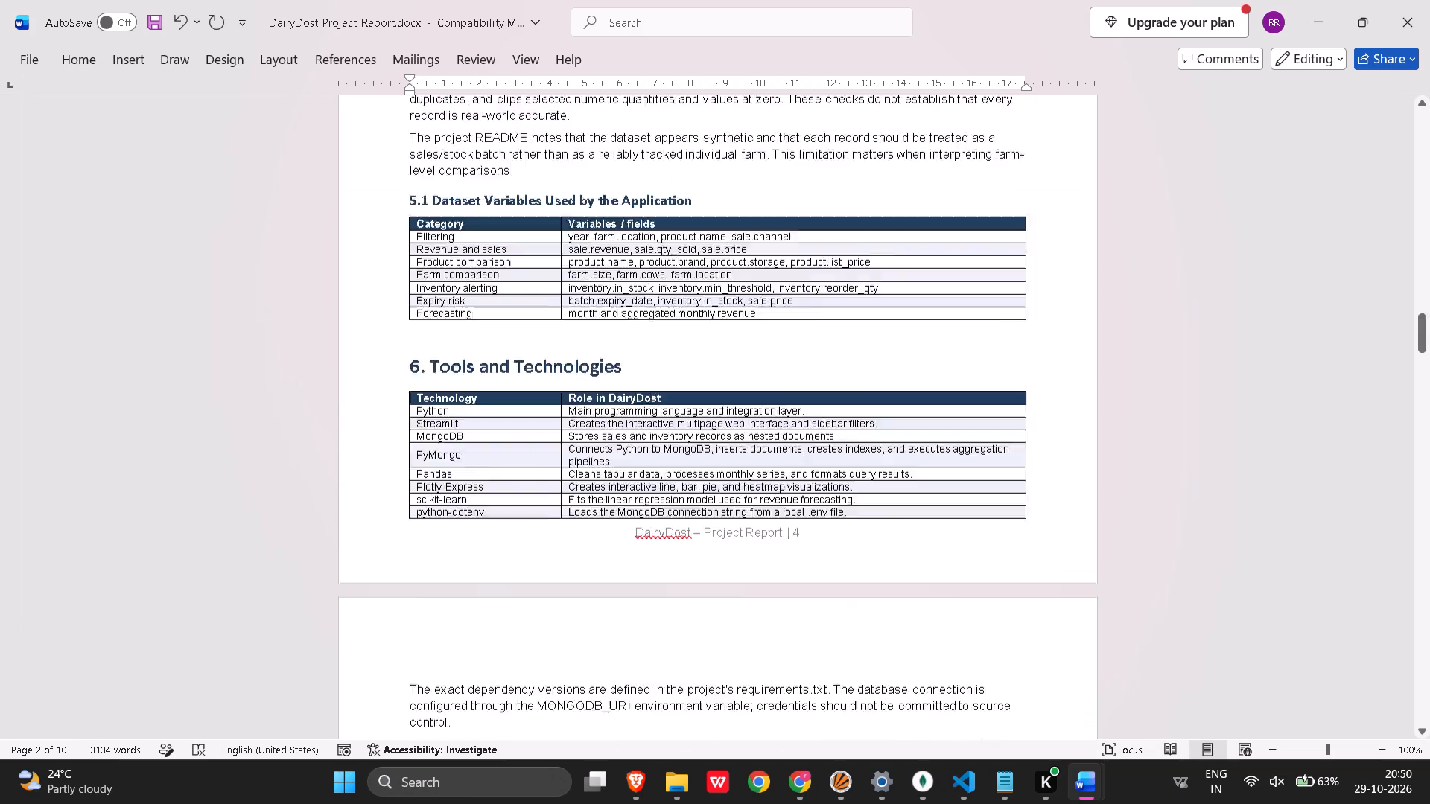
scroll(1034, 694, down, 4)
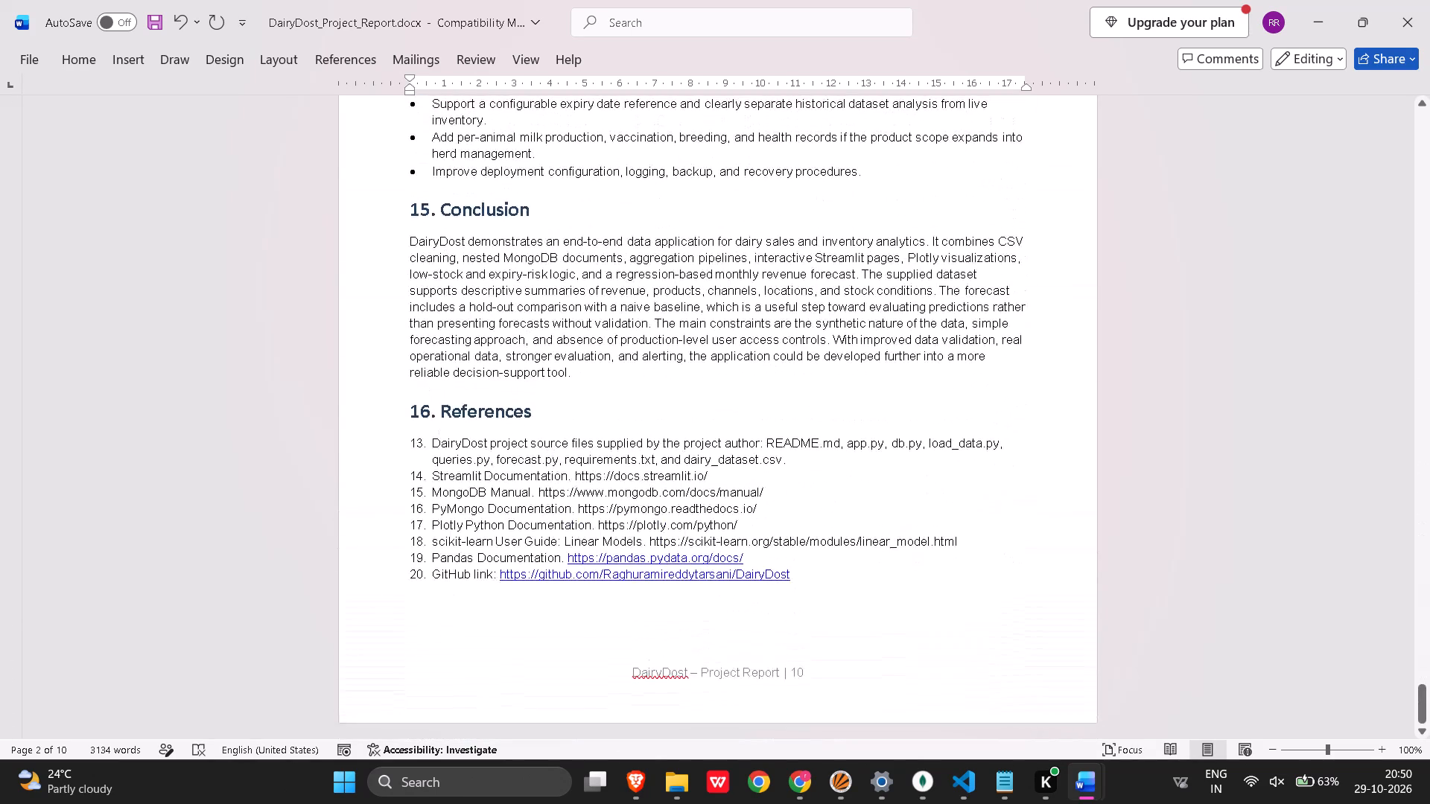
scroll(1034, 694, up, 7)
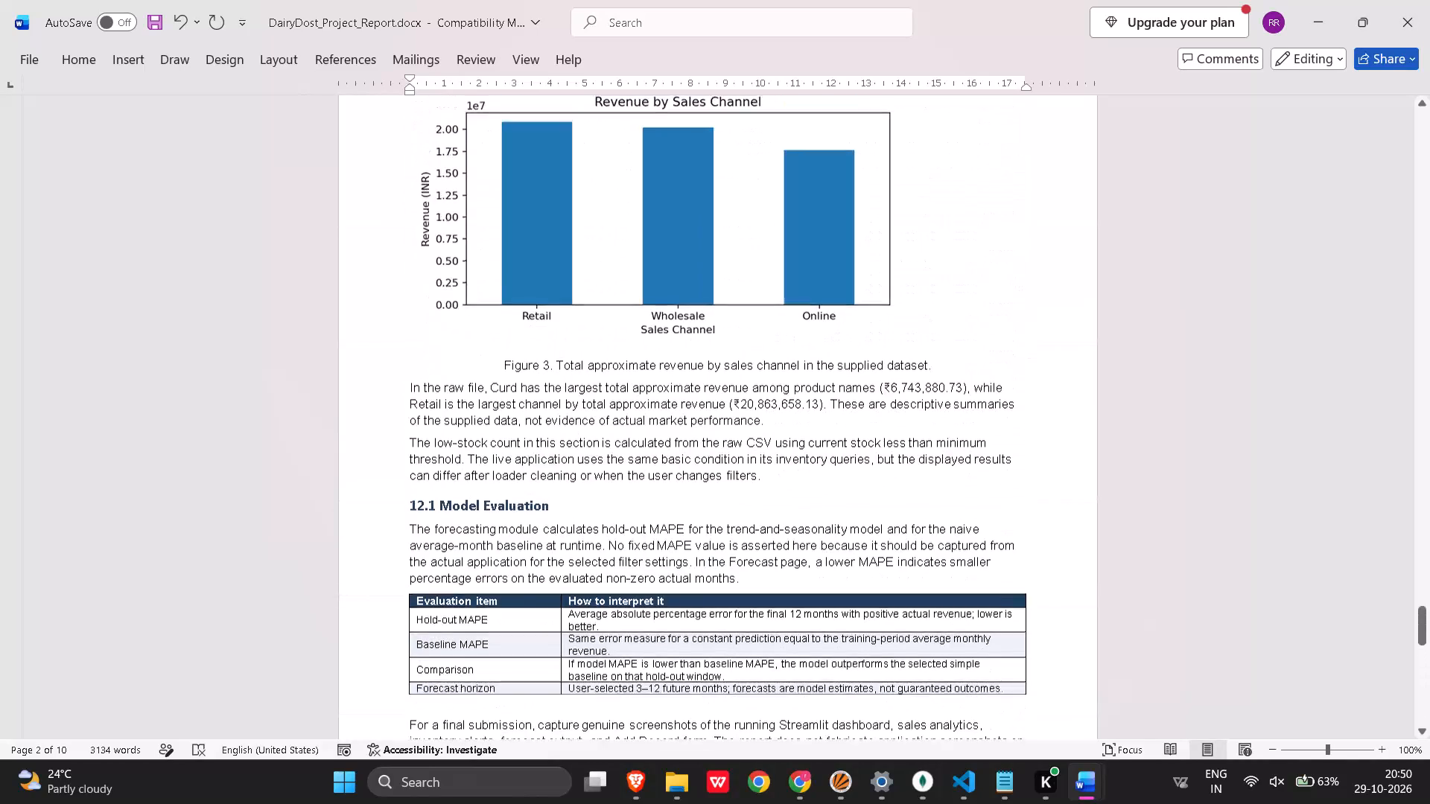
scroll(1034, 694, up, 4)
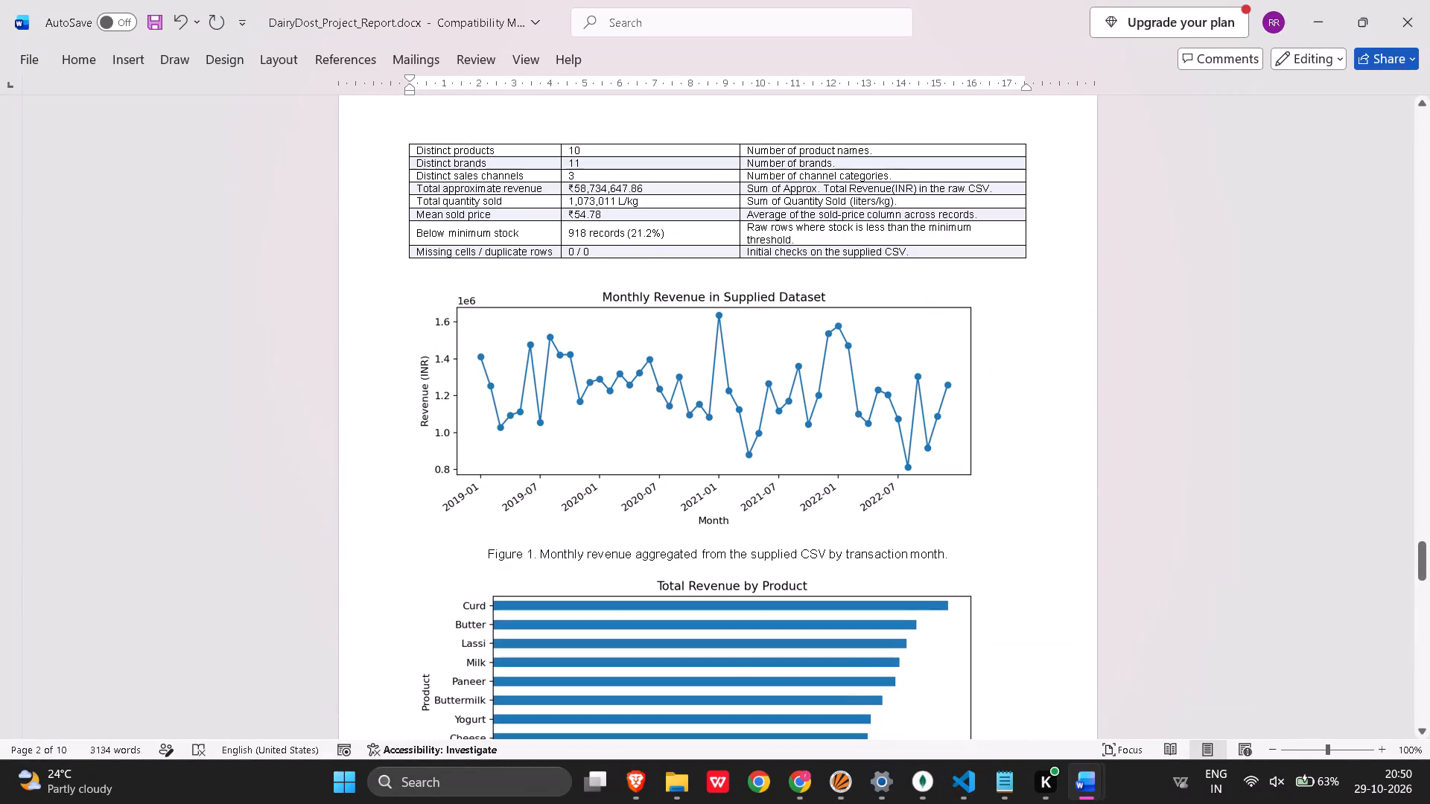
scroll(1029, 737, down, 1)
scroll(1029, 736, up, 11)
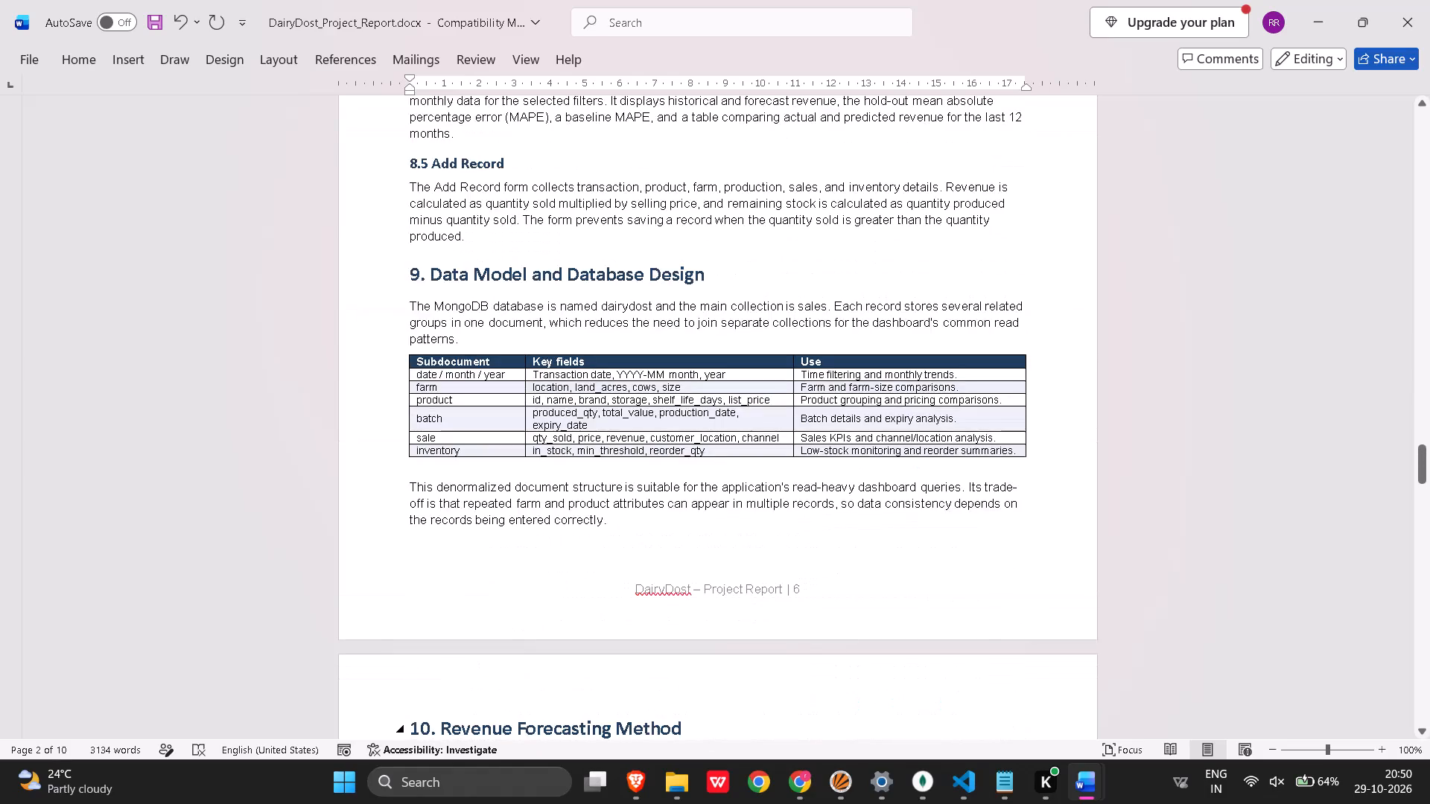
scroll(1029, 736, up, 3)
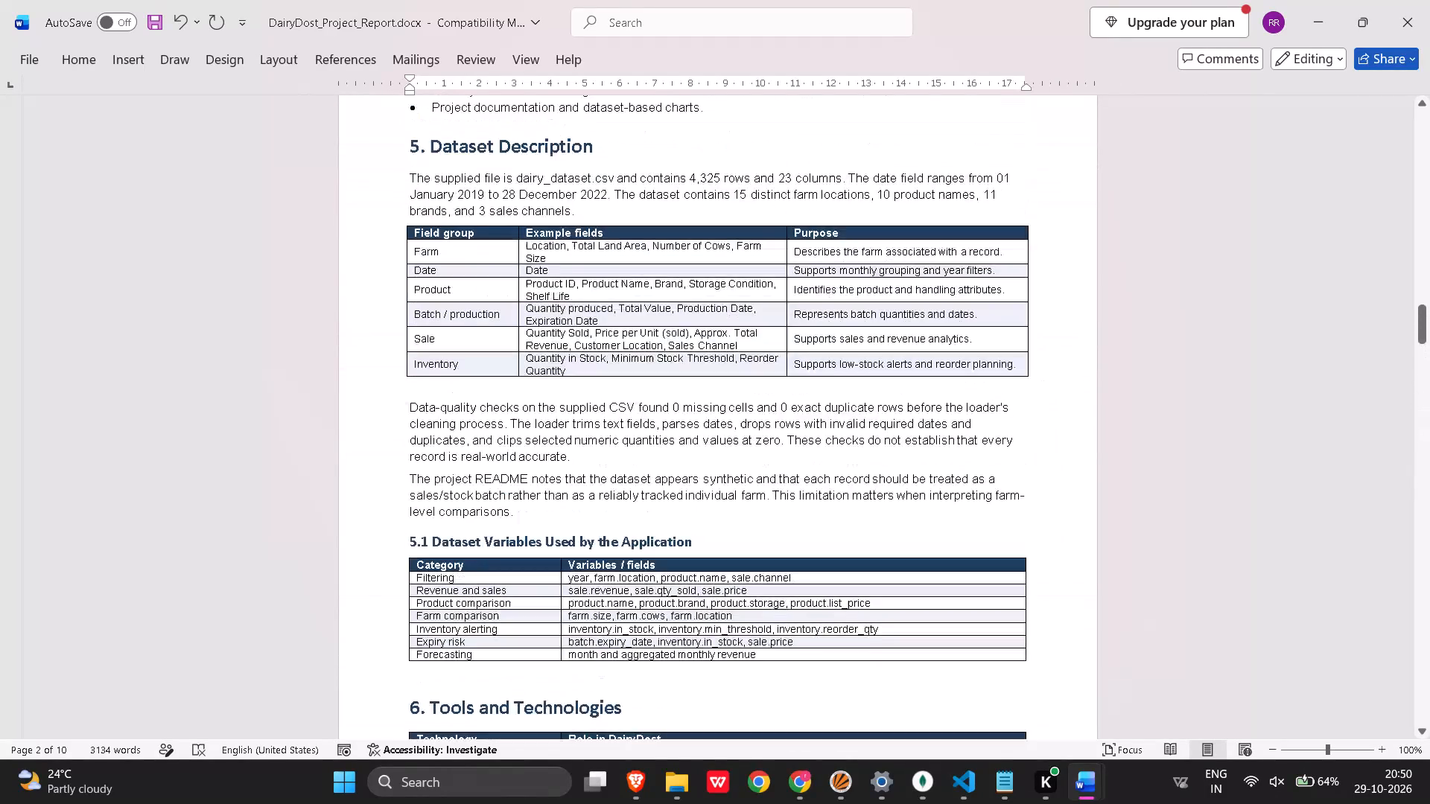
scroll(1029, 736, up, 10)
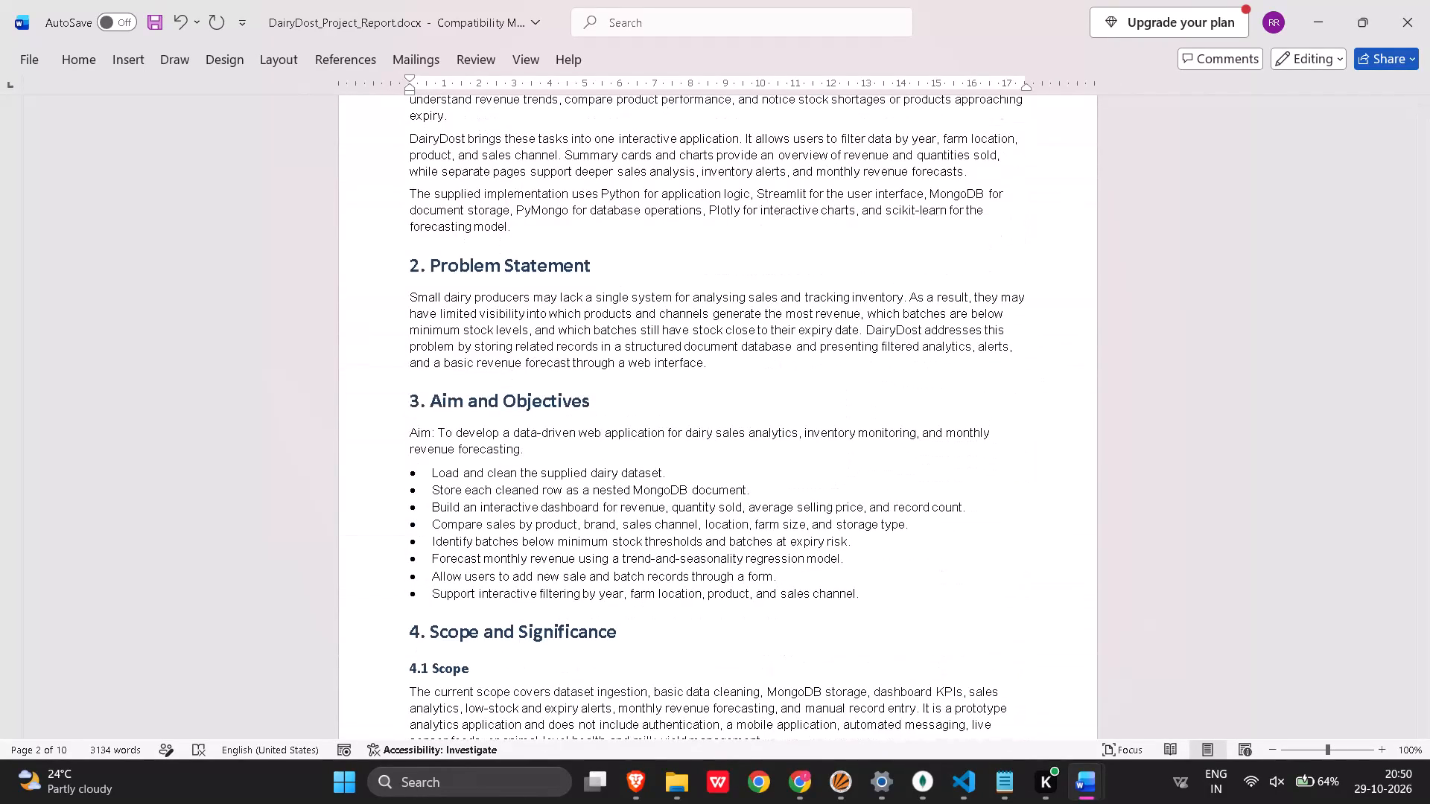
scroll(956, 483, up, 6)
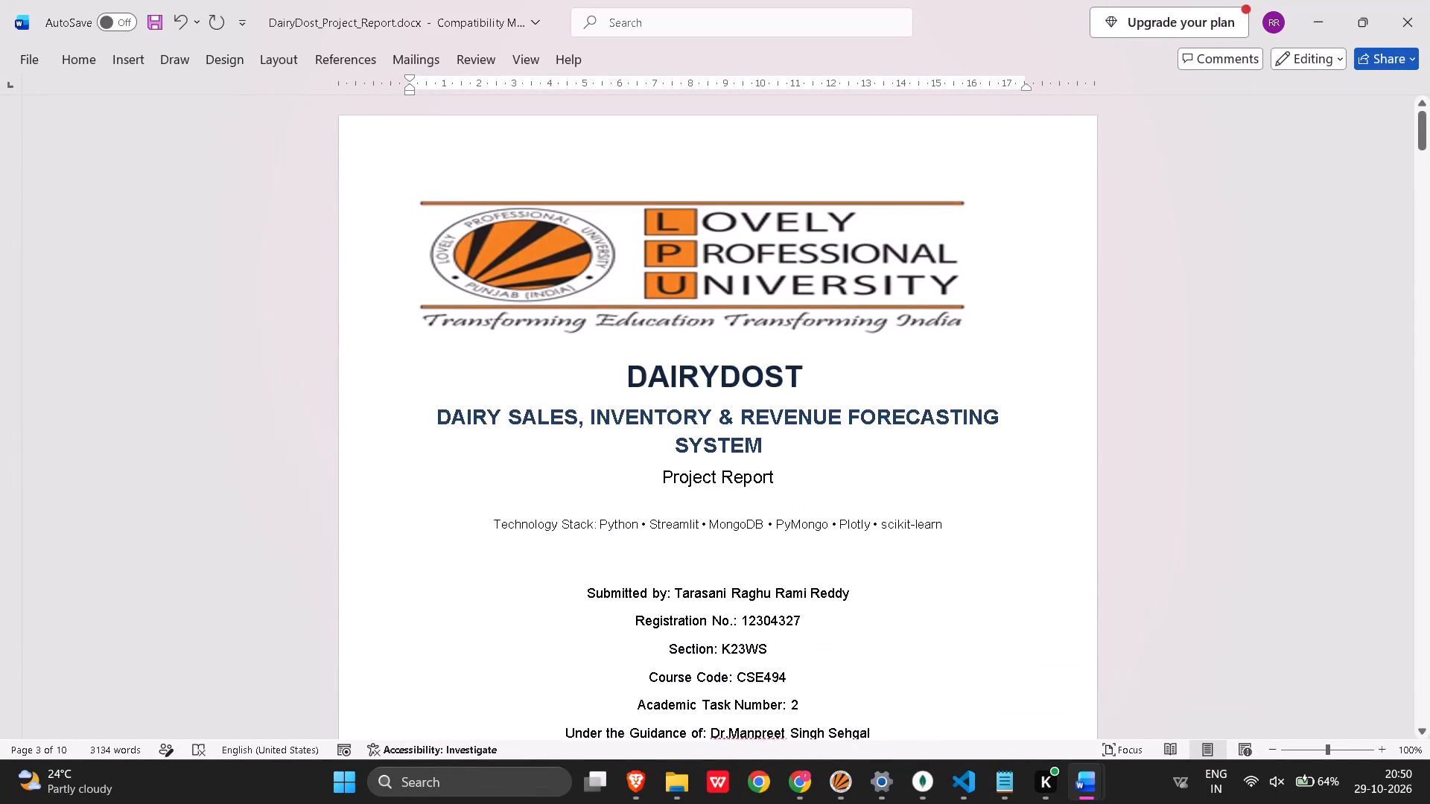
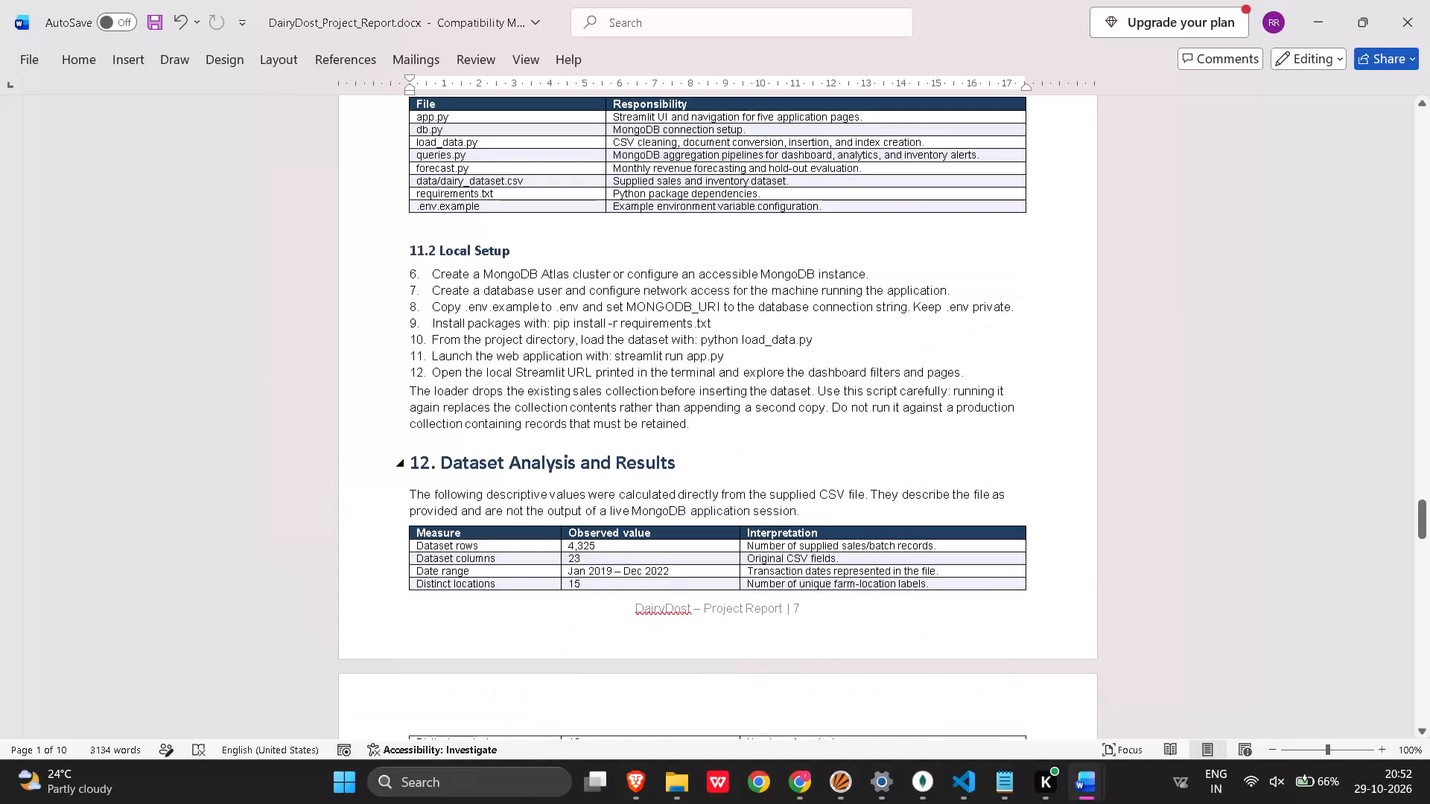
Paste the copied section outline, beginning with Introduction and Scope of the Analysis, on a new line after the GitHub link in References.
scroll(793, 634, down, 5)
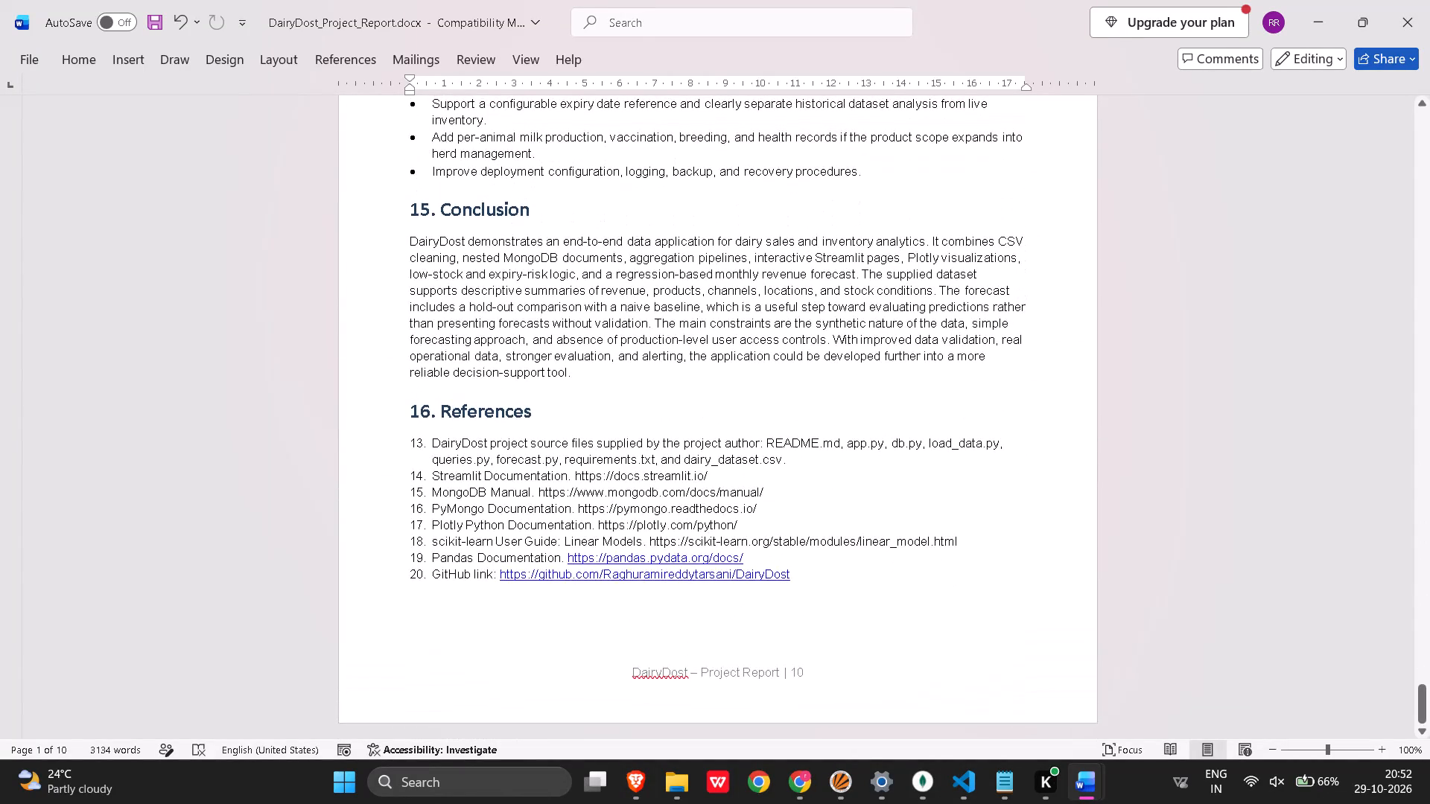
click(816, 575)
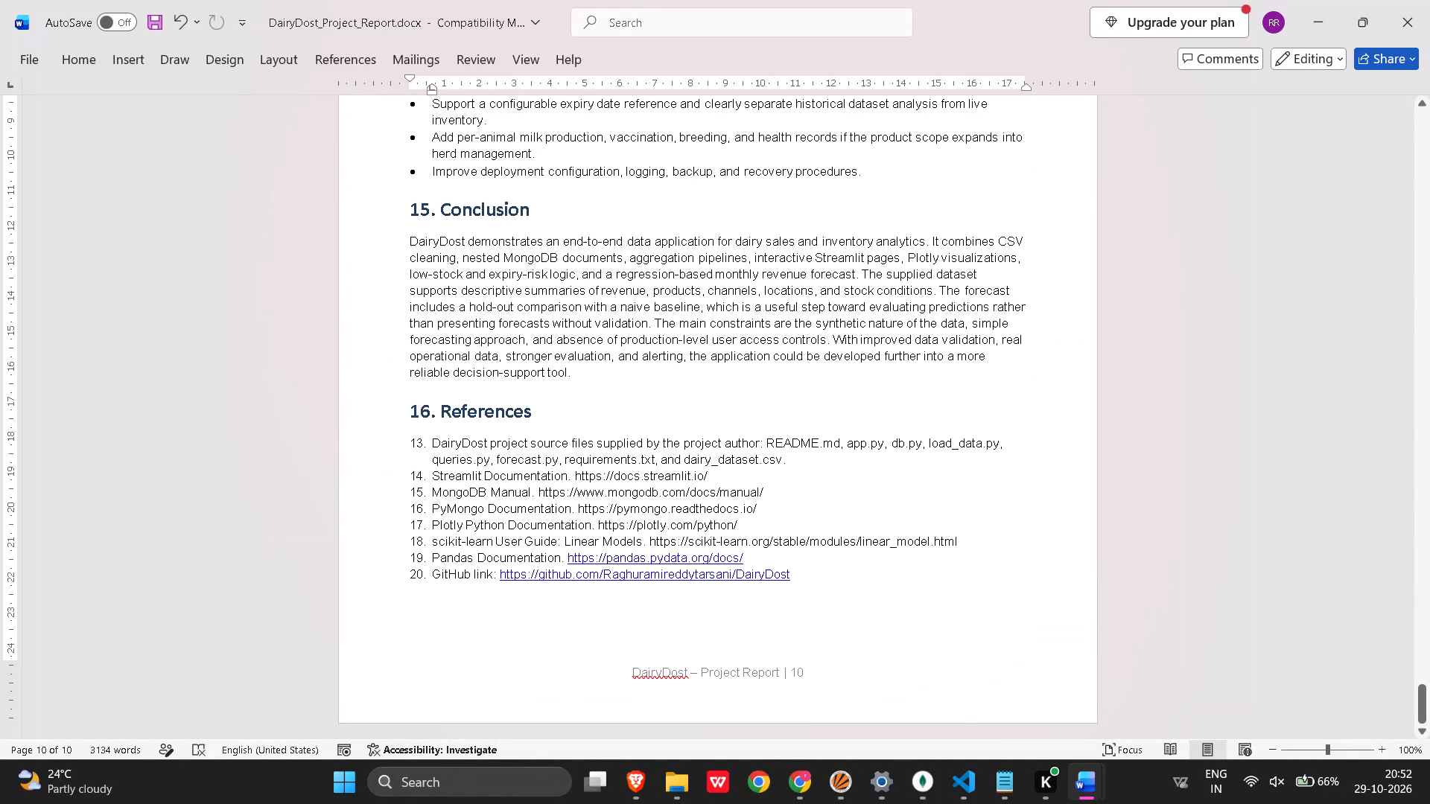
key(Return)
key(ctrl+v)
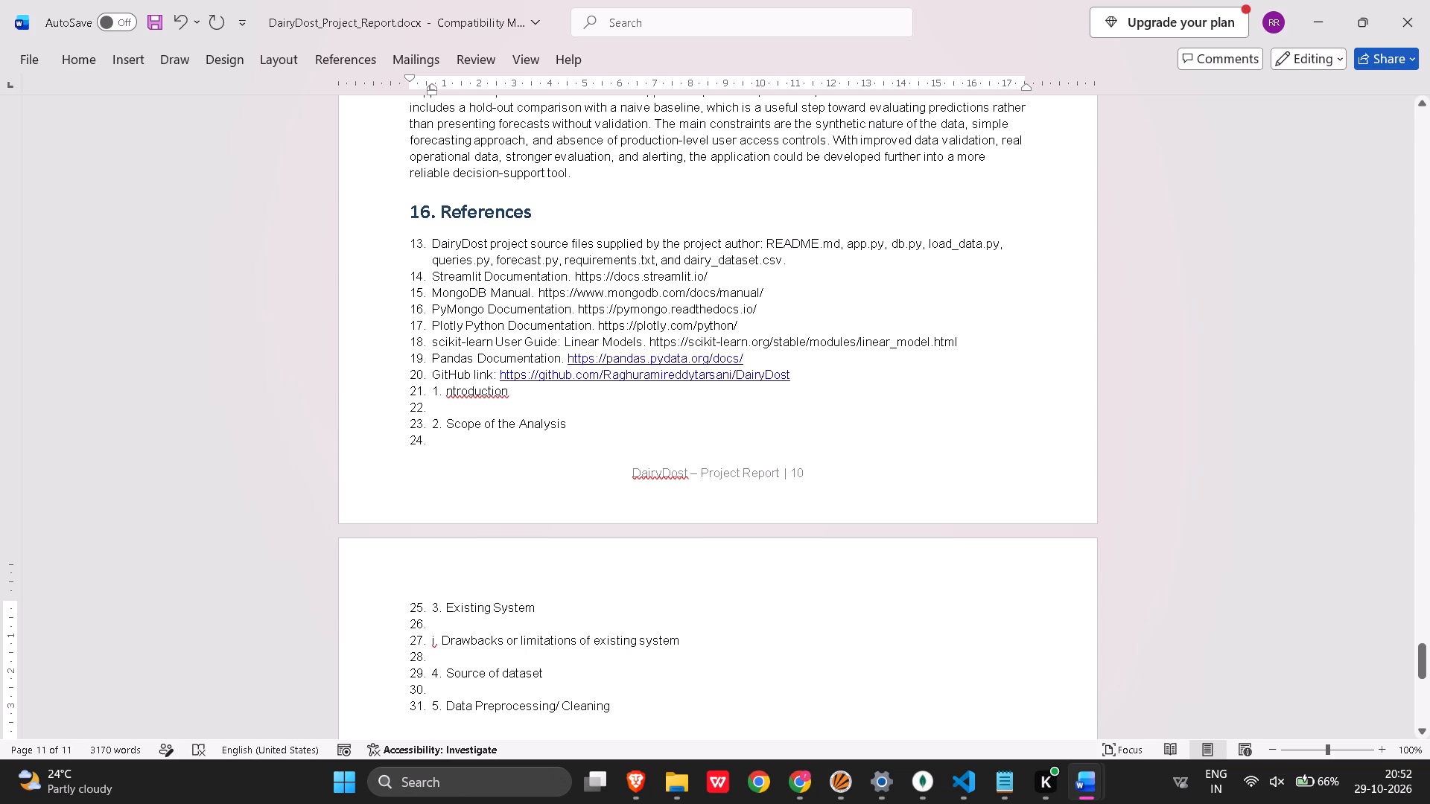
Check the font of the References entries and the outline lines pasted below them.
drag(444, 393, 560, 432)
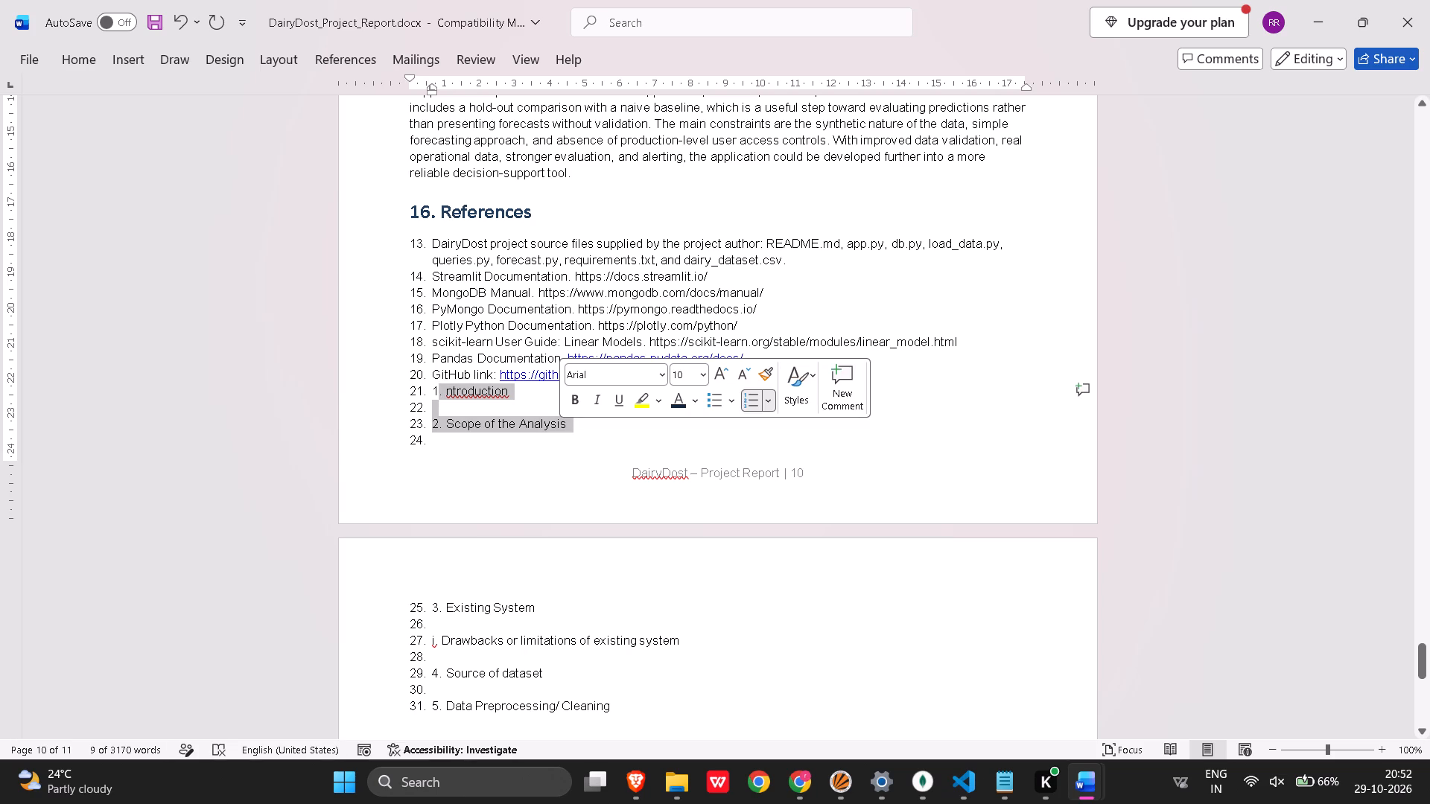
click(560, 432)
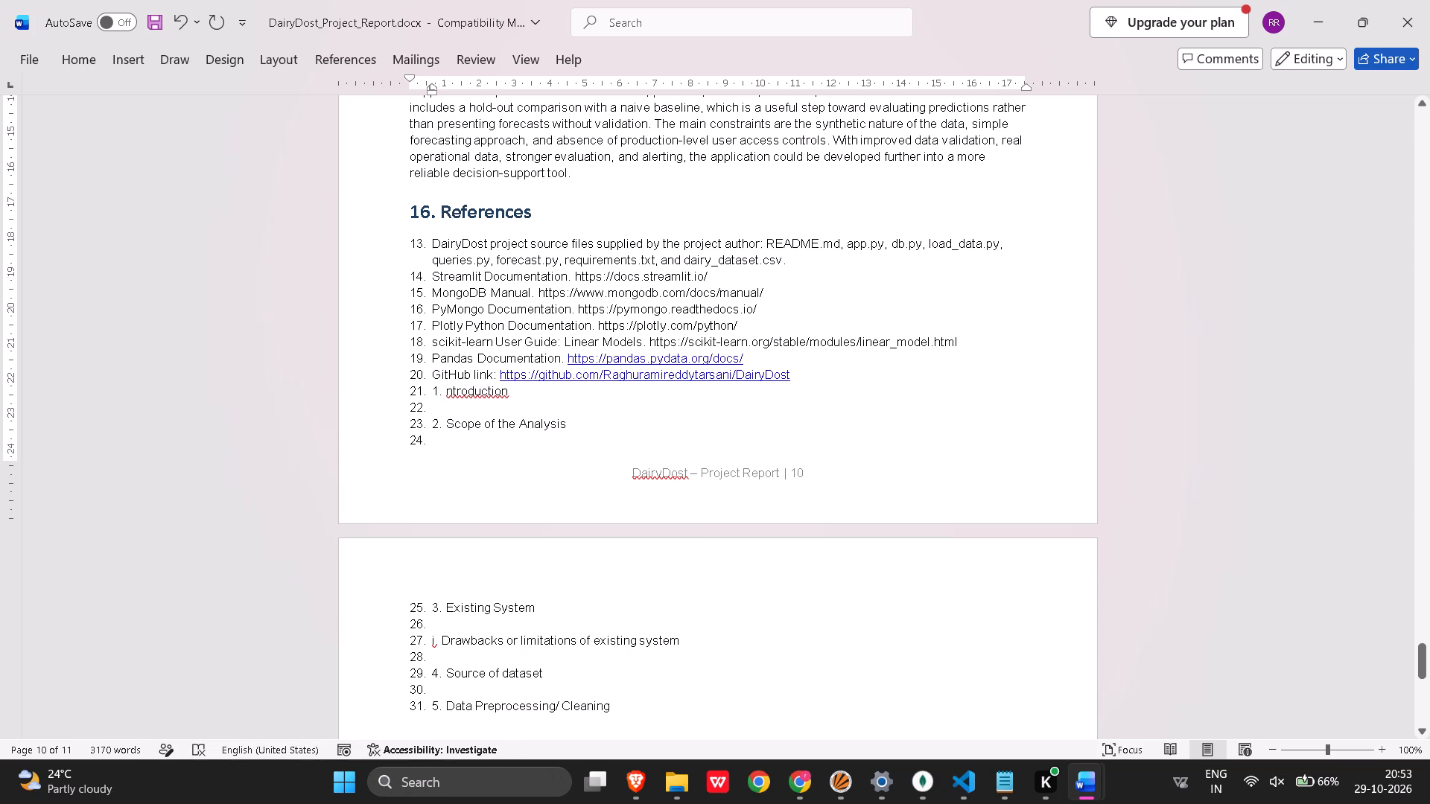
drag(433, 239, 595, 300)
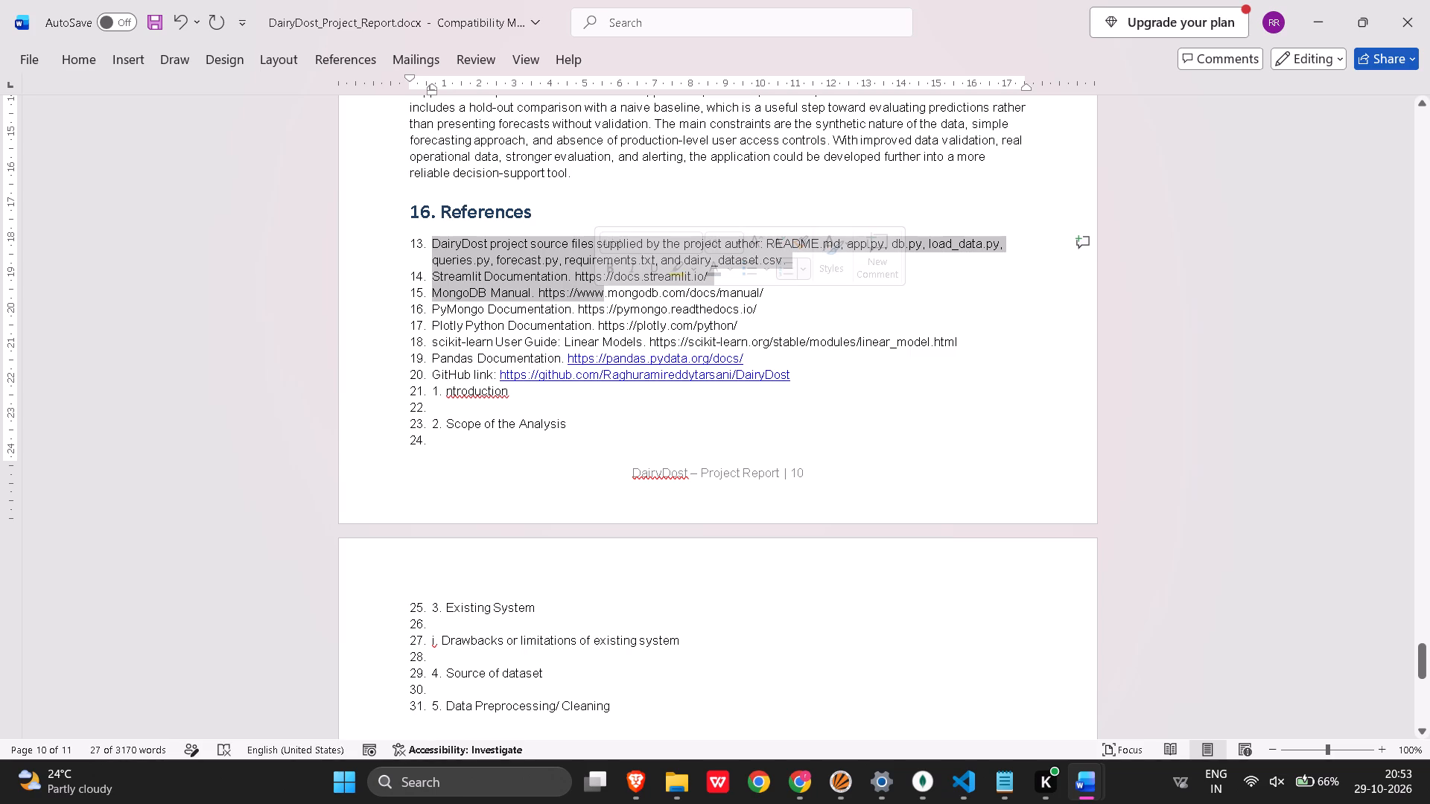
drag(445, 390, 565, 452)
click(517, 476)
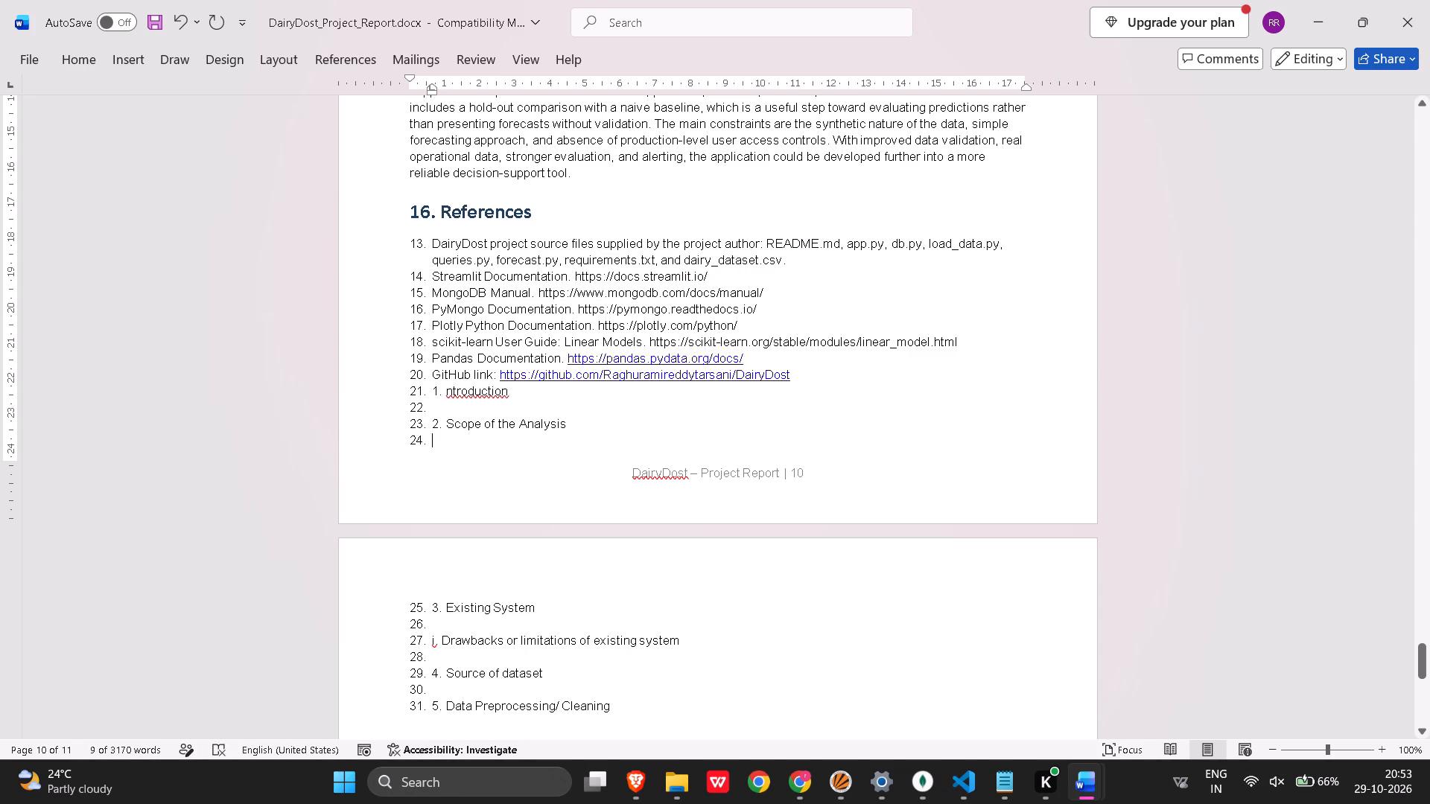
drag(436, 240, 562, 272)
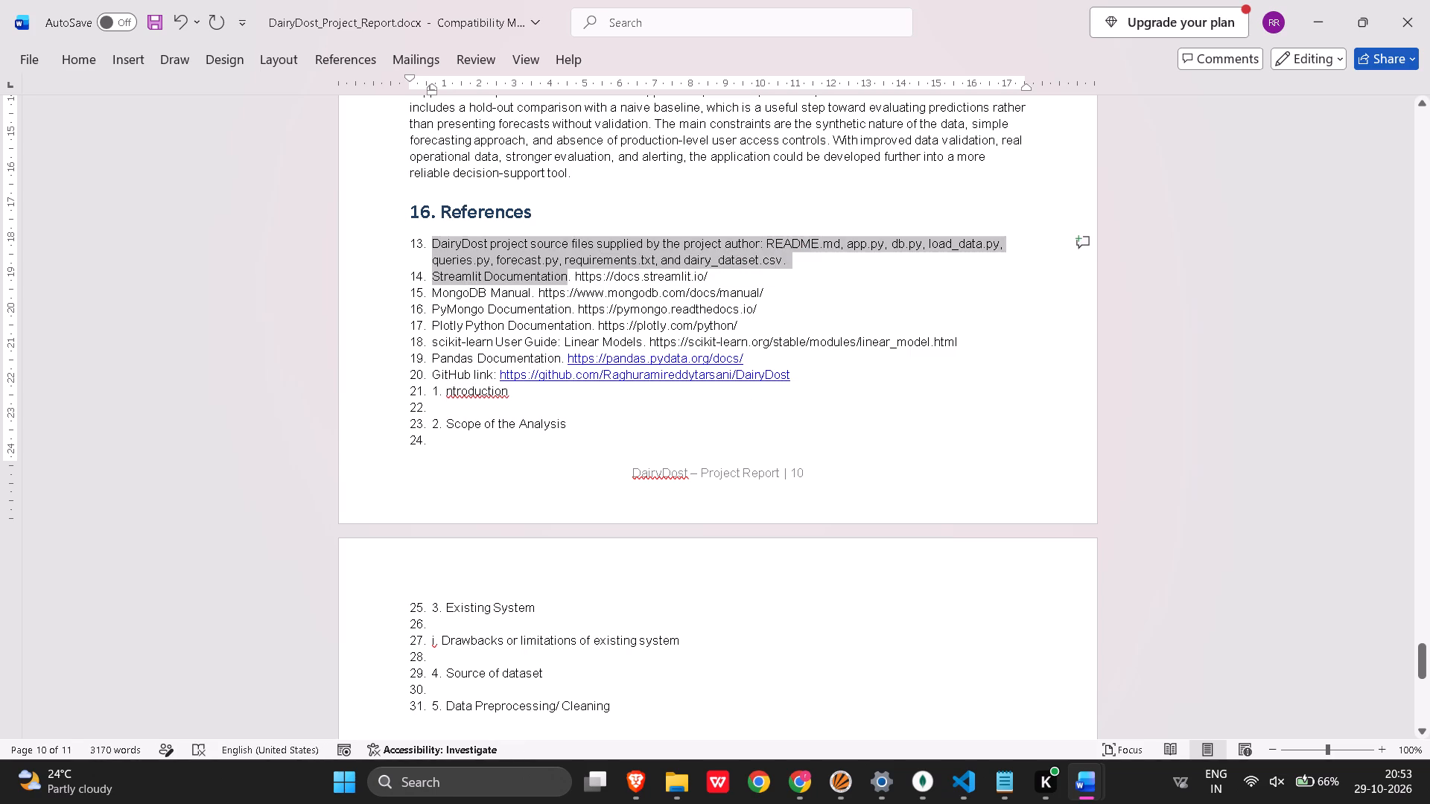
drag(562, 272, 565, 272)
click(669, 218)
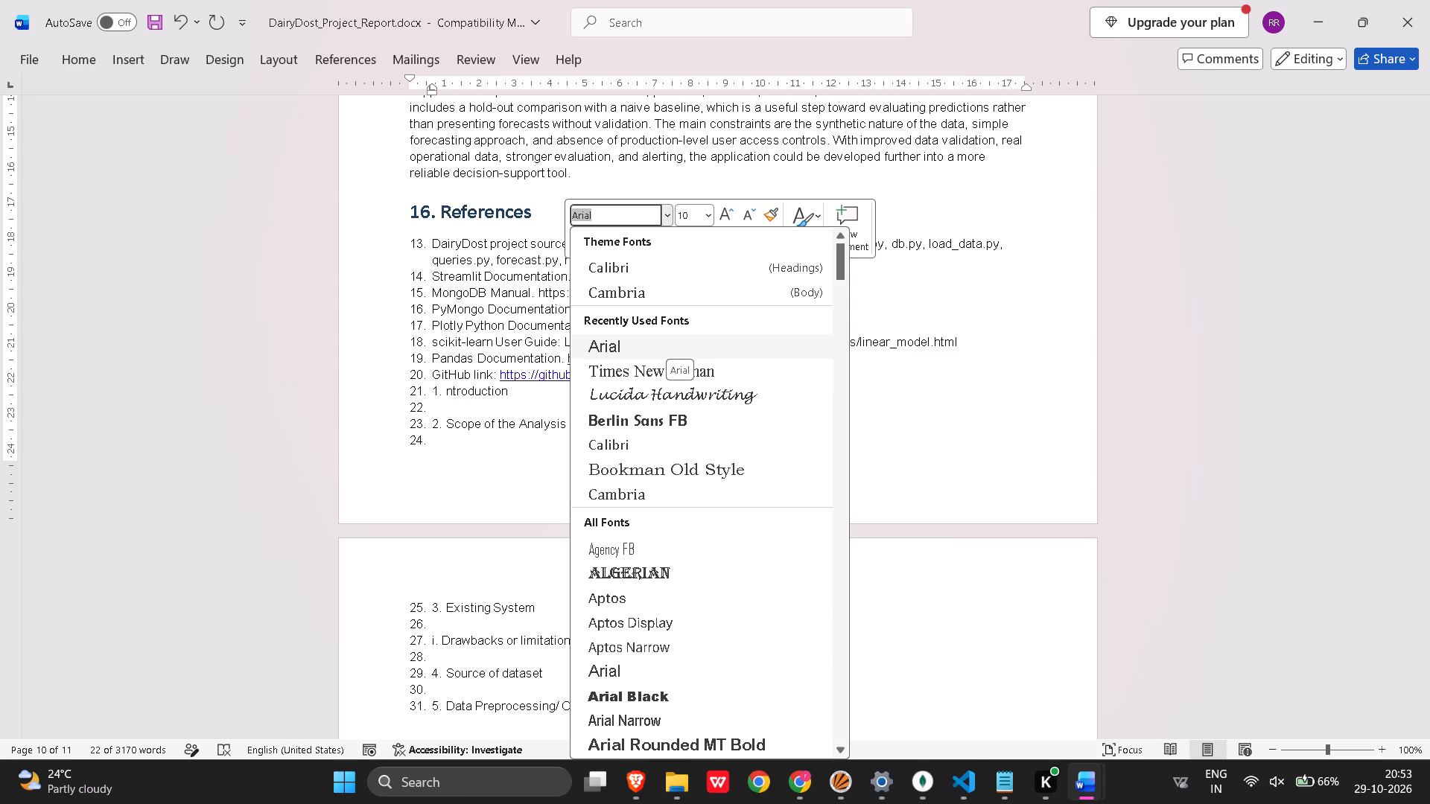
click(456, 541)
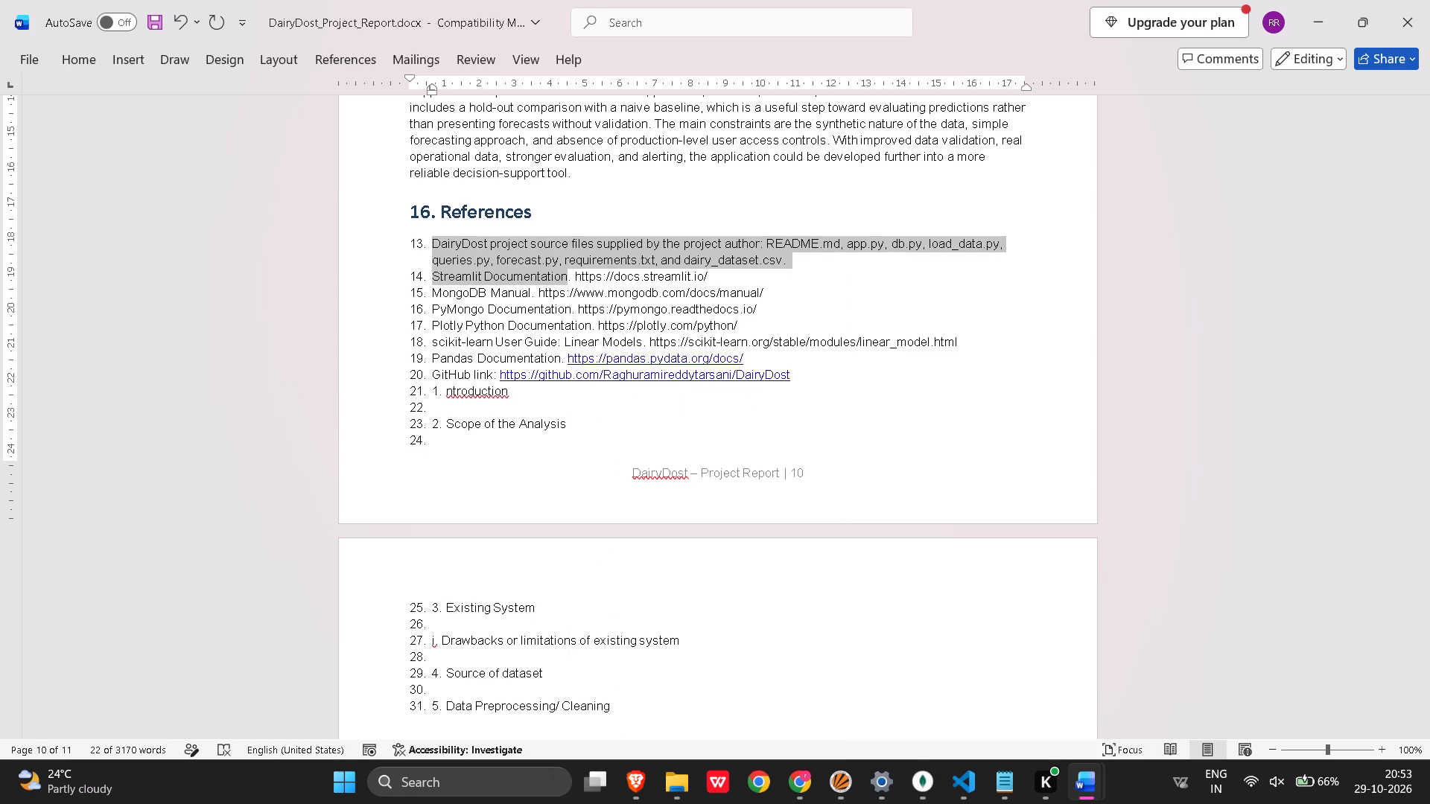
Undo the outline pasted below the References list and remove the leftover empty numbered item after the GitHub link.
key(ctrl+z)
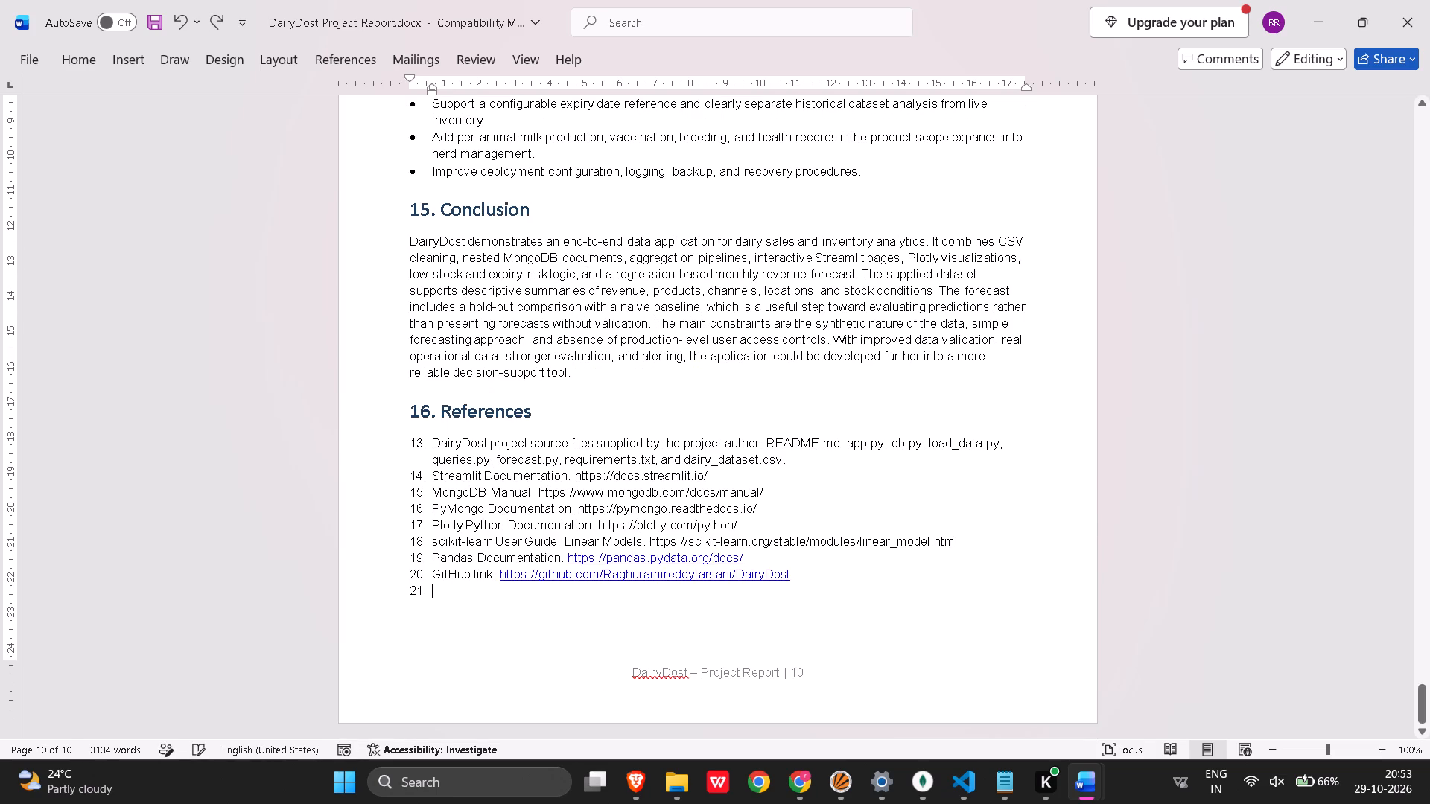
key(BackSpace)
key(BackSpace)
Return to the cover page of the DairyDost report and save the document.
scroll(456, 541, up, 6)
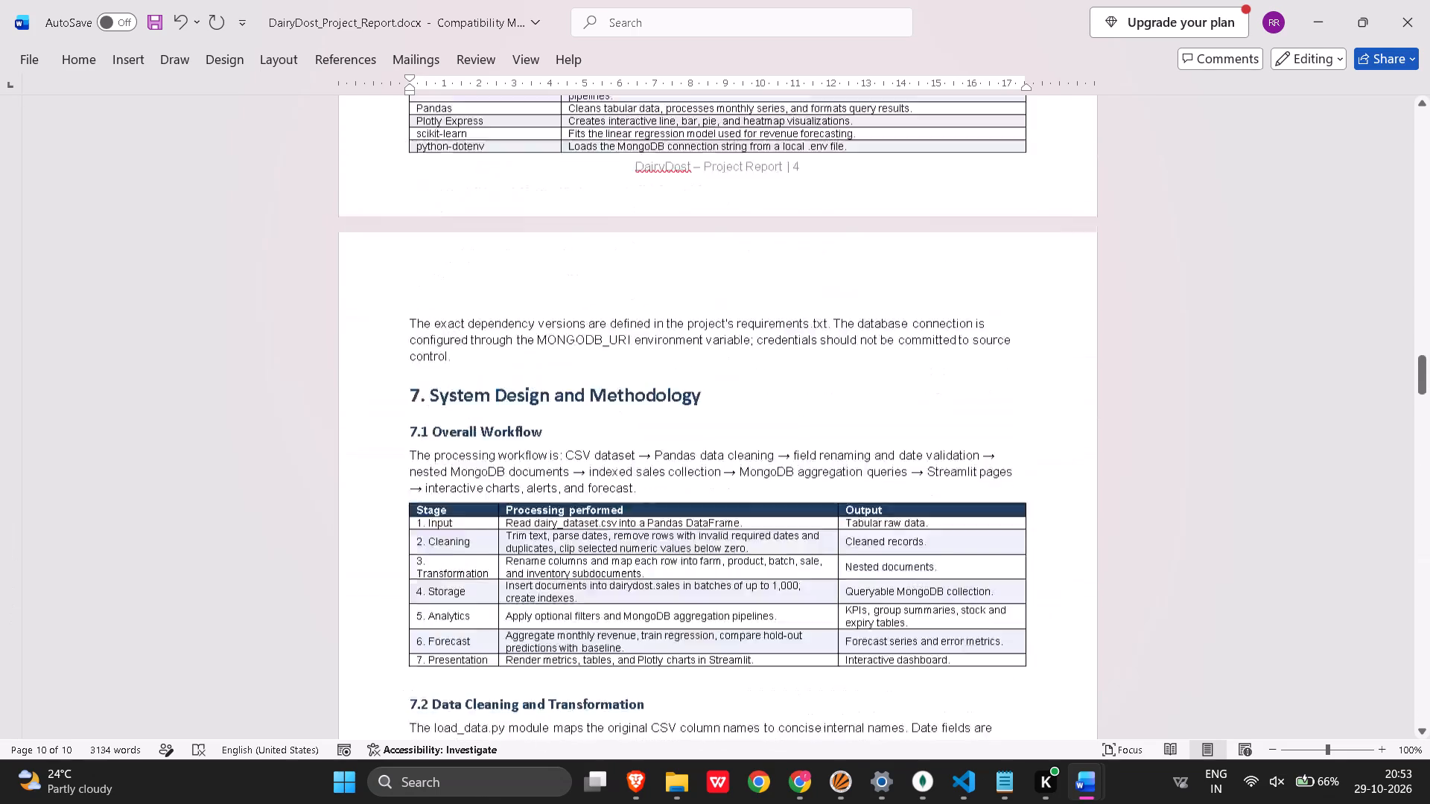
scroll(456, 541, up, 3)
scroll(456, 541, down, 1)
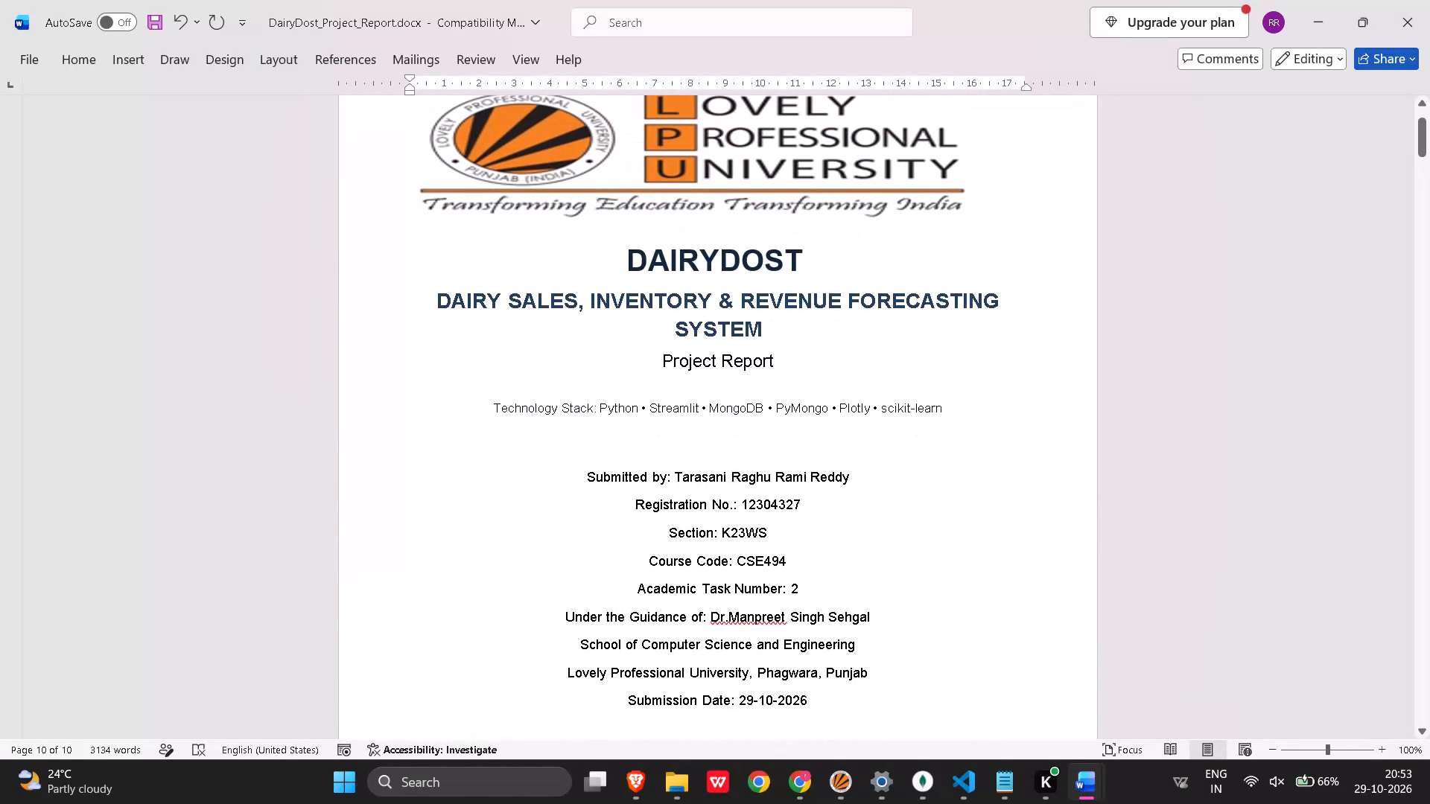
scroll(456, 541, down, 1)
key(ctrl+s)
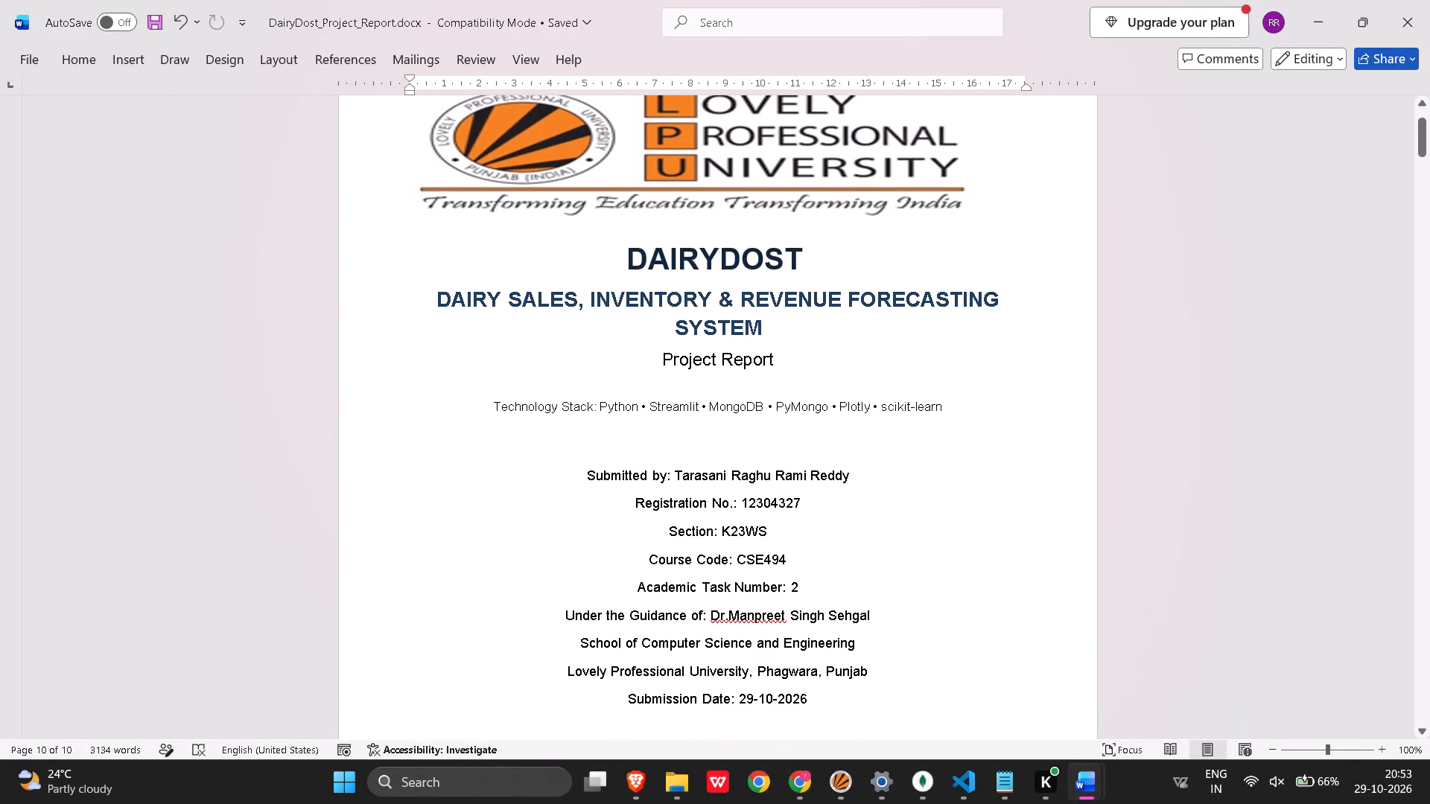
Start saving a copy of the report with the file name DairyDostReport and the PDF file type.
click(28, 57)
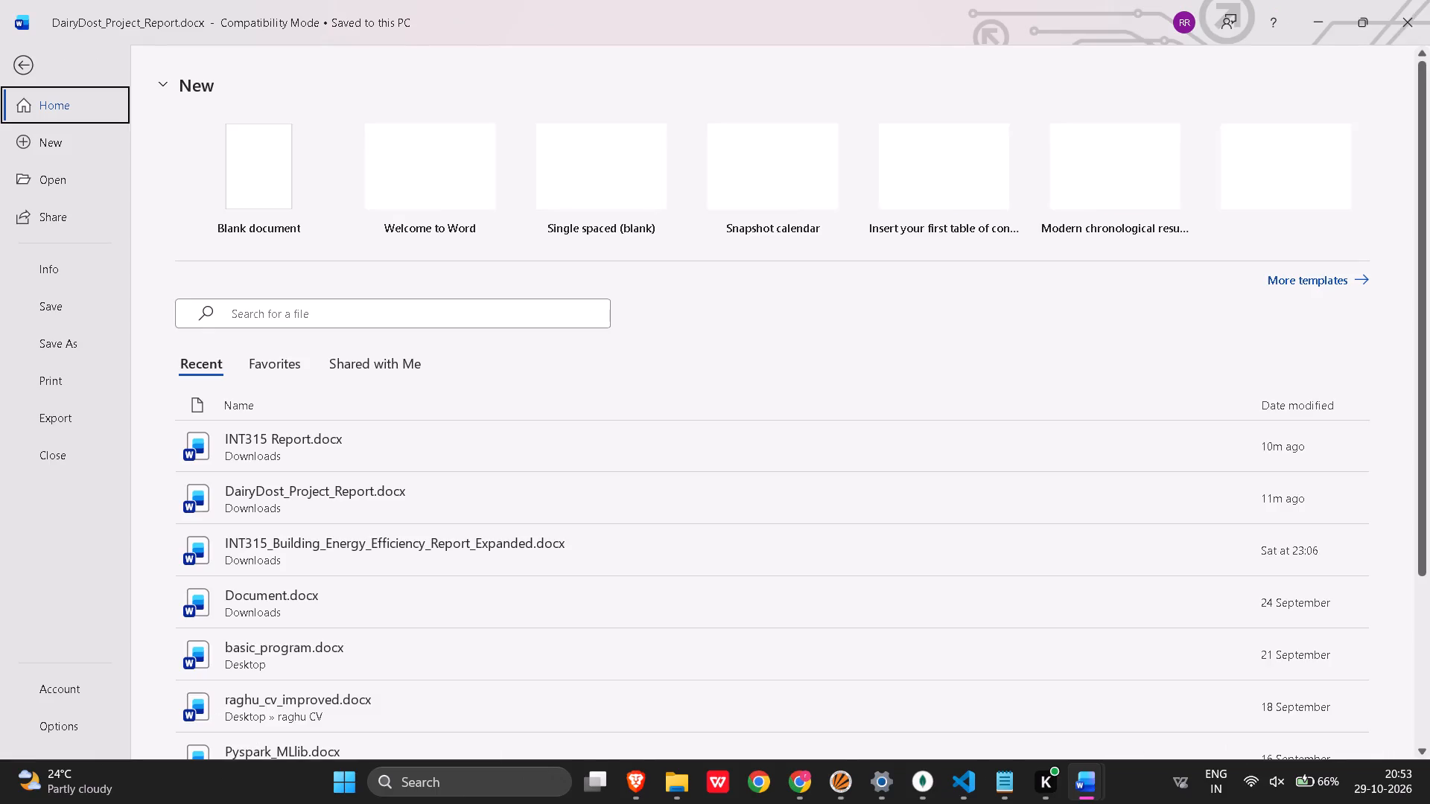
click(62, 344)
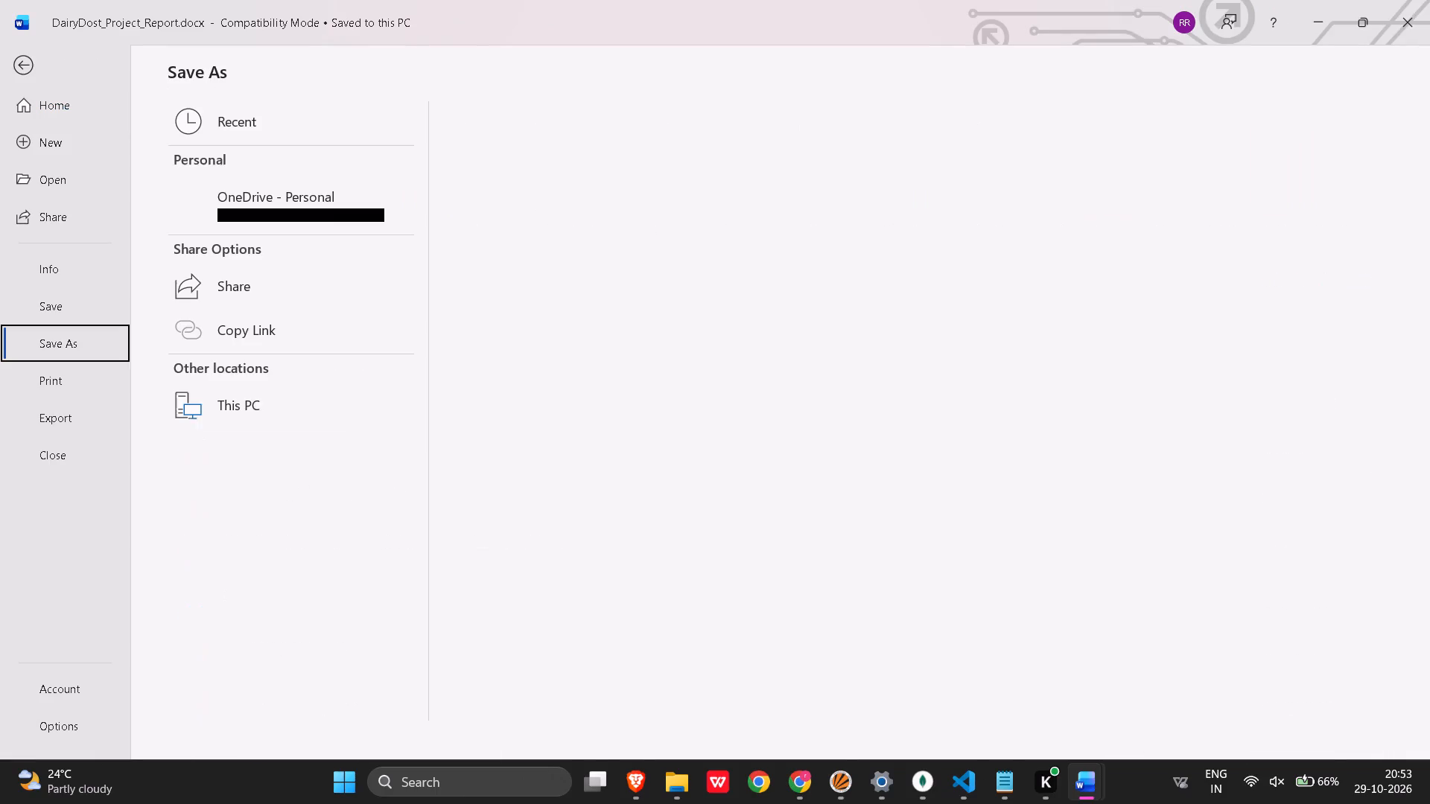
click(241, 478)
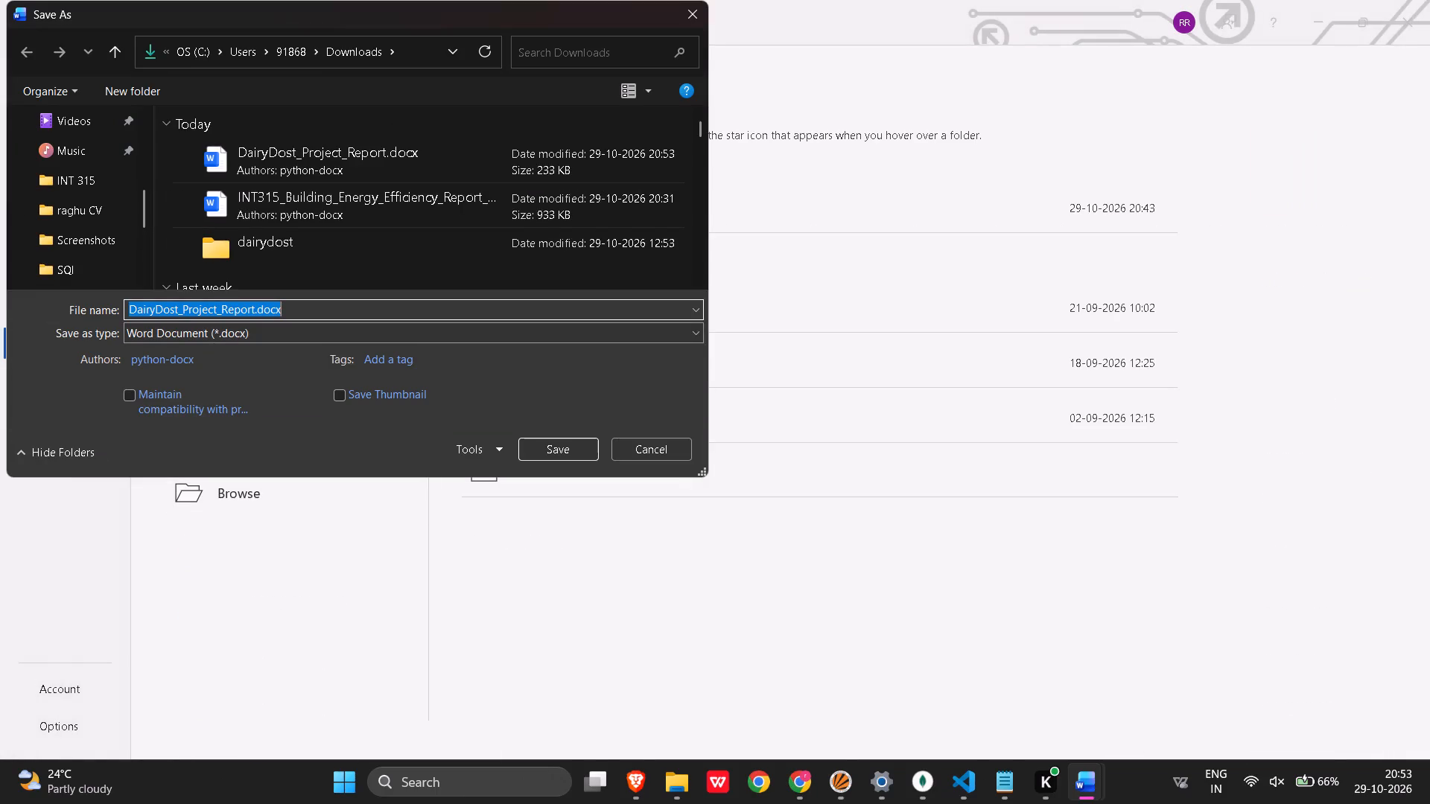
click(221, 311)
key(BackSpace)
key(BackSpace)
key(BackSpace)
key(BackSpace)
key(BackSpace)
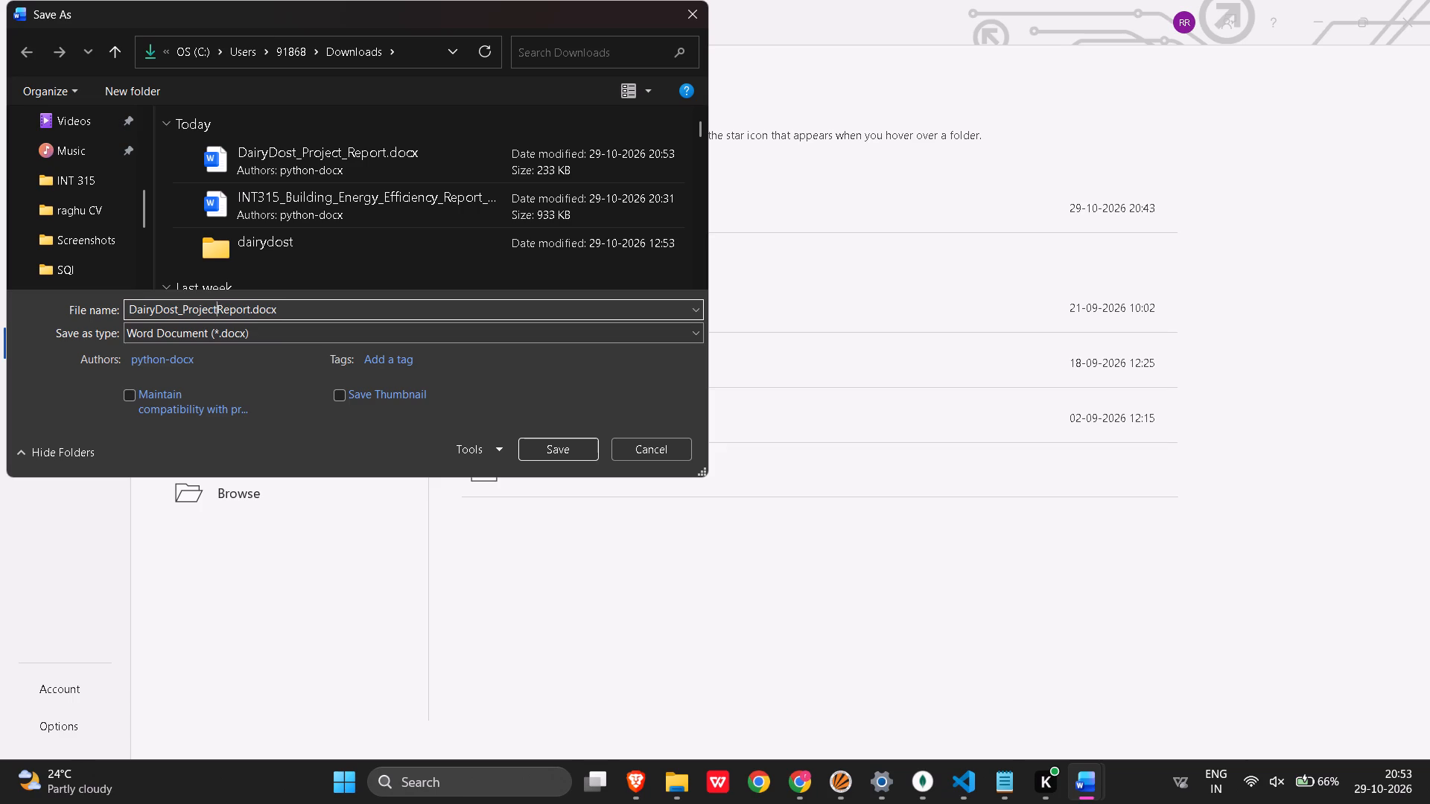
key(BackSpace)
key(BackSpace)
key(BackSpace)
key(BackSpace)
click(492, 329)
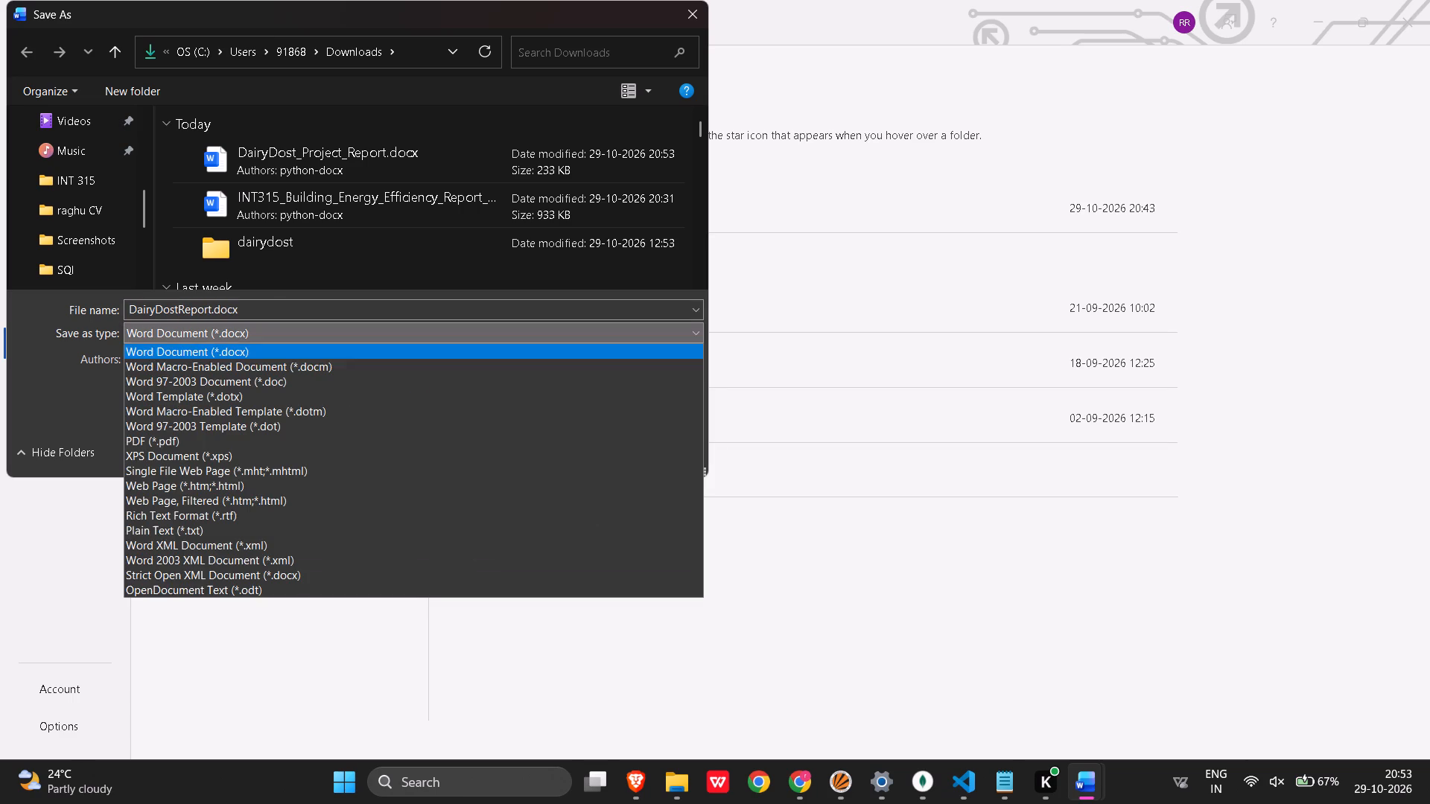
click(224, 438)
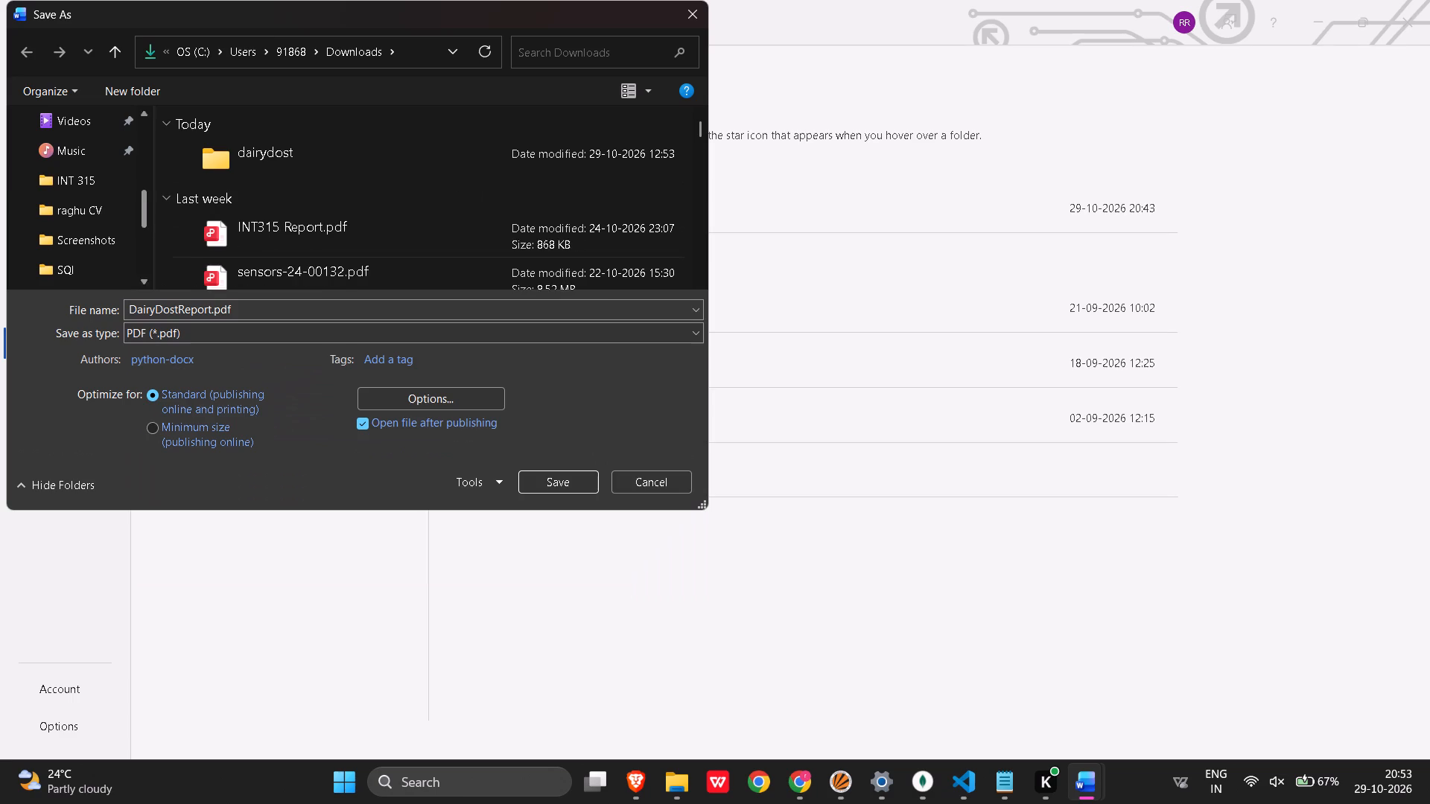
Browse the folder locations and choose Downloads as the destination for the PDF.
scroll(102, 171, up, 3)
scroll(80, 249, up, 1)
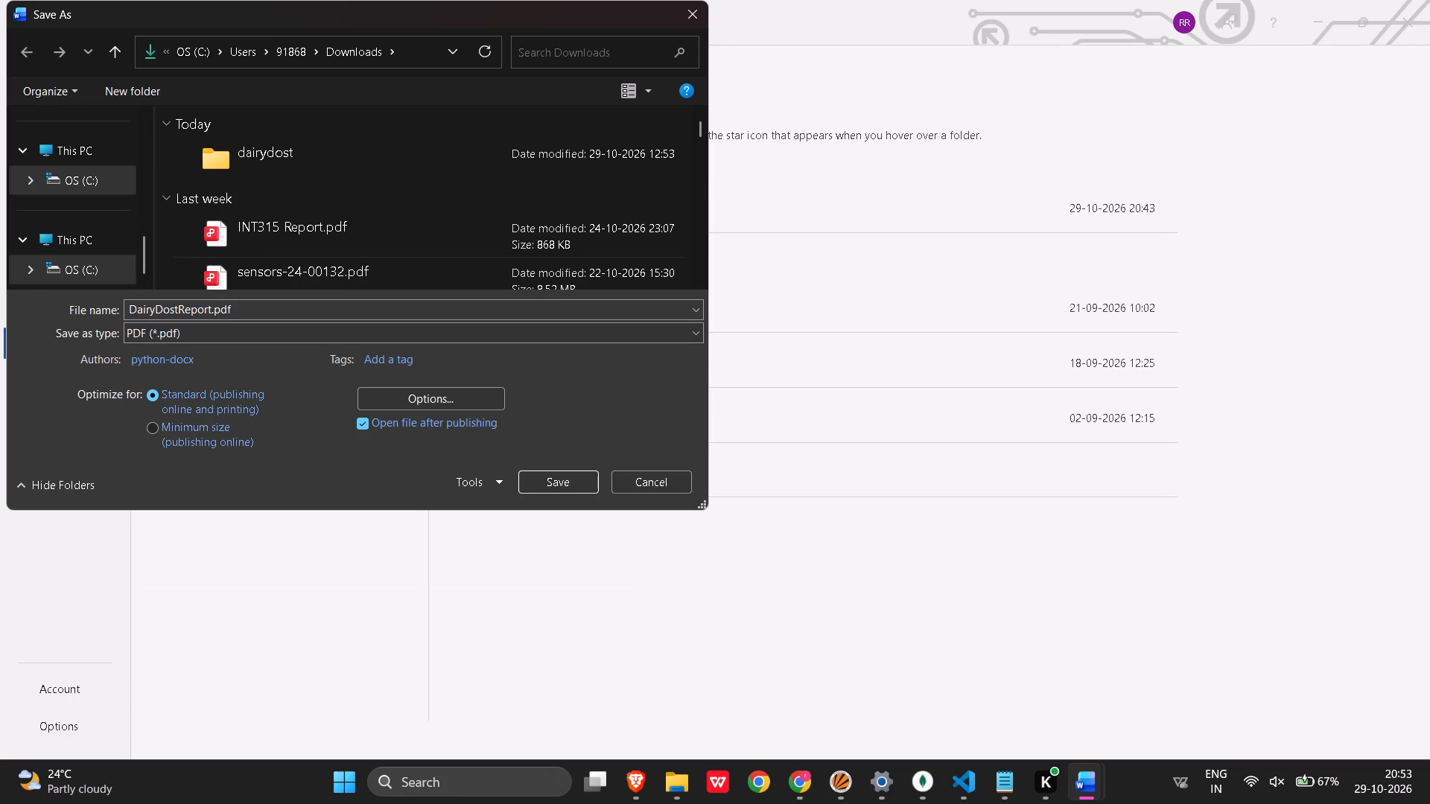
scroll(80, 249, up, 1)
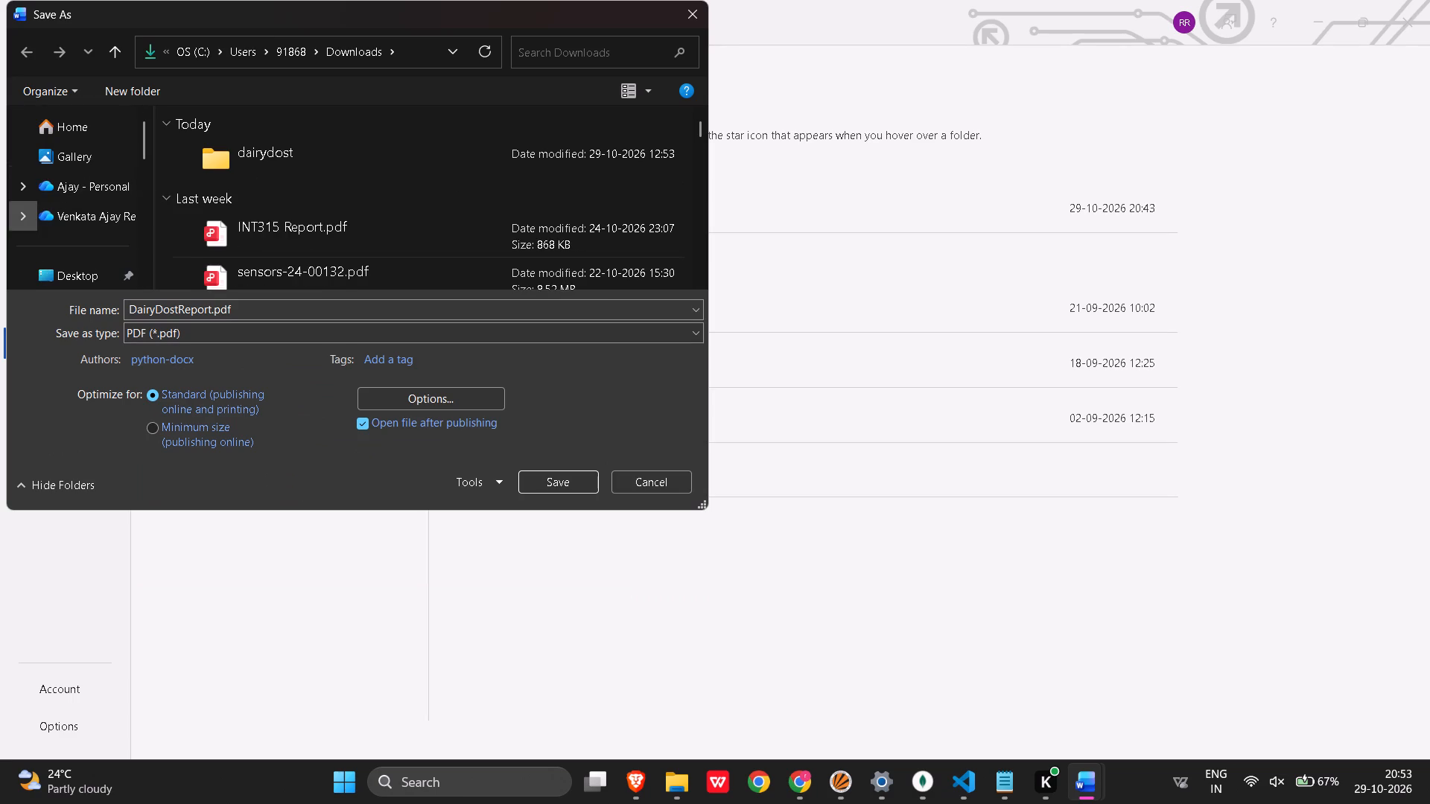
click(13, 186)
scroll(13, 186, down, 1)
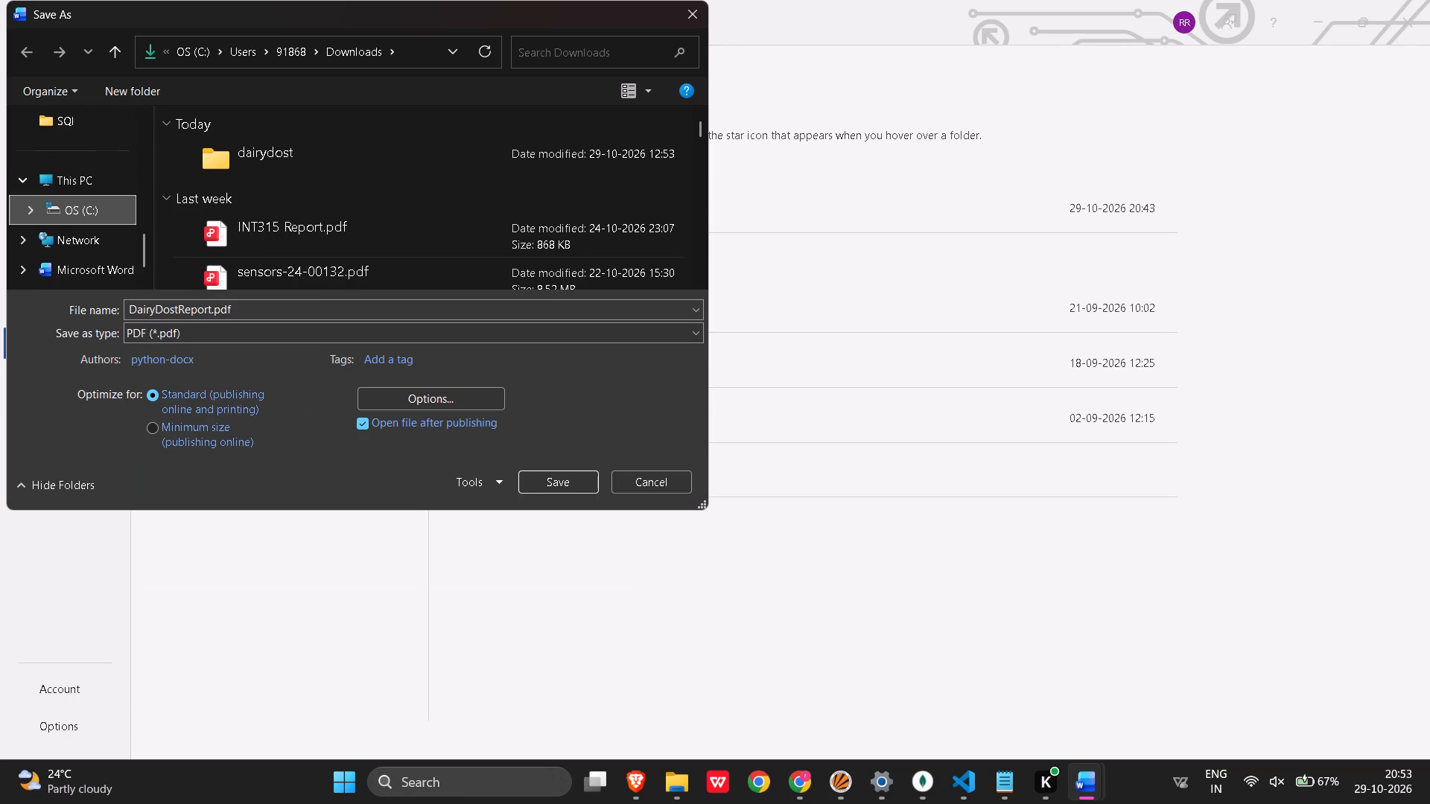
scroll(13, 186, down, 1)
scroll(13, 186, up, 1)
click(69, 245)
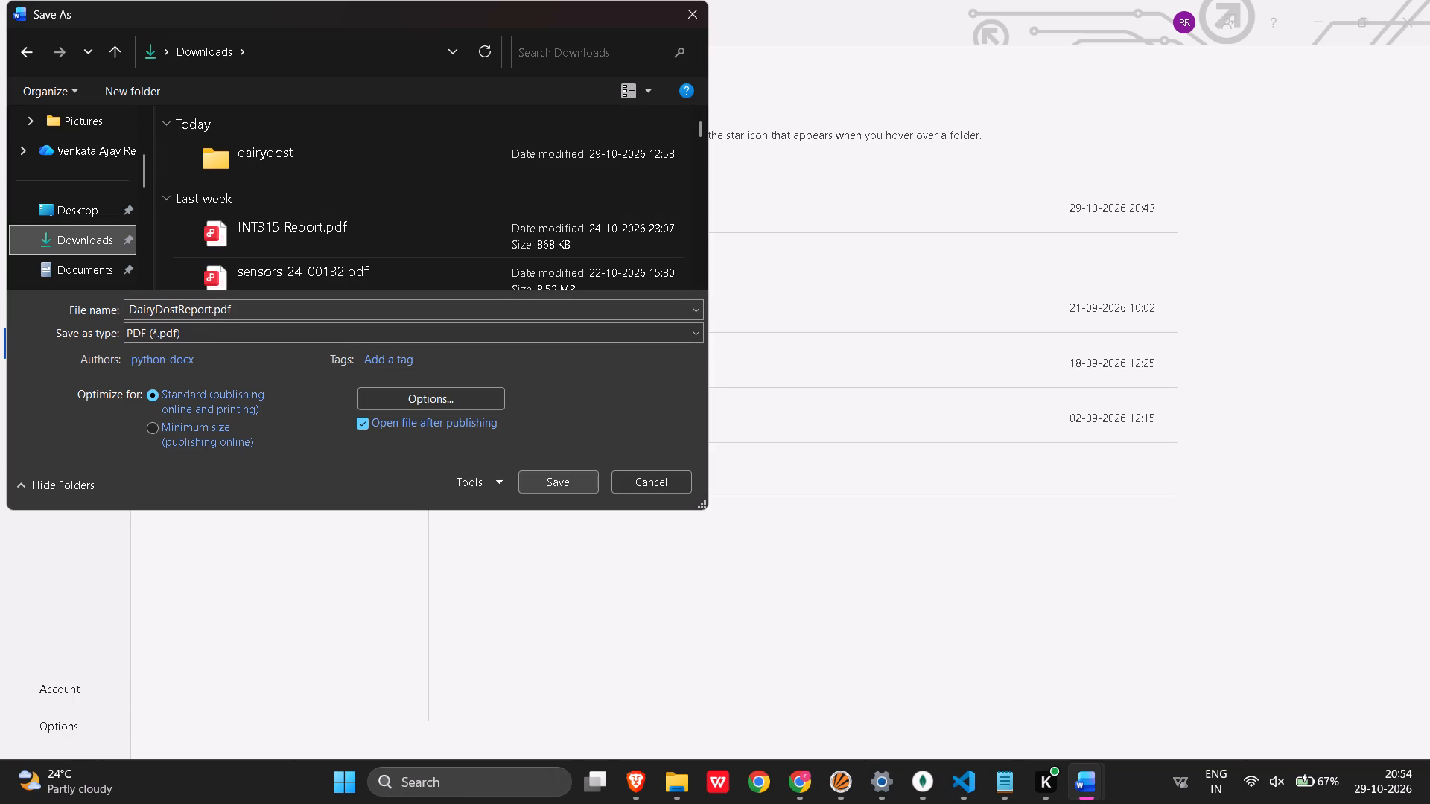
Rename the PDF as CSE494Report and save it.
click(180, 304)
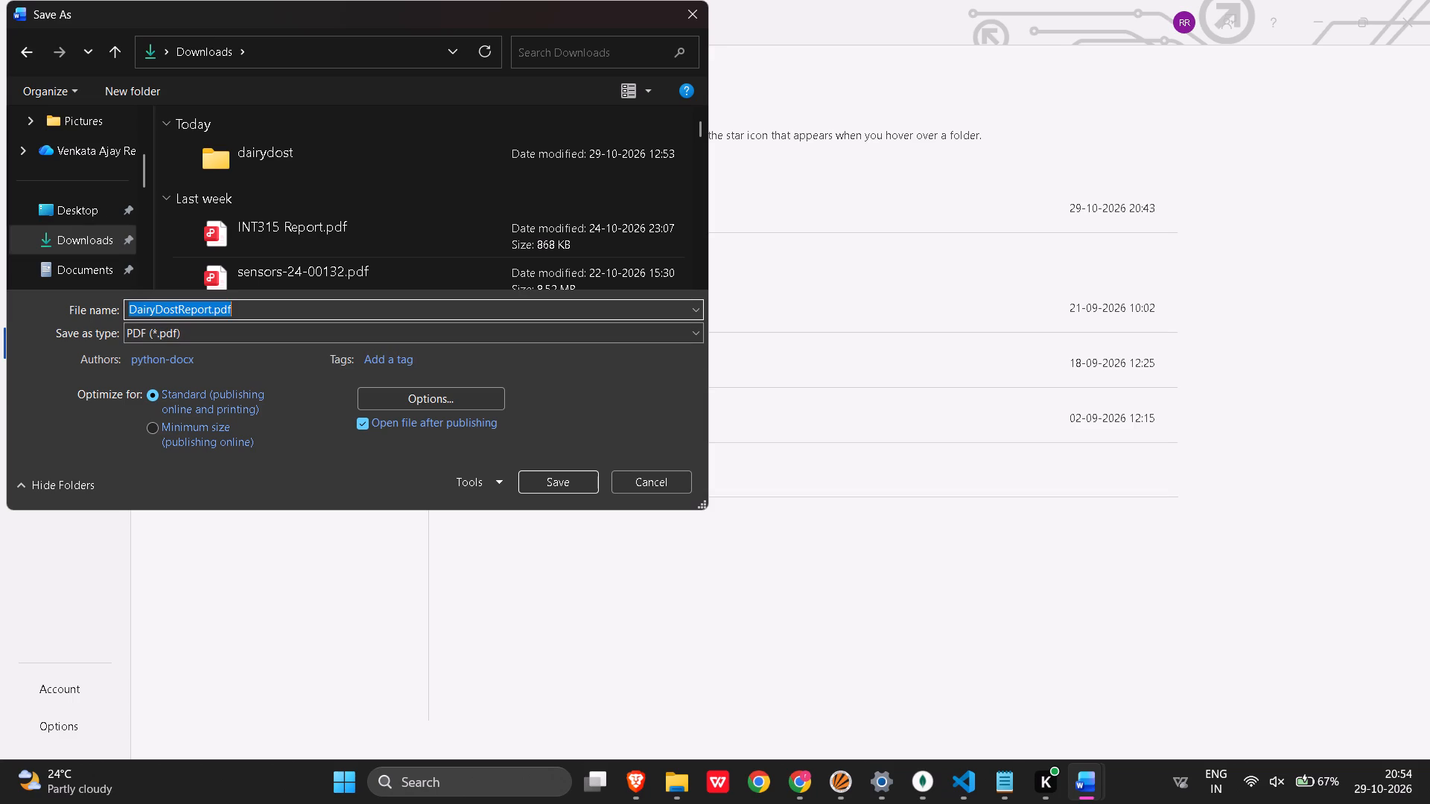
click(180, 304)
key(BackSpace)
key(BackSpace)
key(BackSpace)
key(BackSpace)
key(BackSpace)
key(BackSpace)
key(BackSpace)
key(BackSpace)
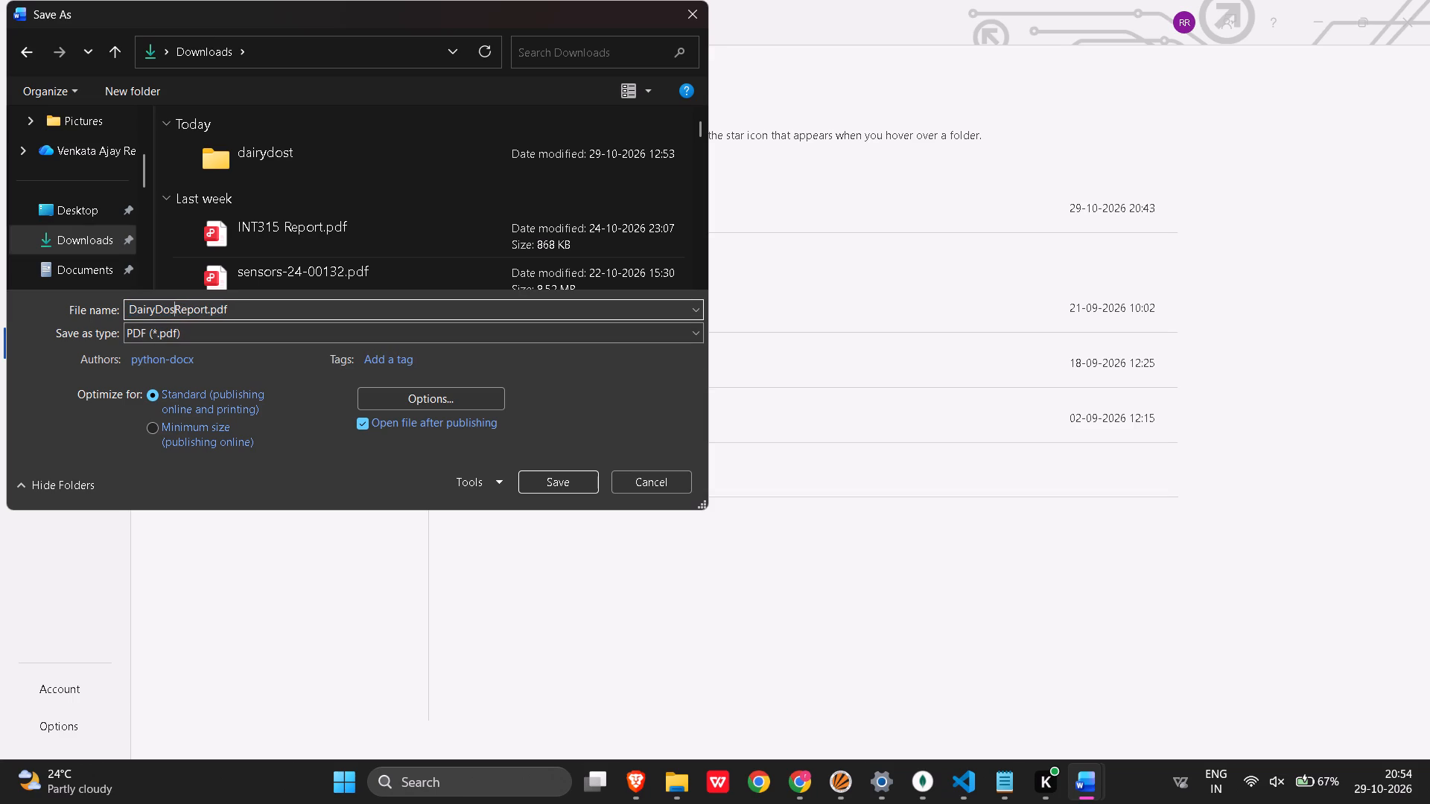
key(BackSpace)
key(BackSpace)
key(BackSpace)
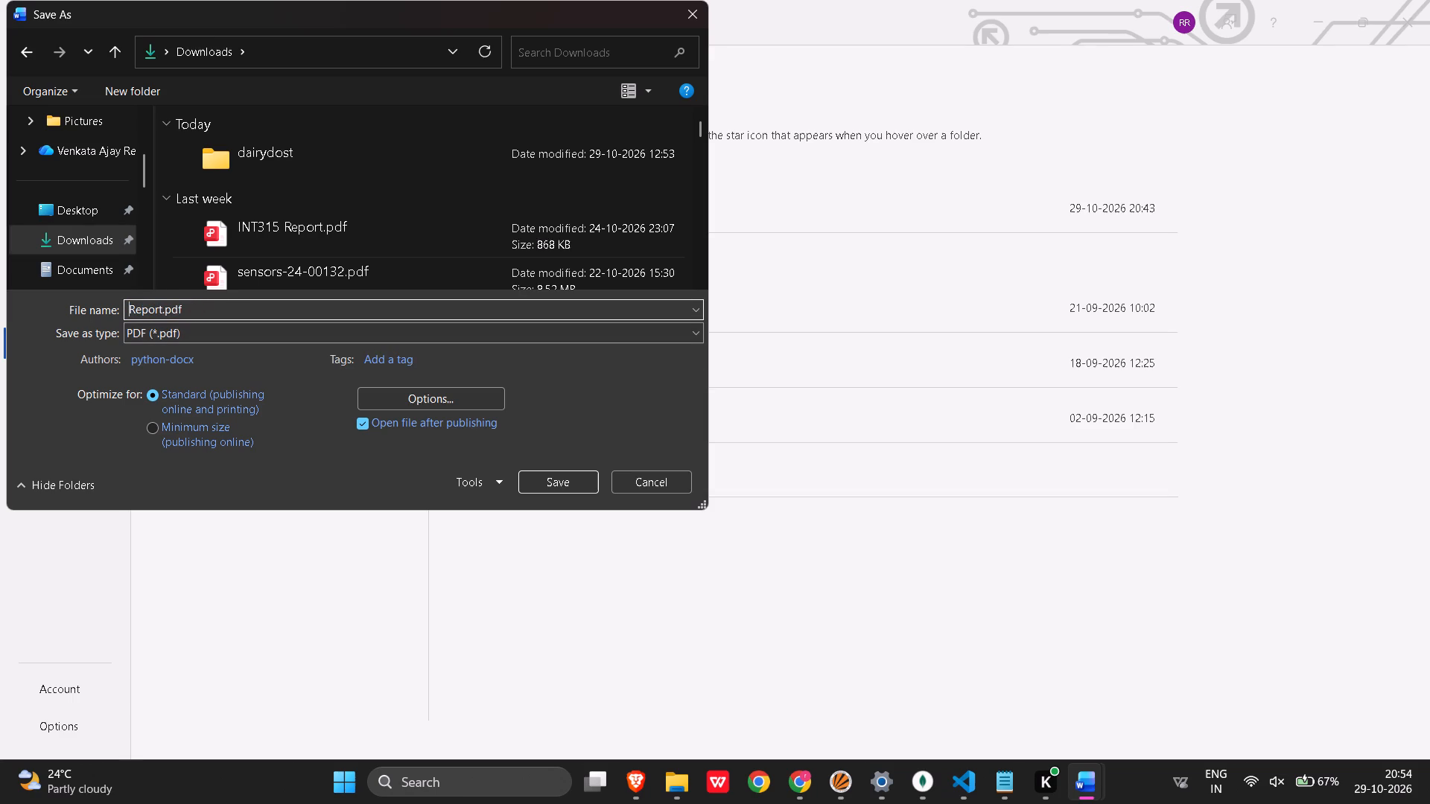
text(CSE)
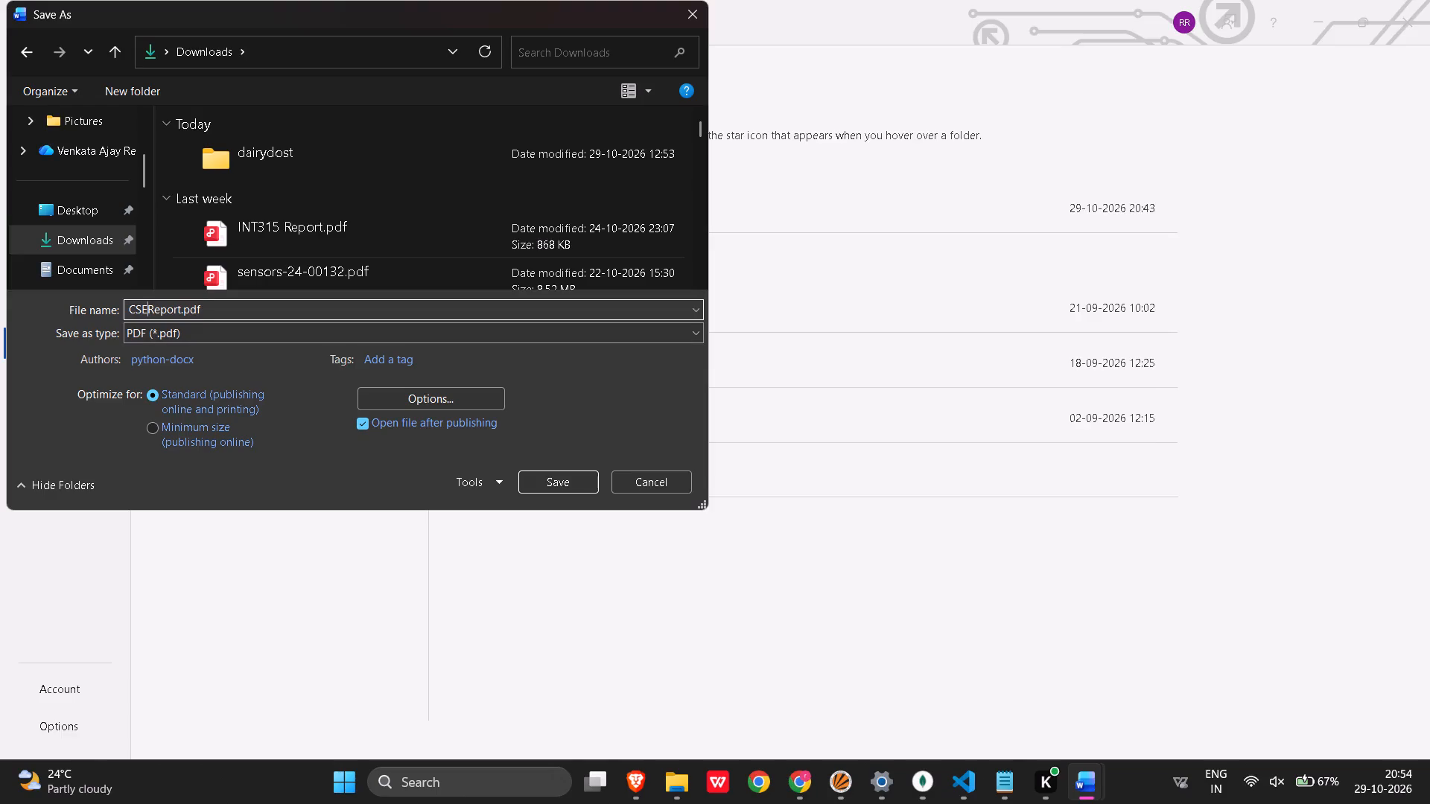
key(4)
text(94)
click(579, 480)
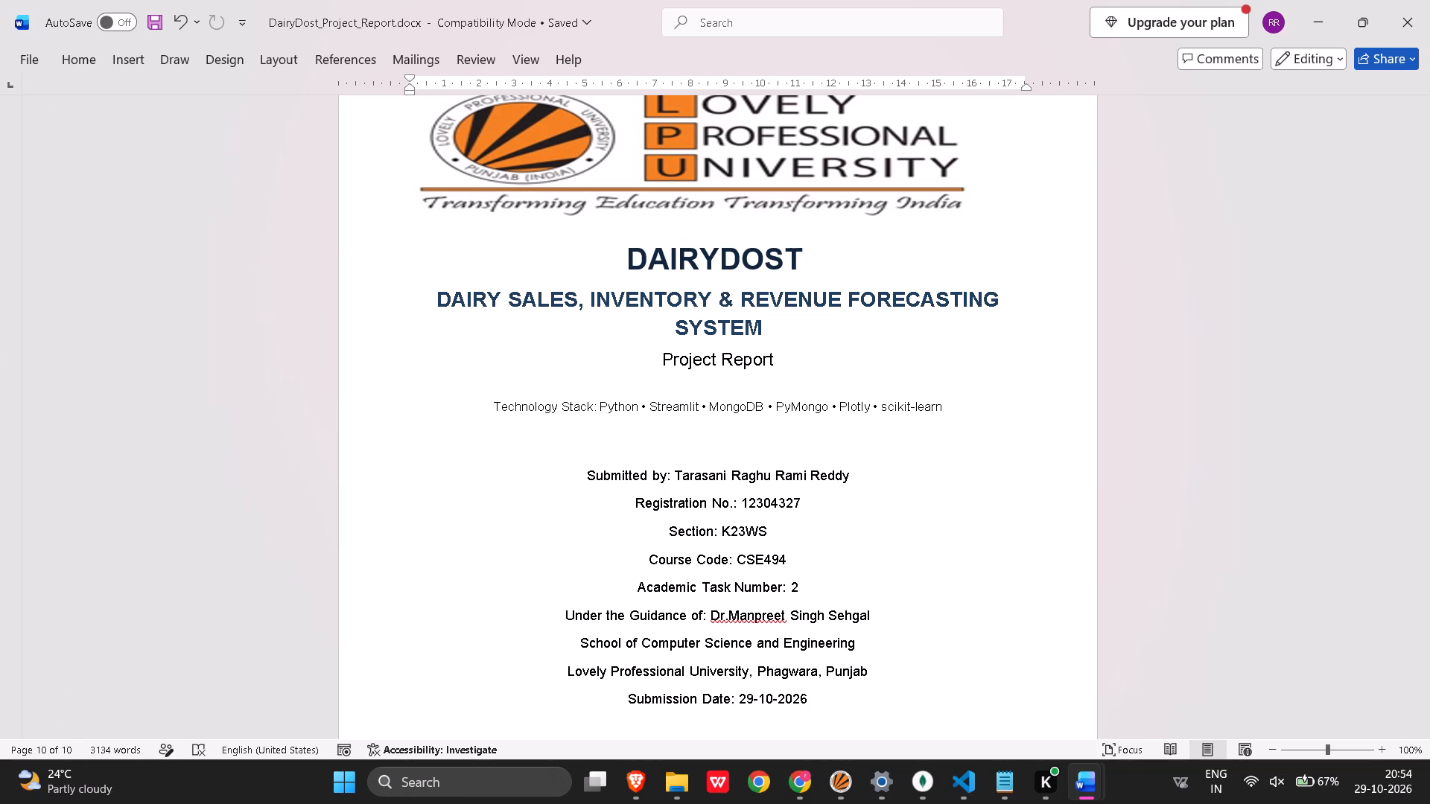
Look over the exported CSE494Report PDF in WPS Office, including the cover logo and inner pages, and return to its cover page.
scroll(930, 369, down, 3)
scroll(998, 319, down, 1)
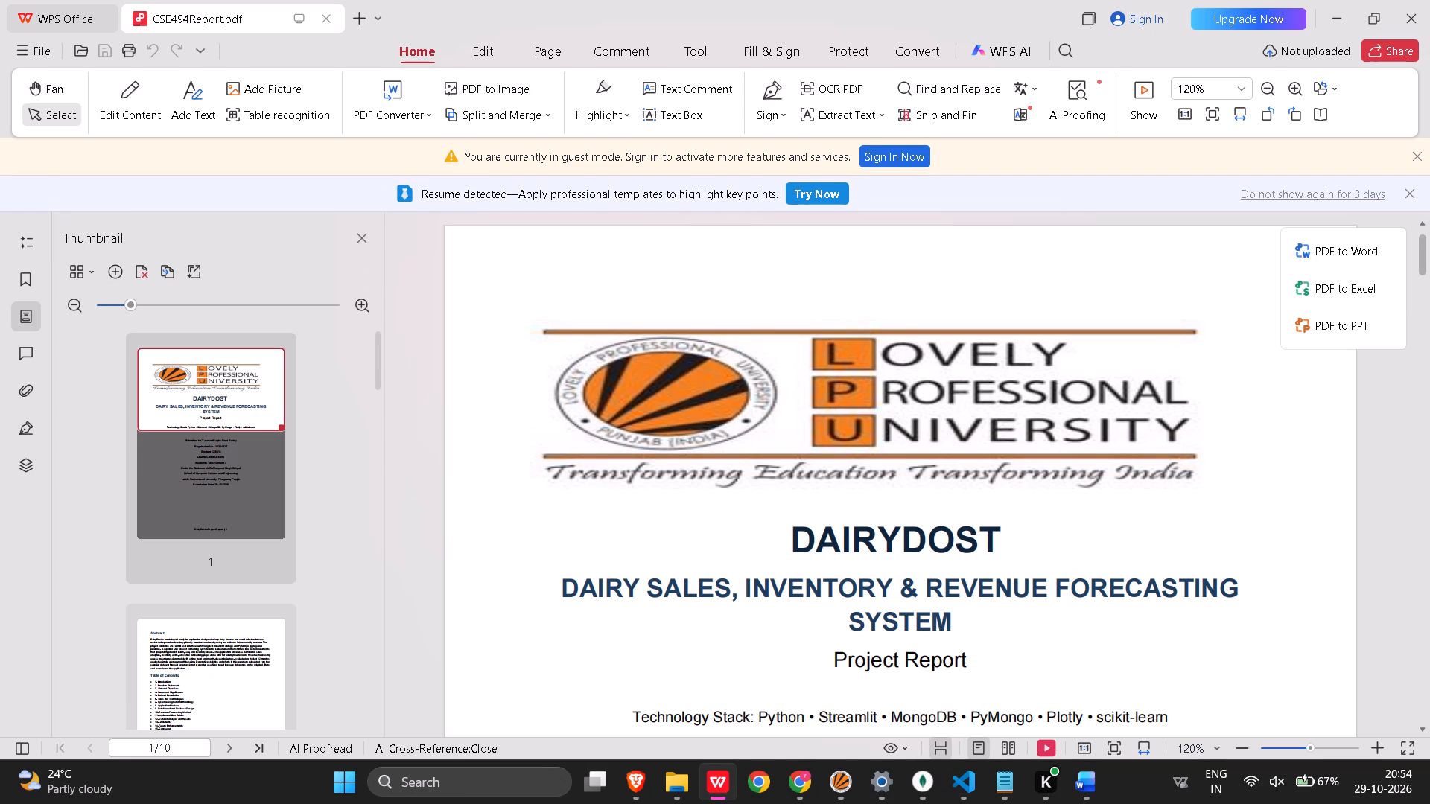
click(712, 348)
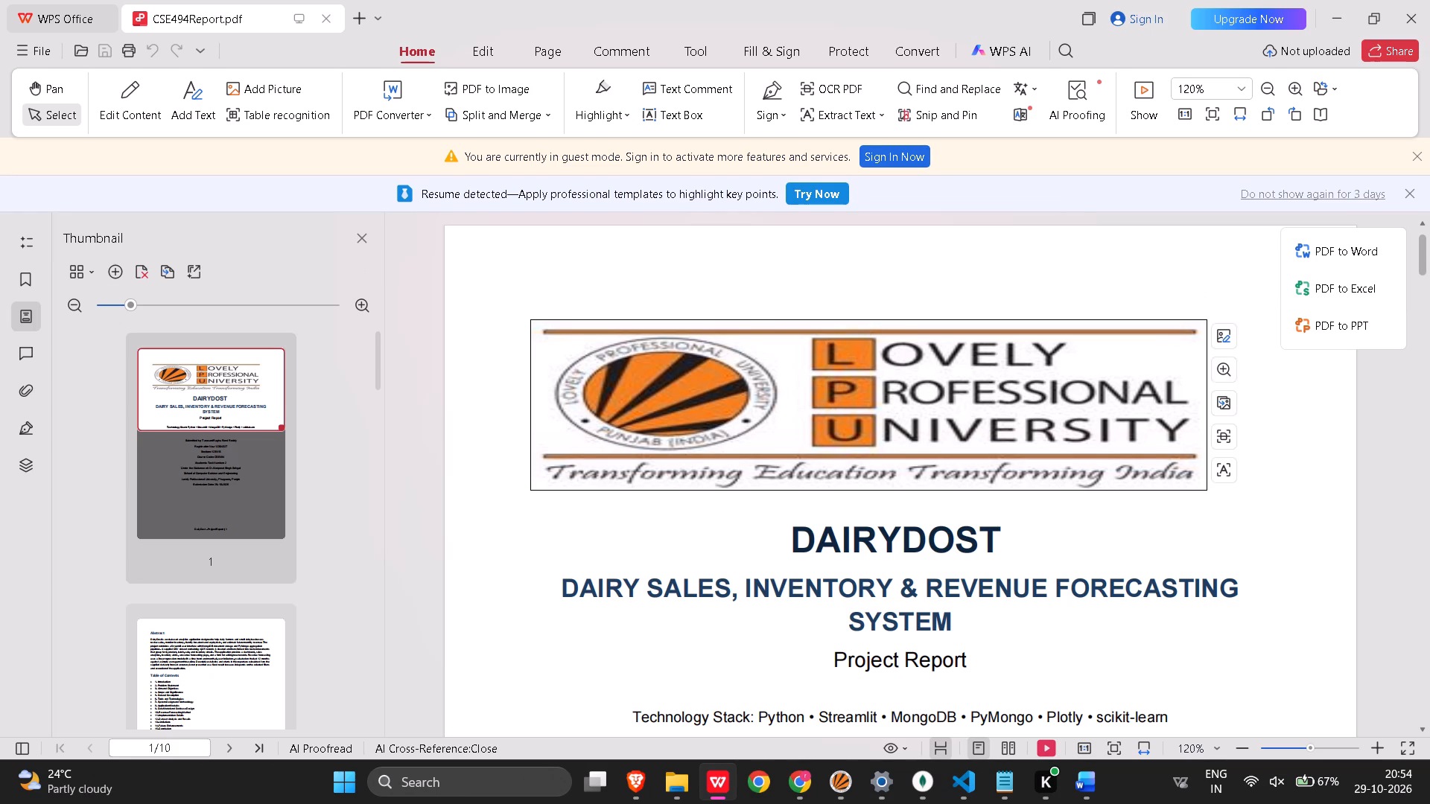
drag(530, 482, 634, 371)
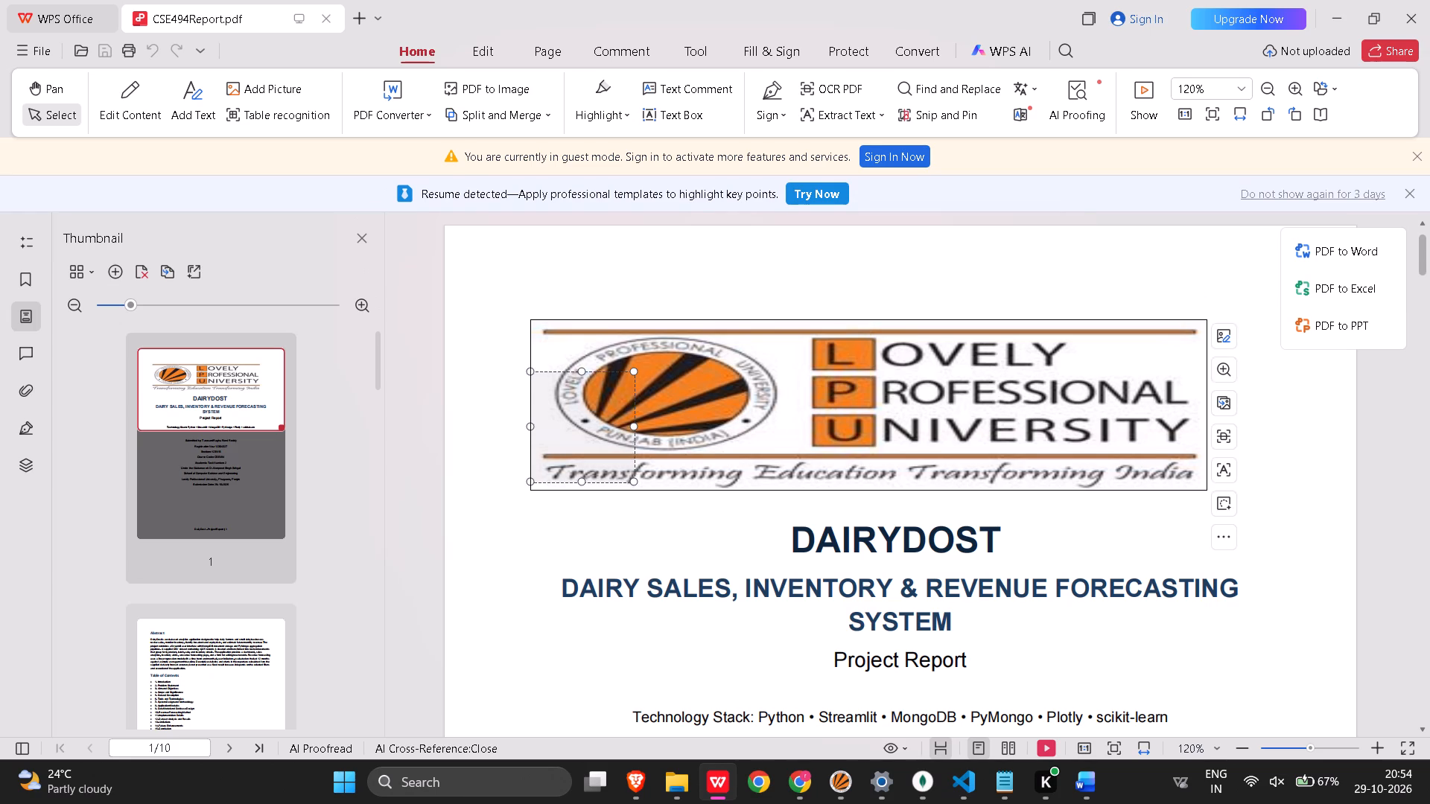
drag(634, 371, 526, 489)
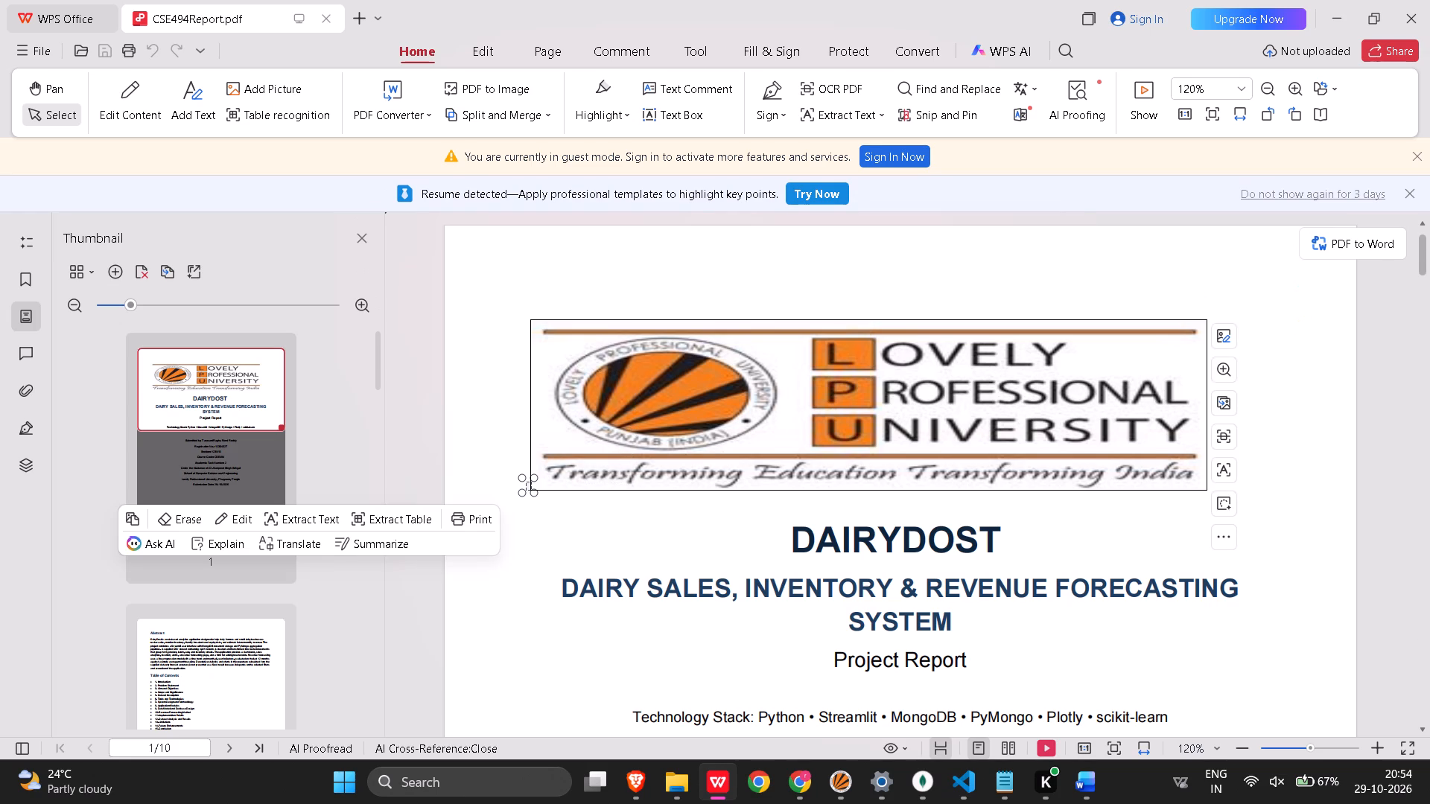
scroll(979, 383, down, 20)
scroll(979, 383, down, 13)
scroll(979, 383, up, 1)
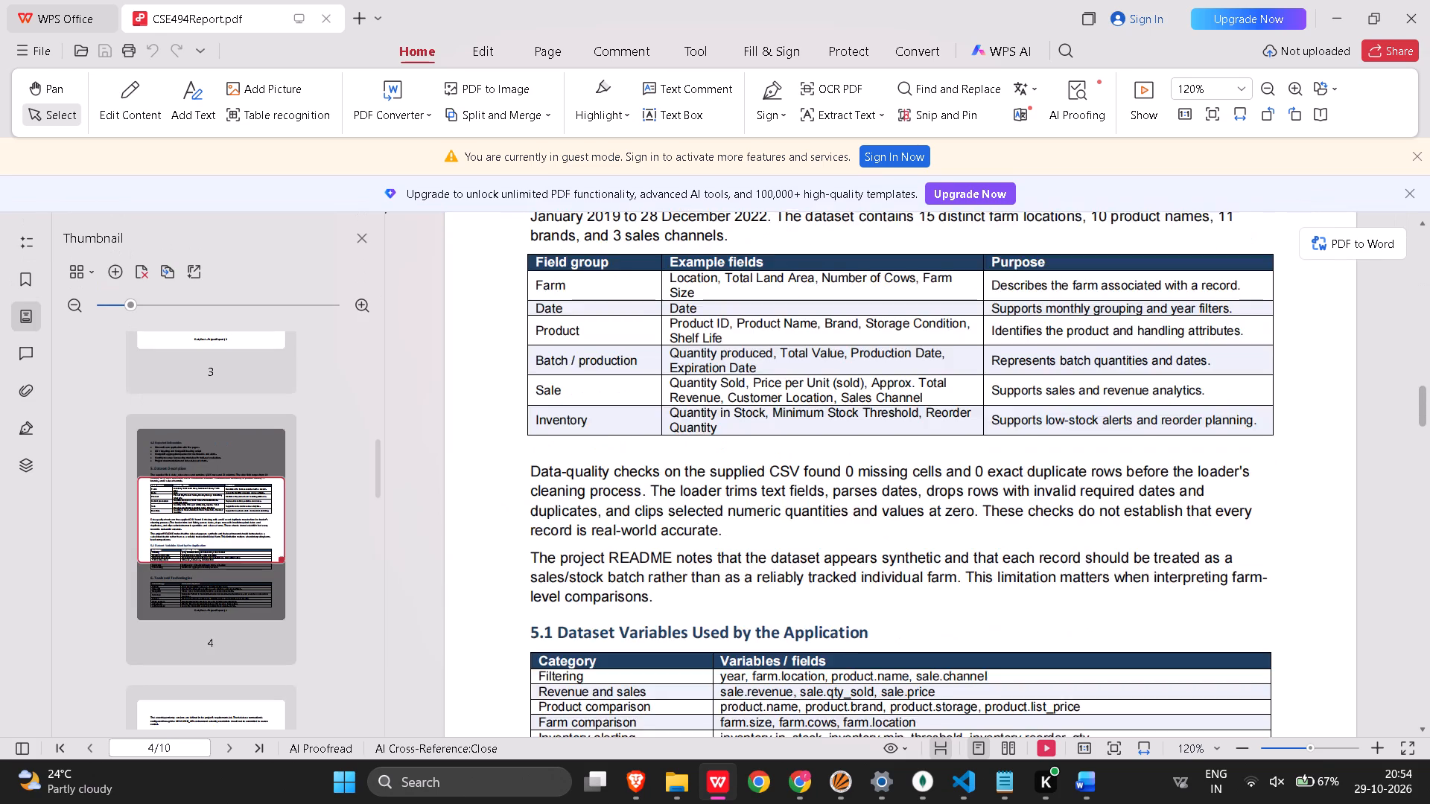
scroll(978, 386, up, 14)
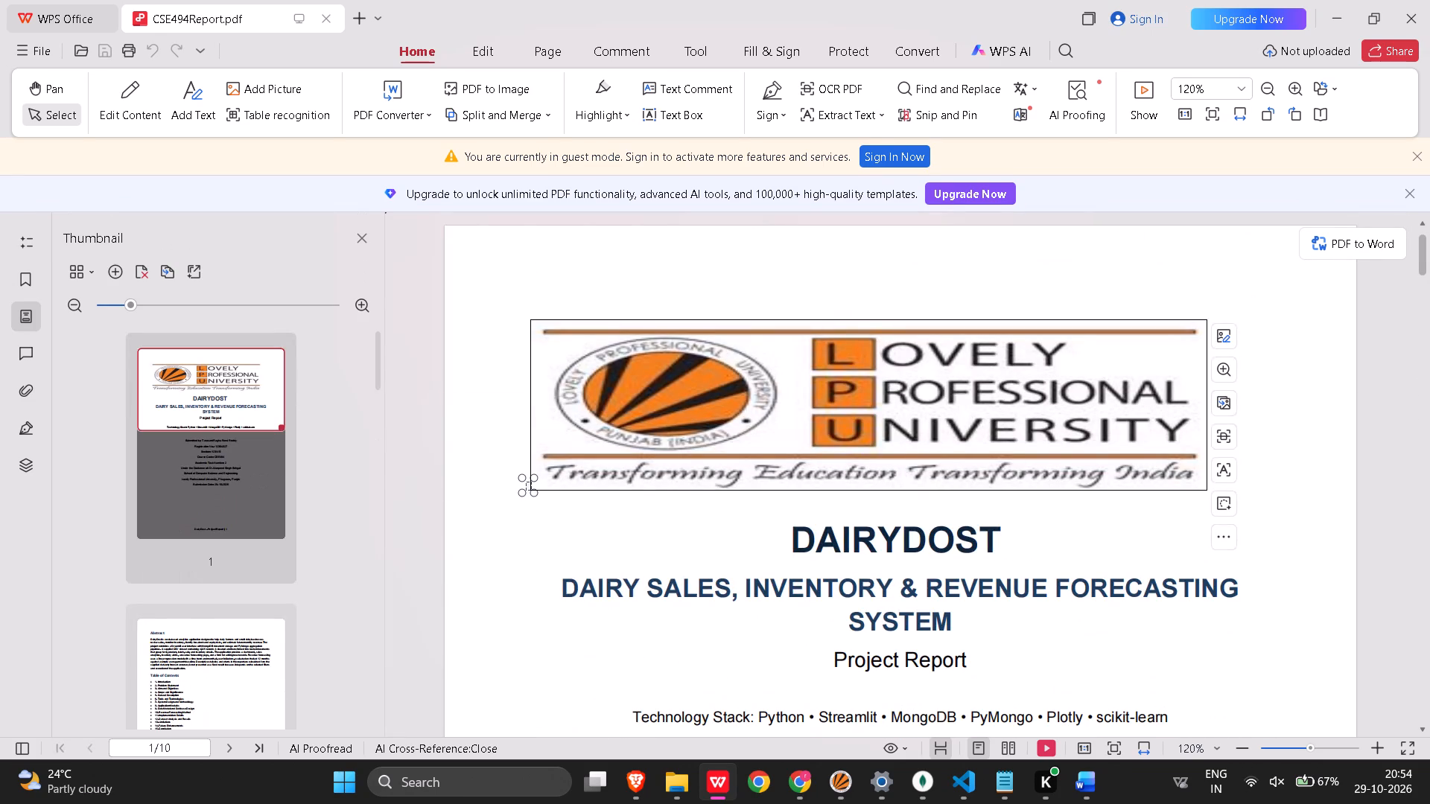
Switch to the INT315 Report document in Word and examine the logo size and layout of its cover page.
ctrl+scroll(792, 412, down, 4)
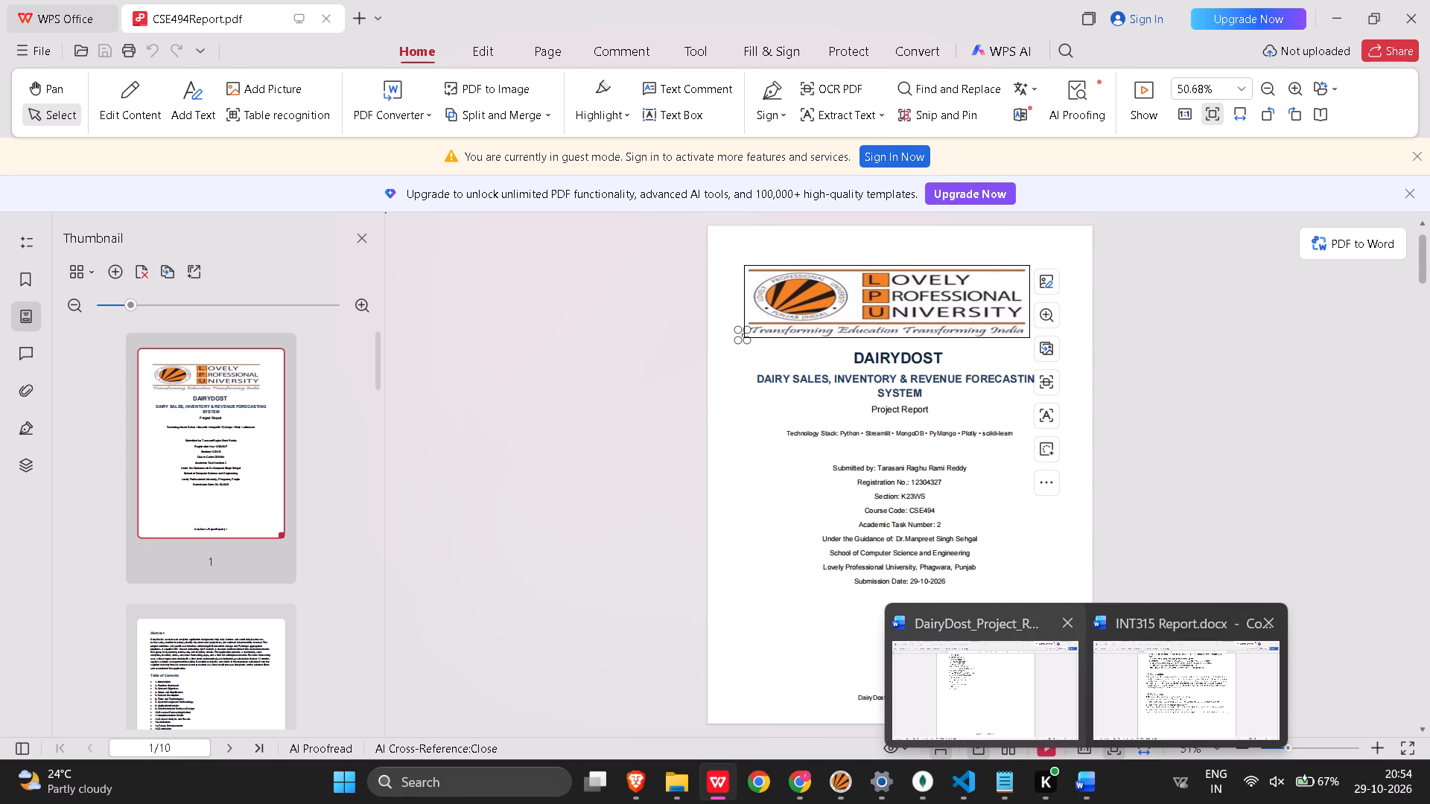
click(1217, 654)
scroll(526, 394, up, 6)
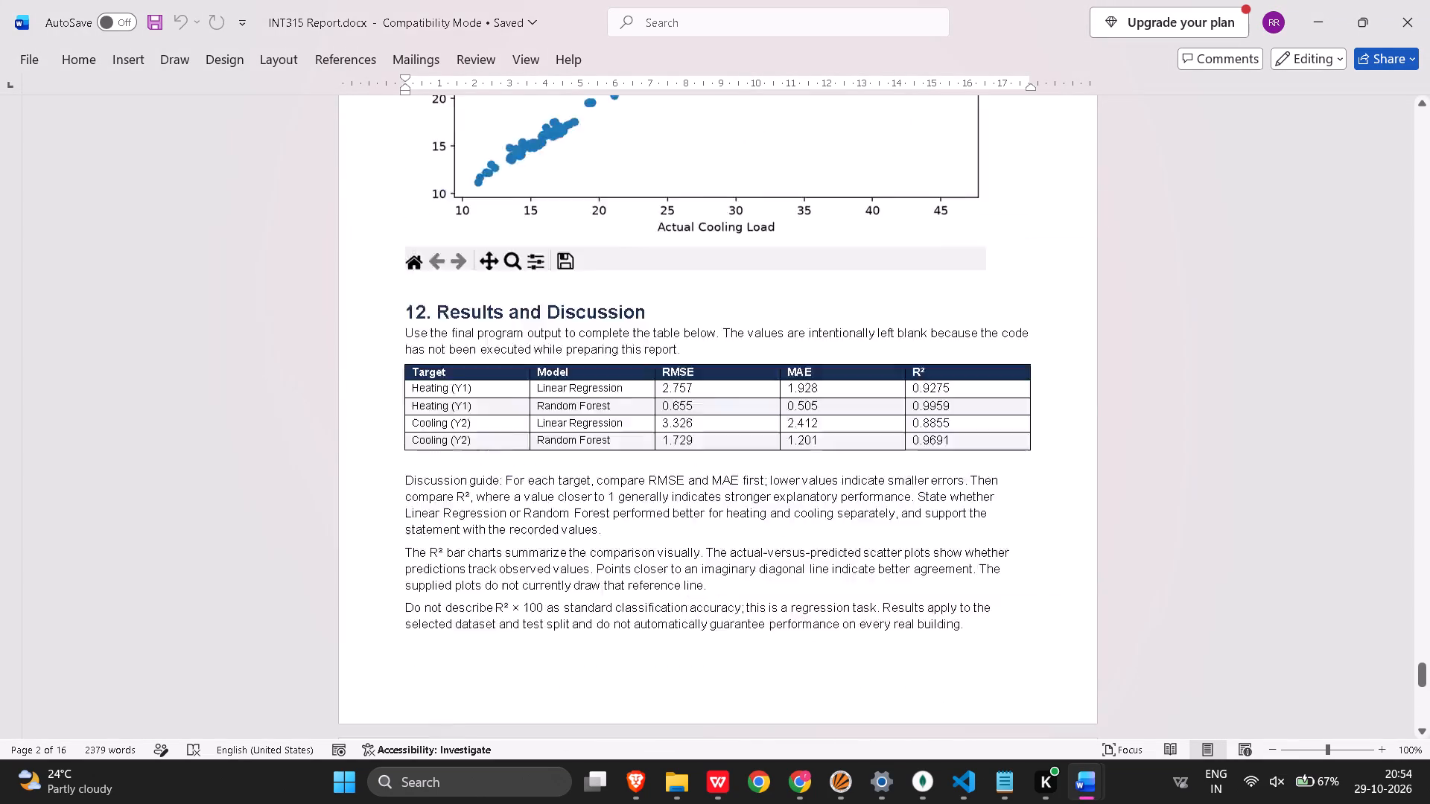
scroll(526, 394, up, 19)
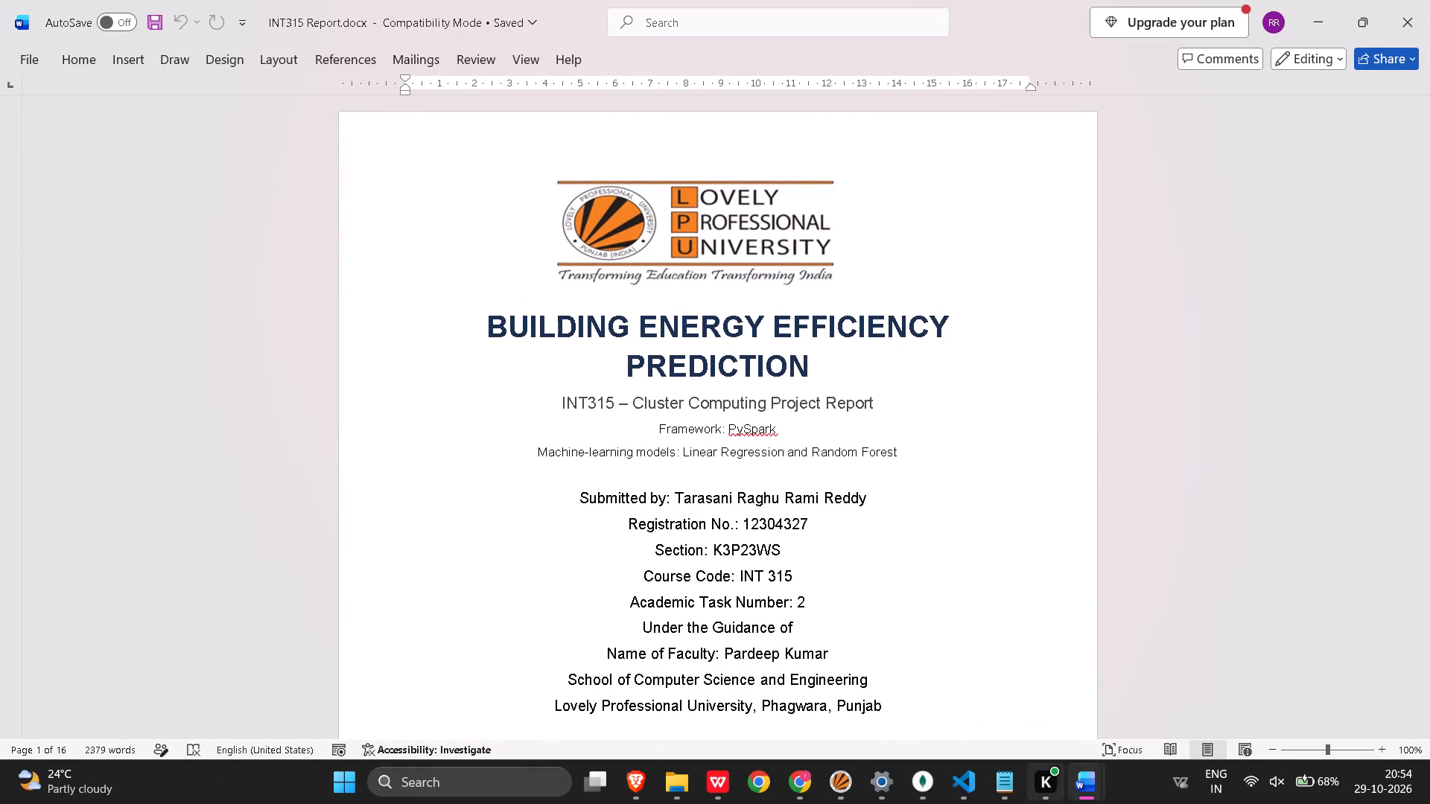
In the DairyDost project report, narrow the university logo on the cover from both sides, roughly centred above the title, and save.
click(989, 660)
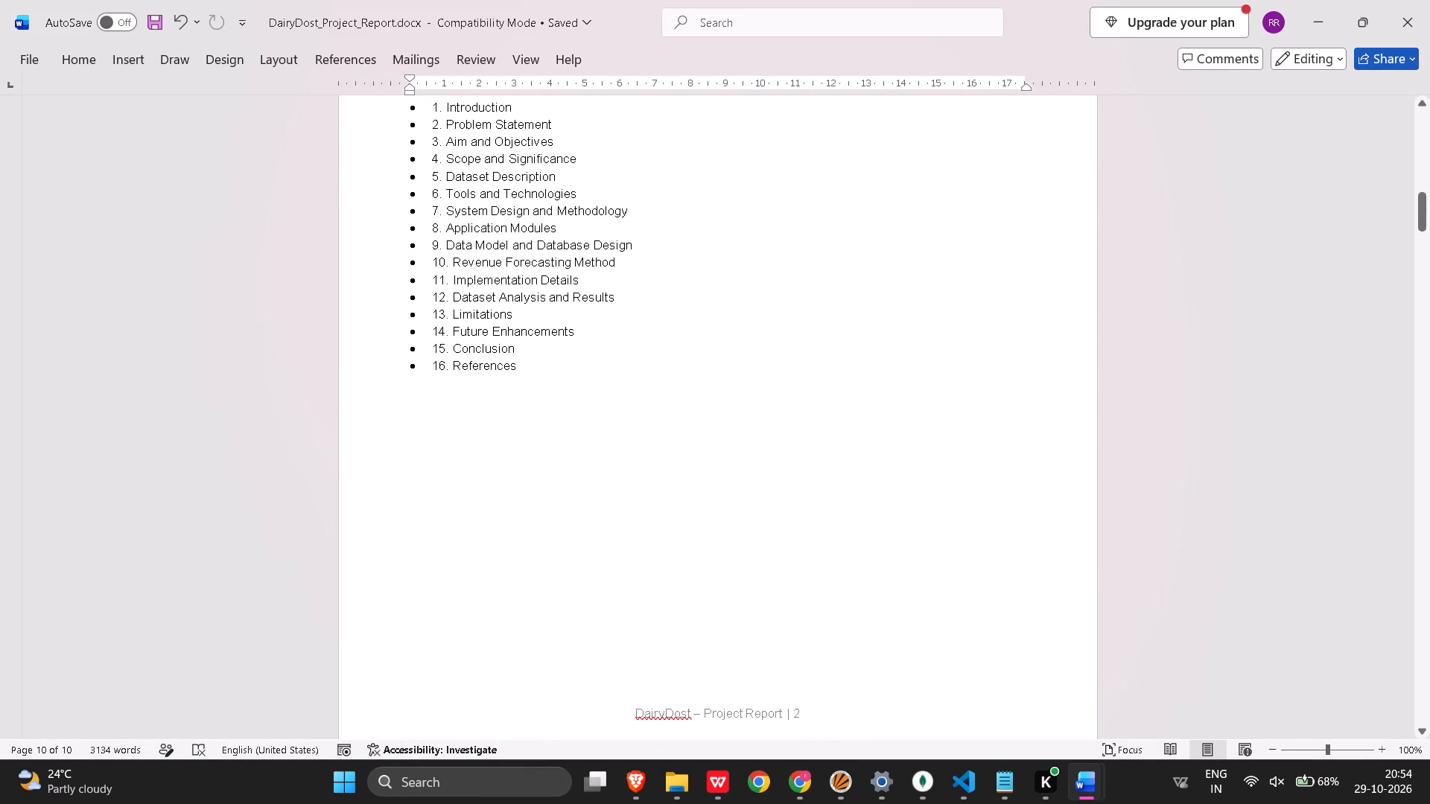
scroll(573, 296, up, 8)
click(630, 270)
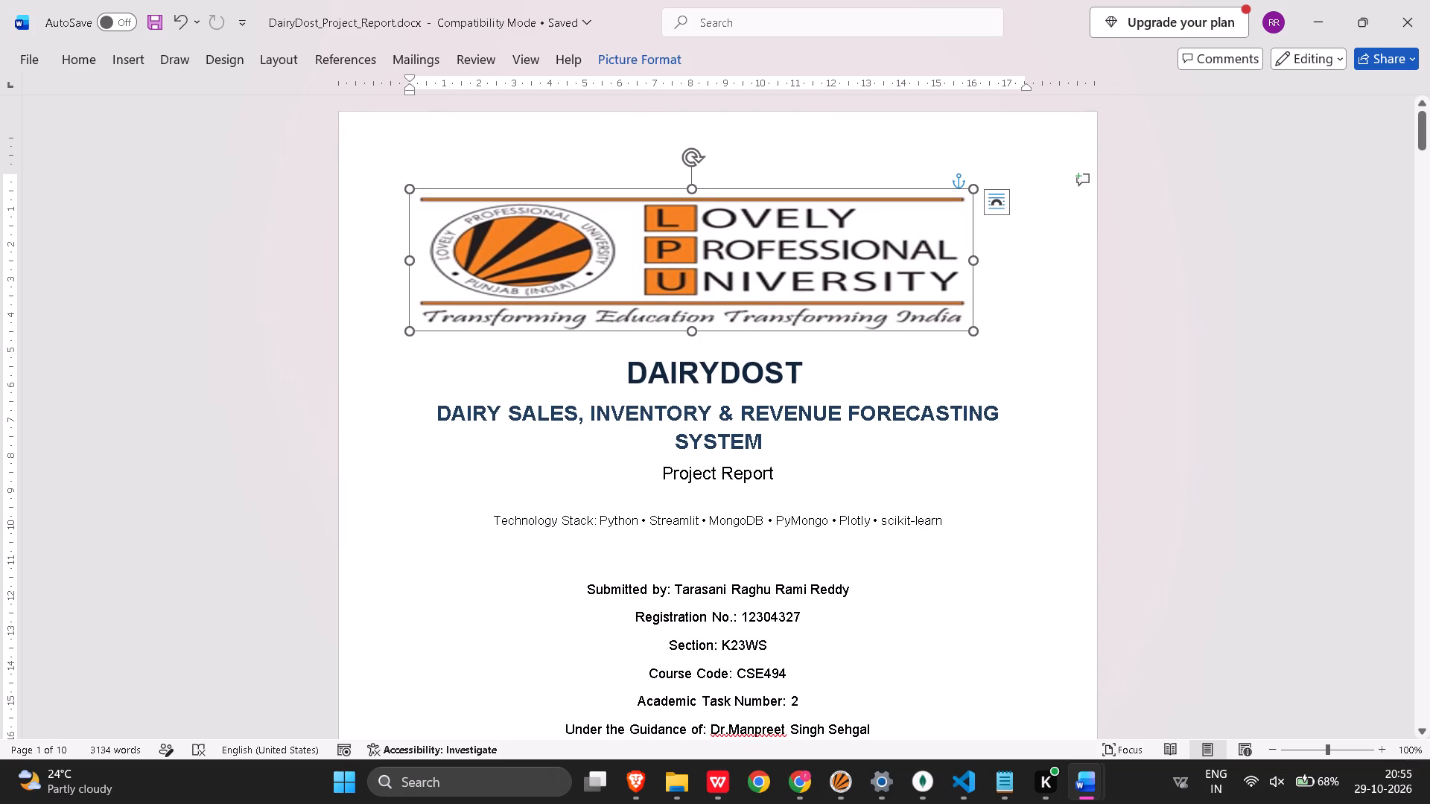
drag(410, 258, 562, 260)
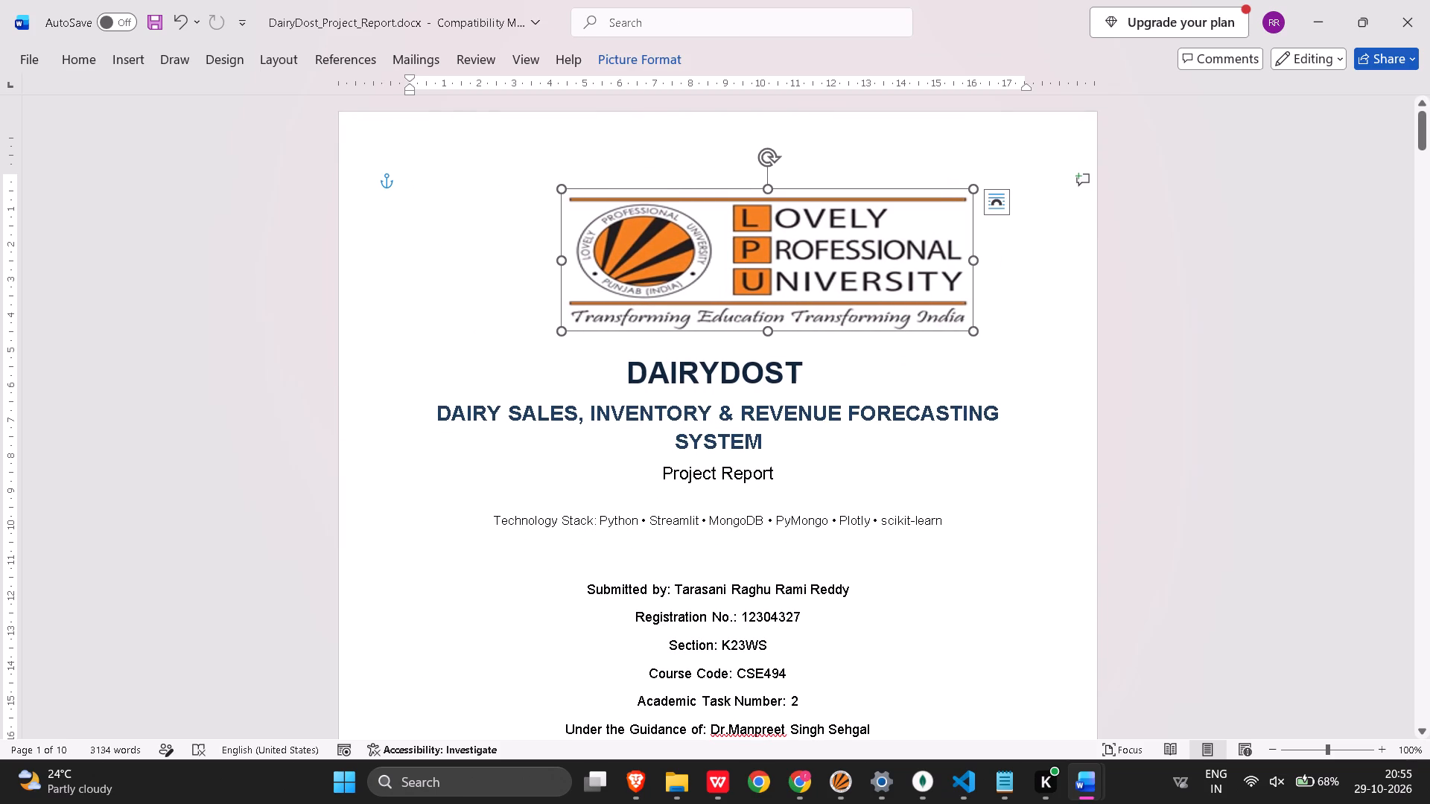
drag(979, 261, 912, 267)
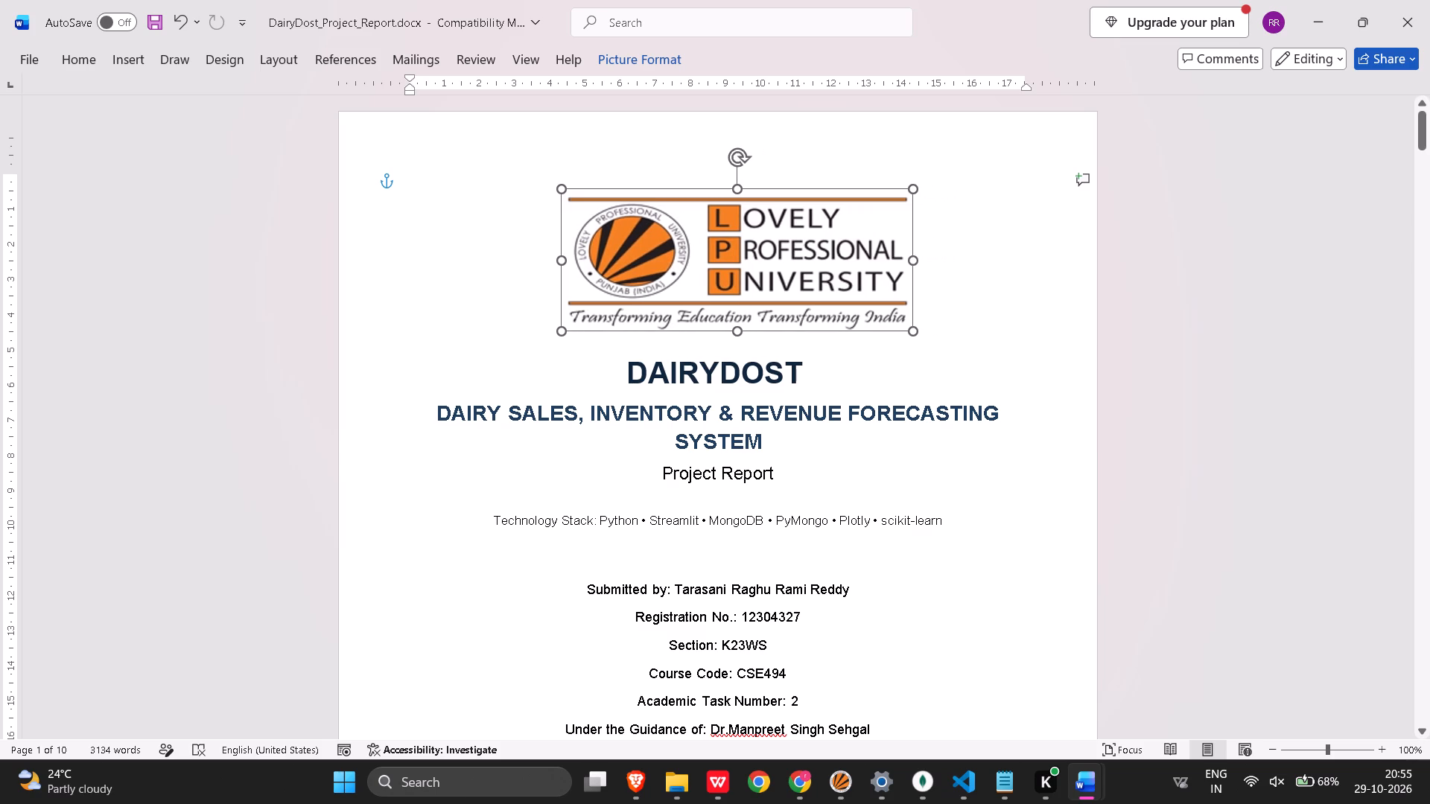
drag(912, 267, 907, 270)
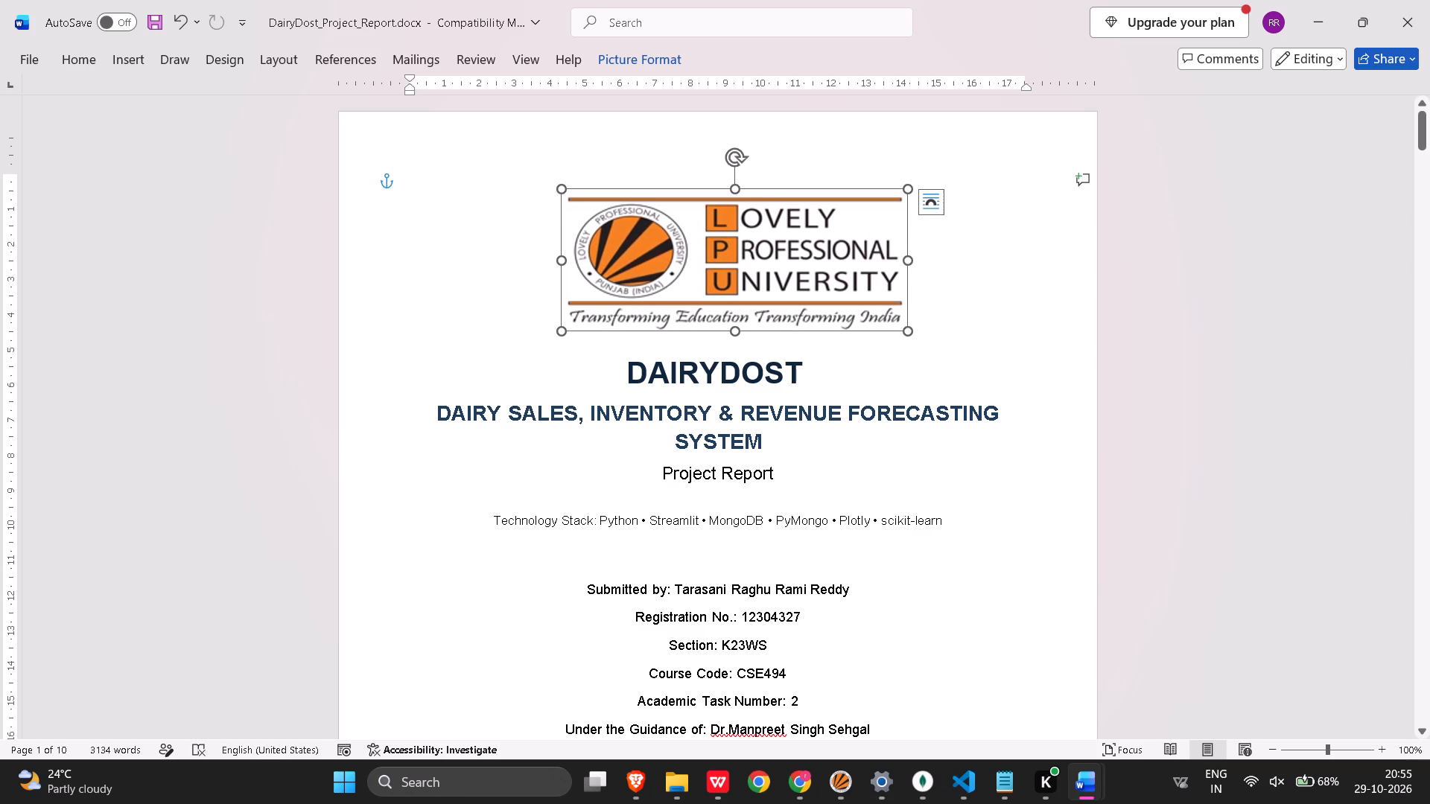
click(1113, 311)
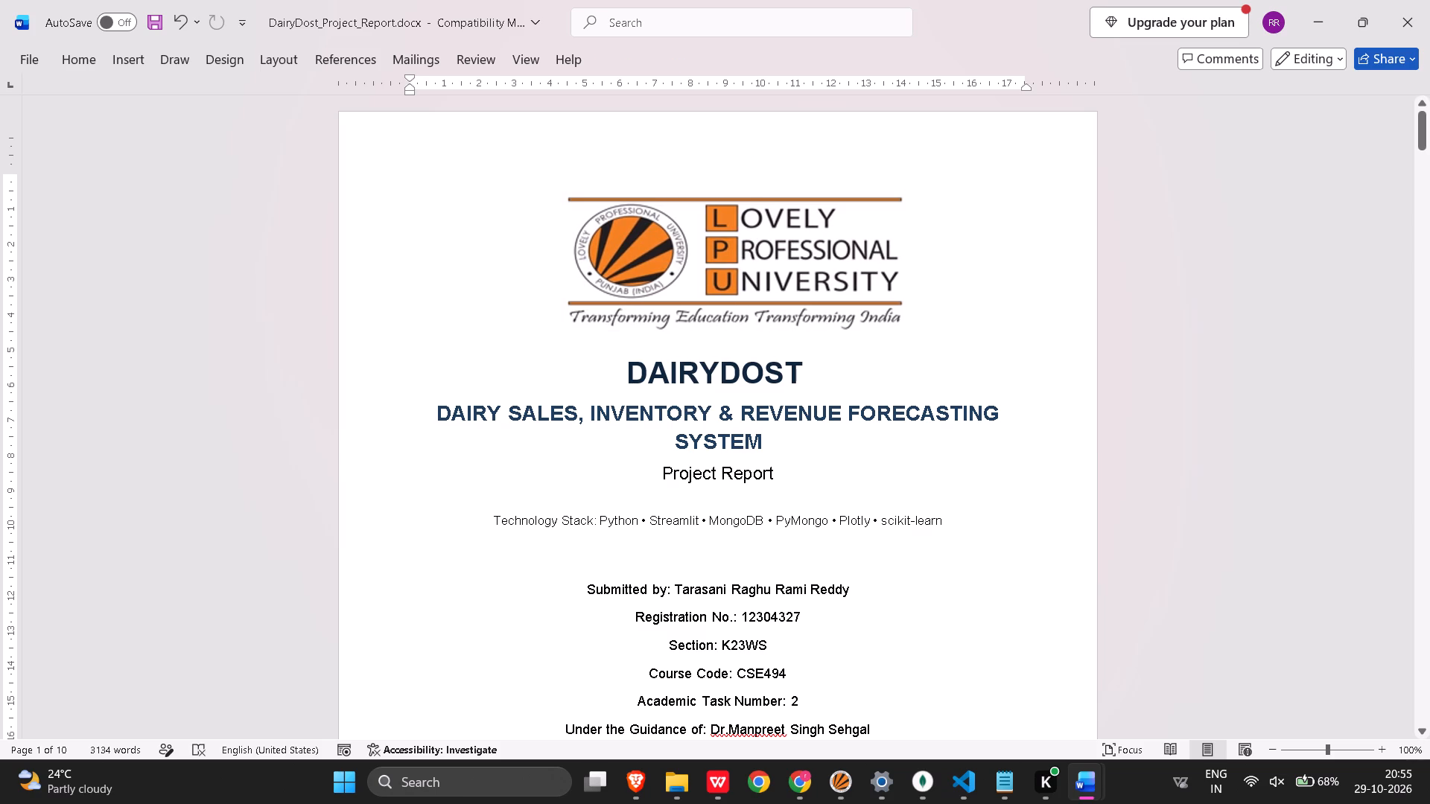
key(ctrl+s)
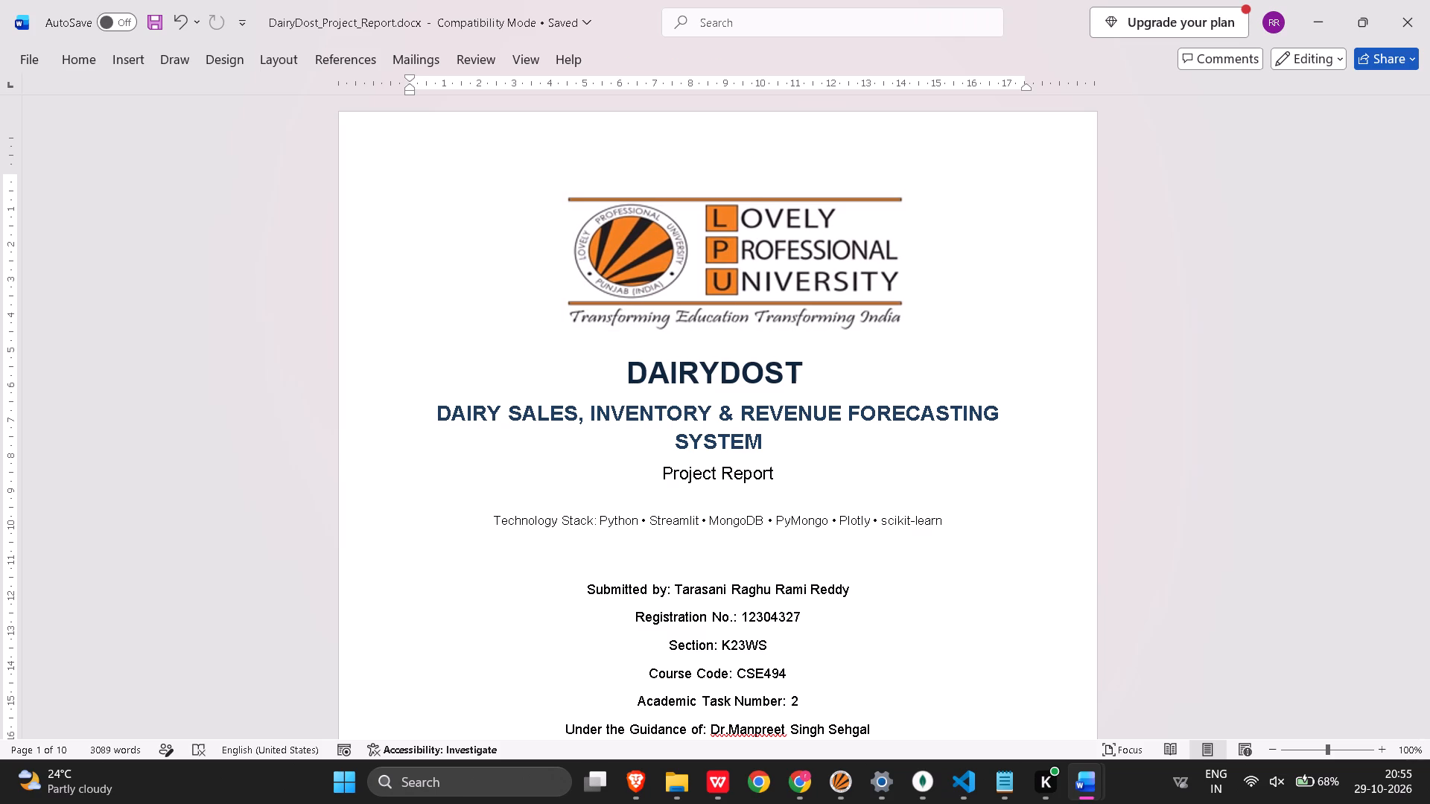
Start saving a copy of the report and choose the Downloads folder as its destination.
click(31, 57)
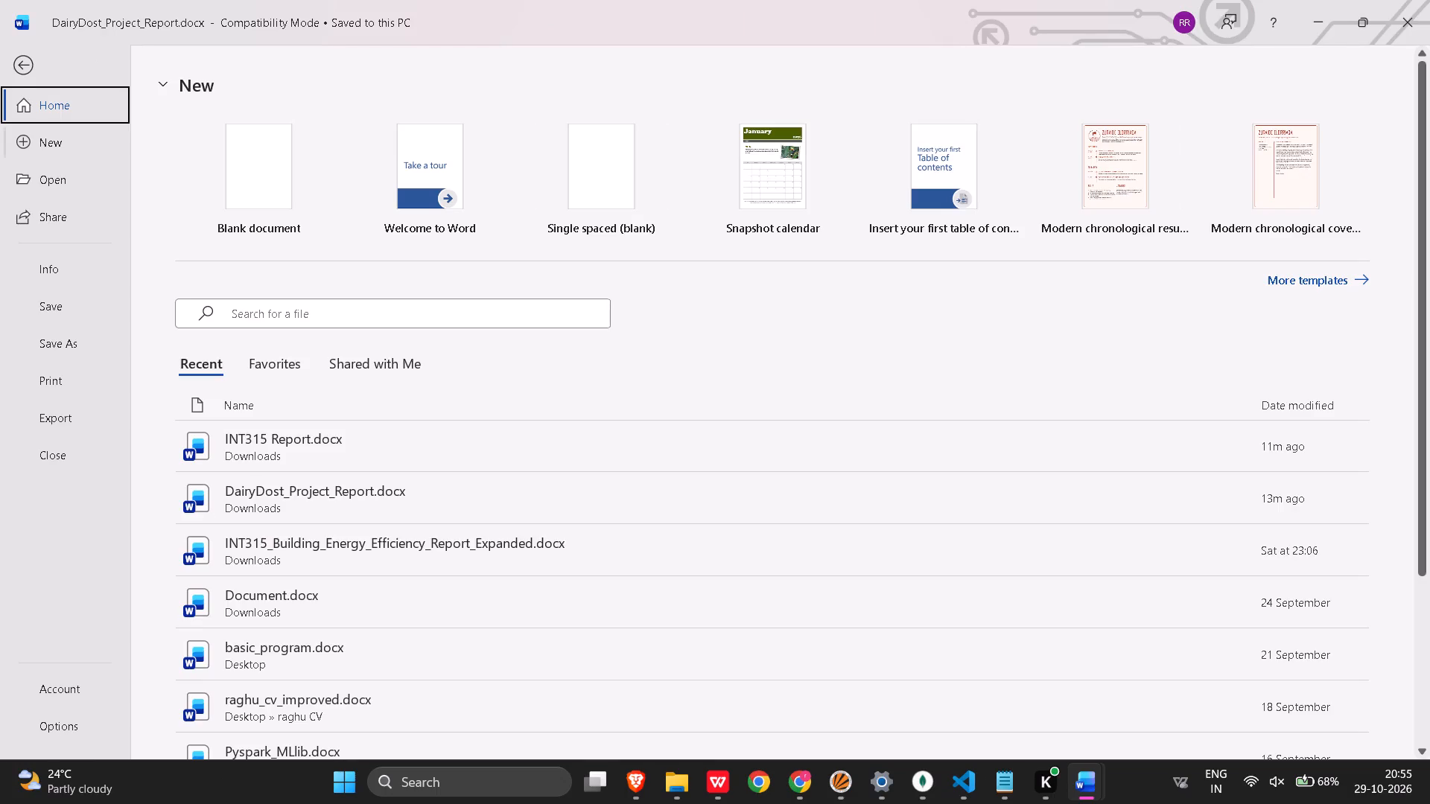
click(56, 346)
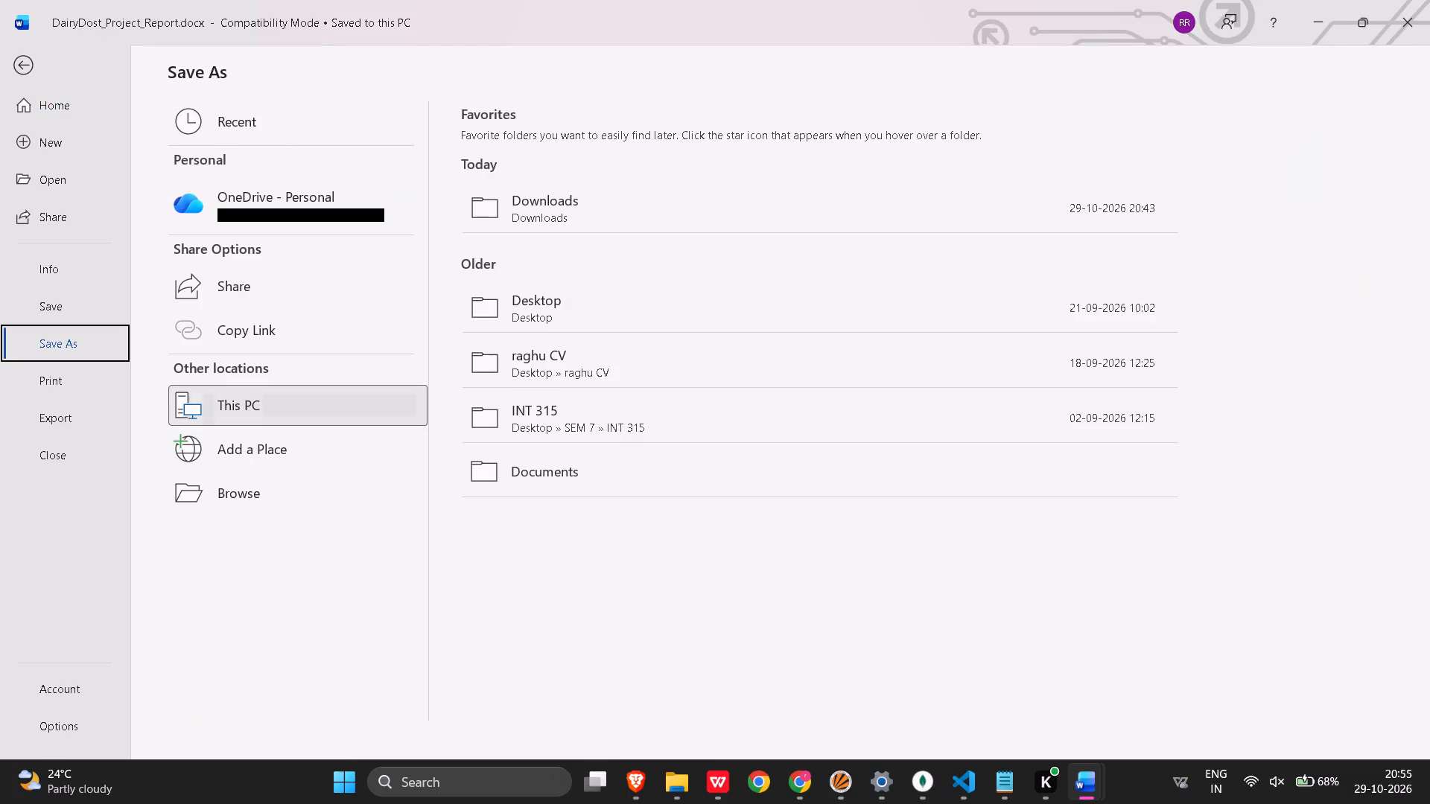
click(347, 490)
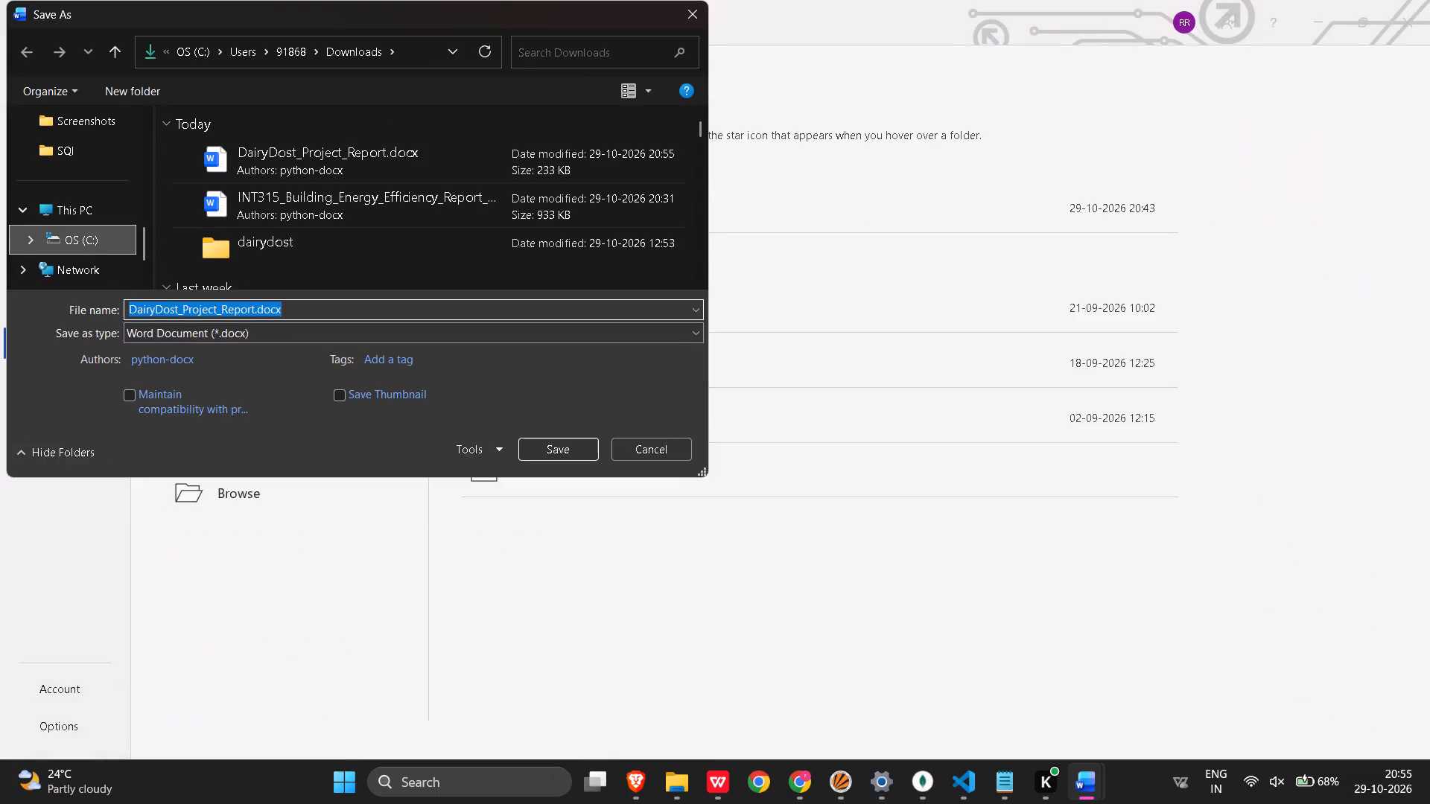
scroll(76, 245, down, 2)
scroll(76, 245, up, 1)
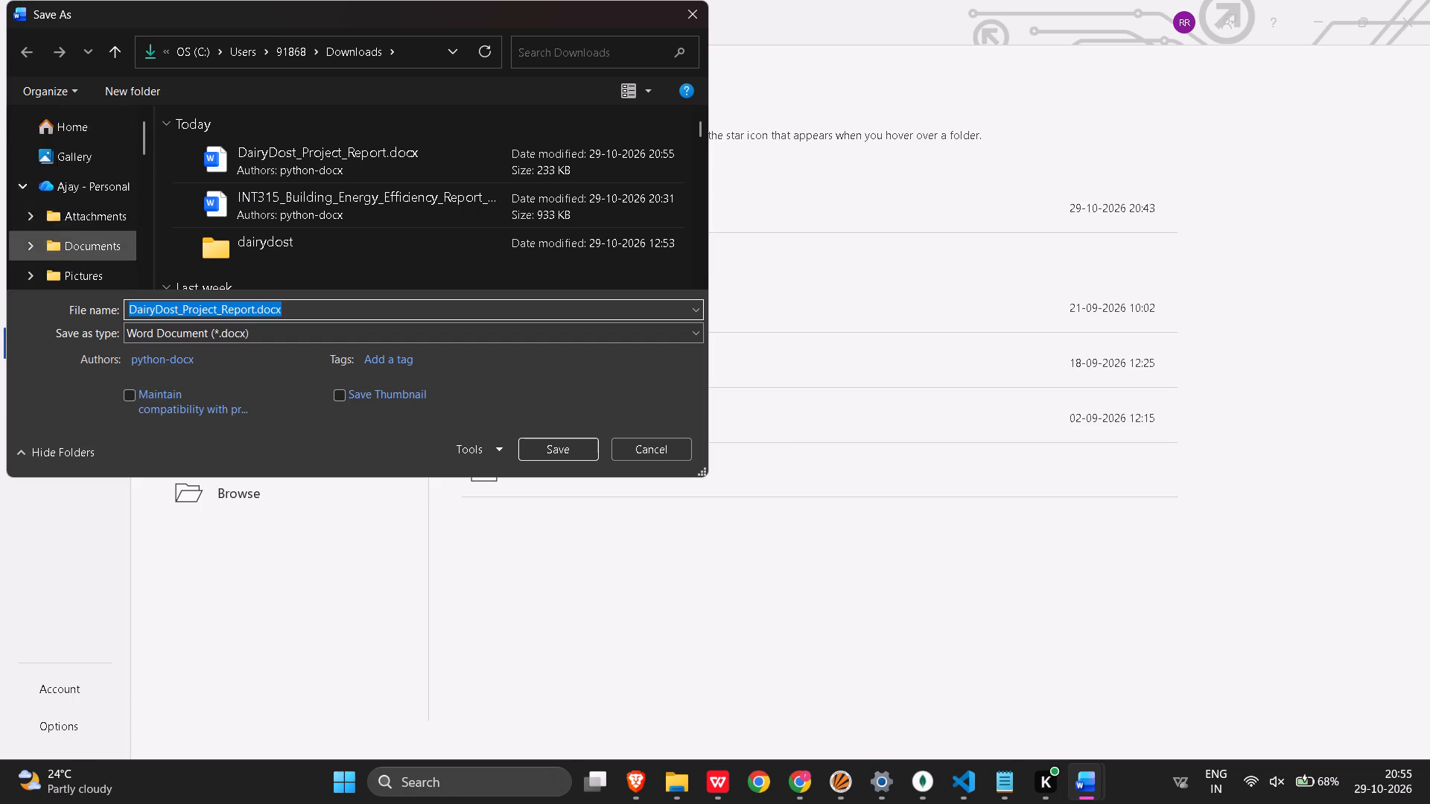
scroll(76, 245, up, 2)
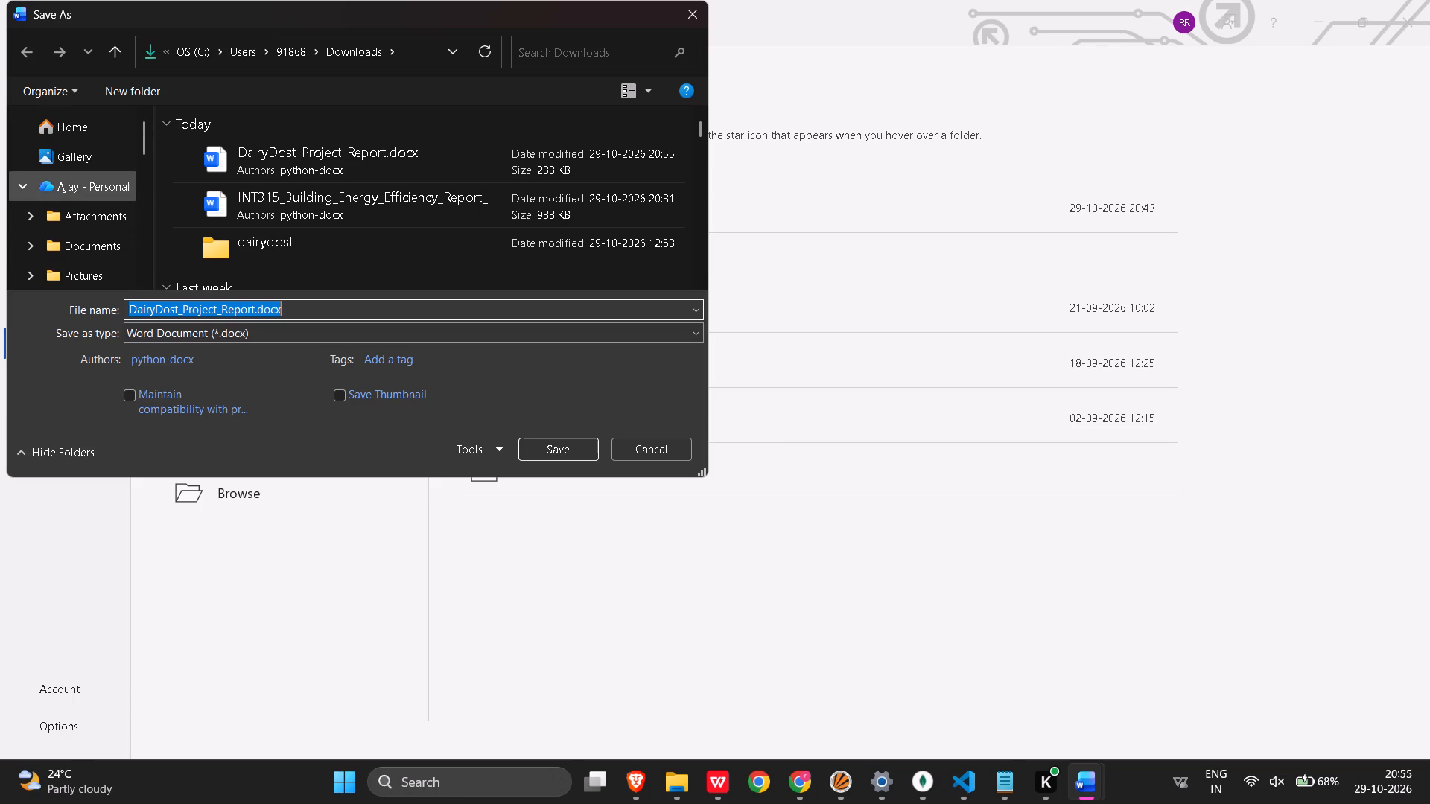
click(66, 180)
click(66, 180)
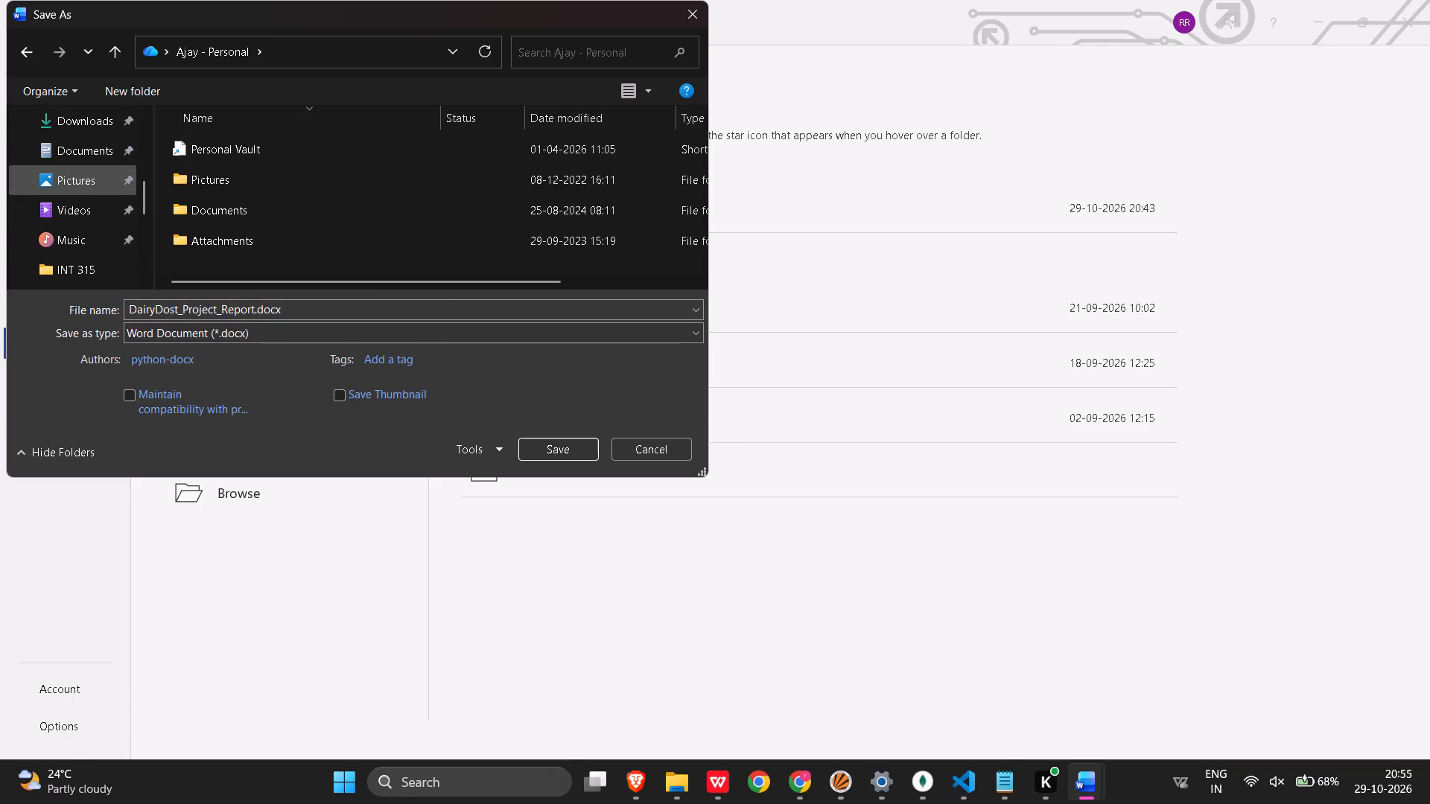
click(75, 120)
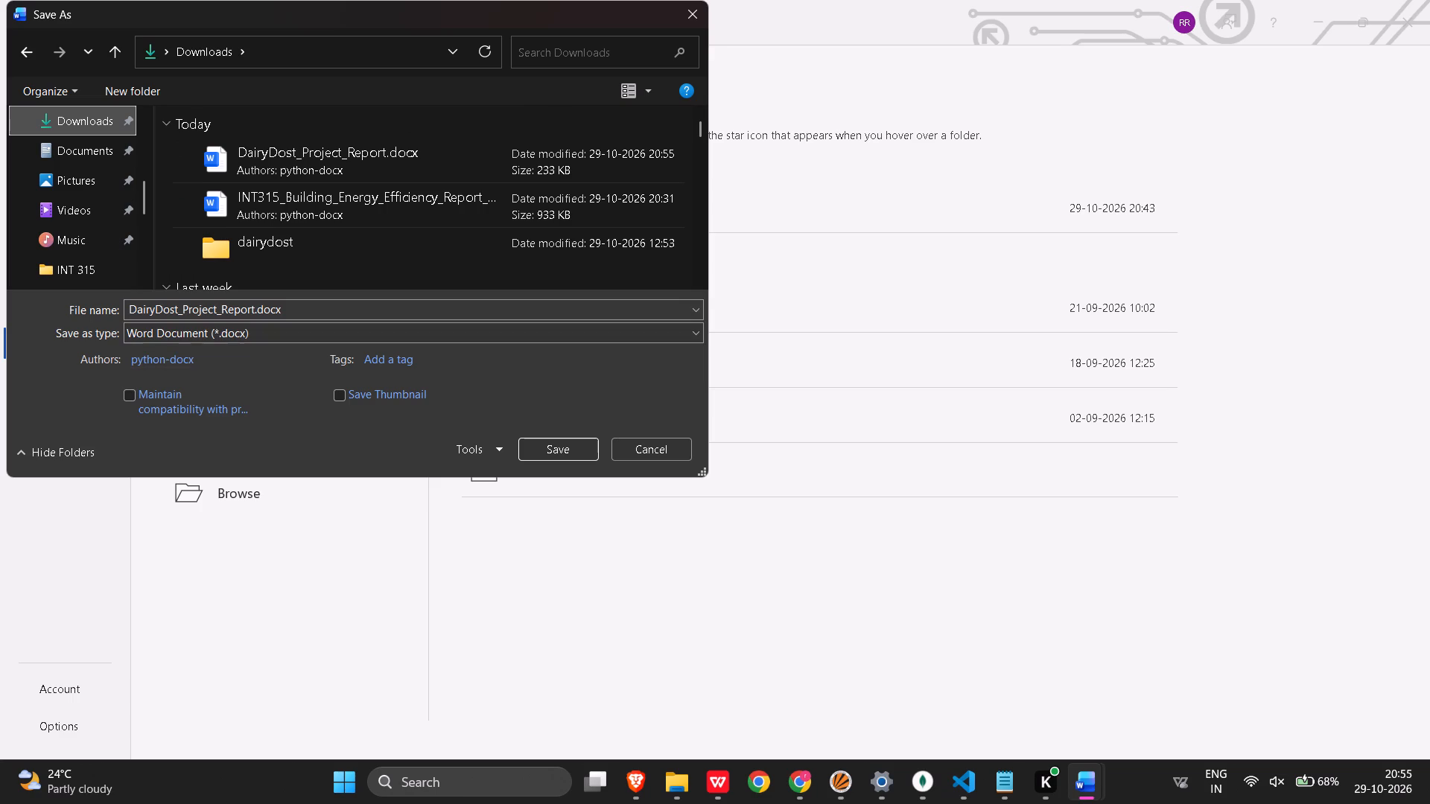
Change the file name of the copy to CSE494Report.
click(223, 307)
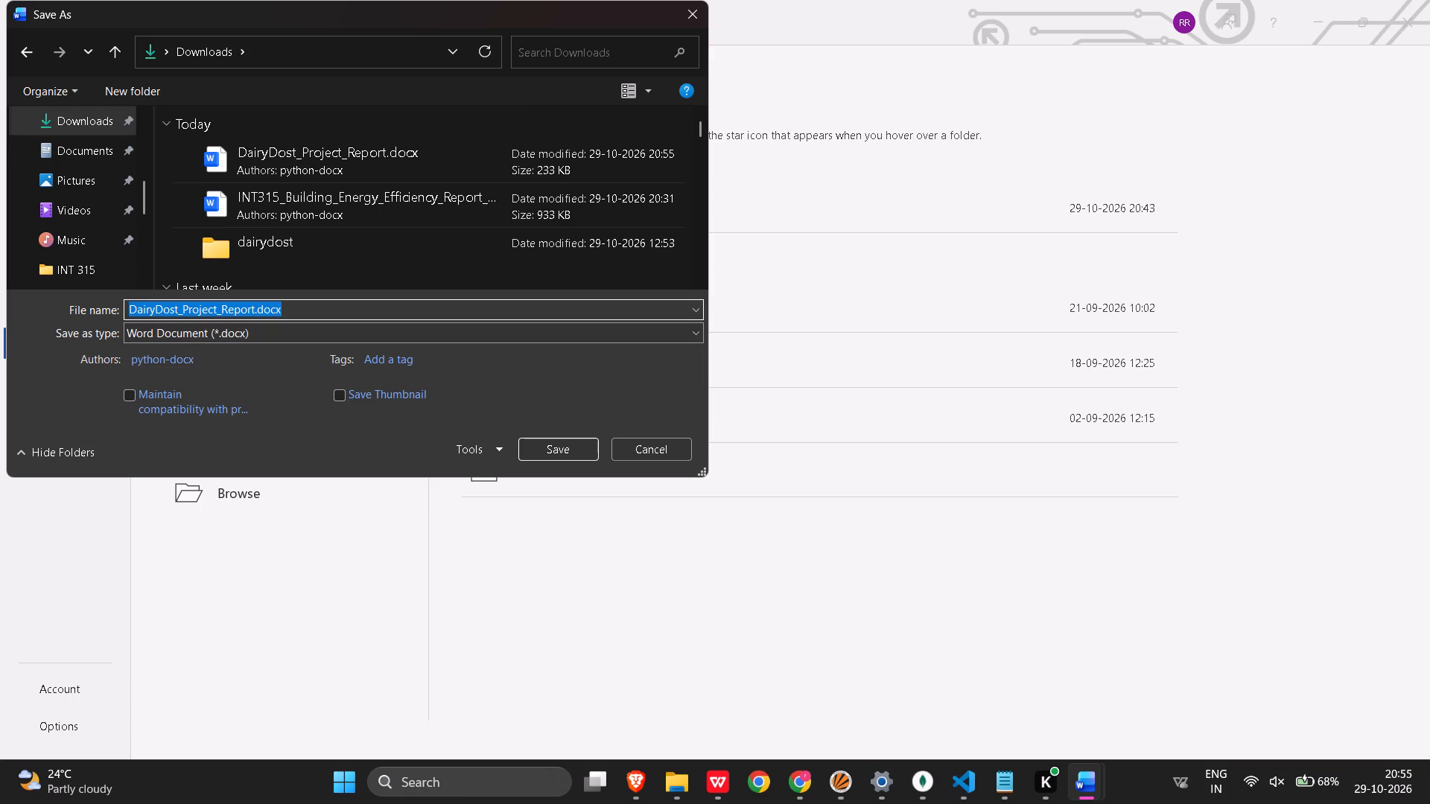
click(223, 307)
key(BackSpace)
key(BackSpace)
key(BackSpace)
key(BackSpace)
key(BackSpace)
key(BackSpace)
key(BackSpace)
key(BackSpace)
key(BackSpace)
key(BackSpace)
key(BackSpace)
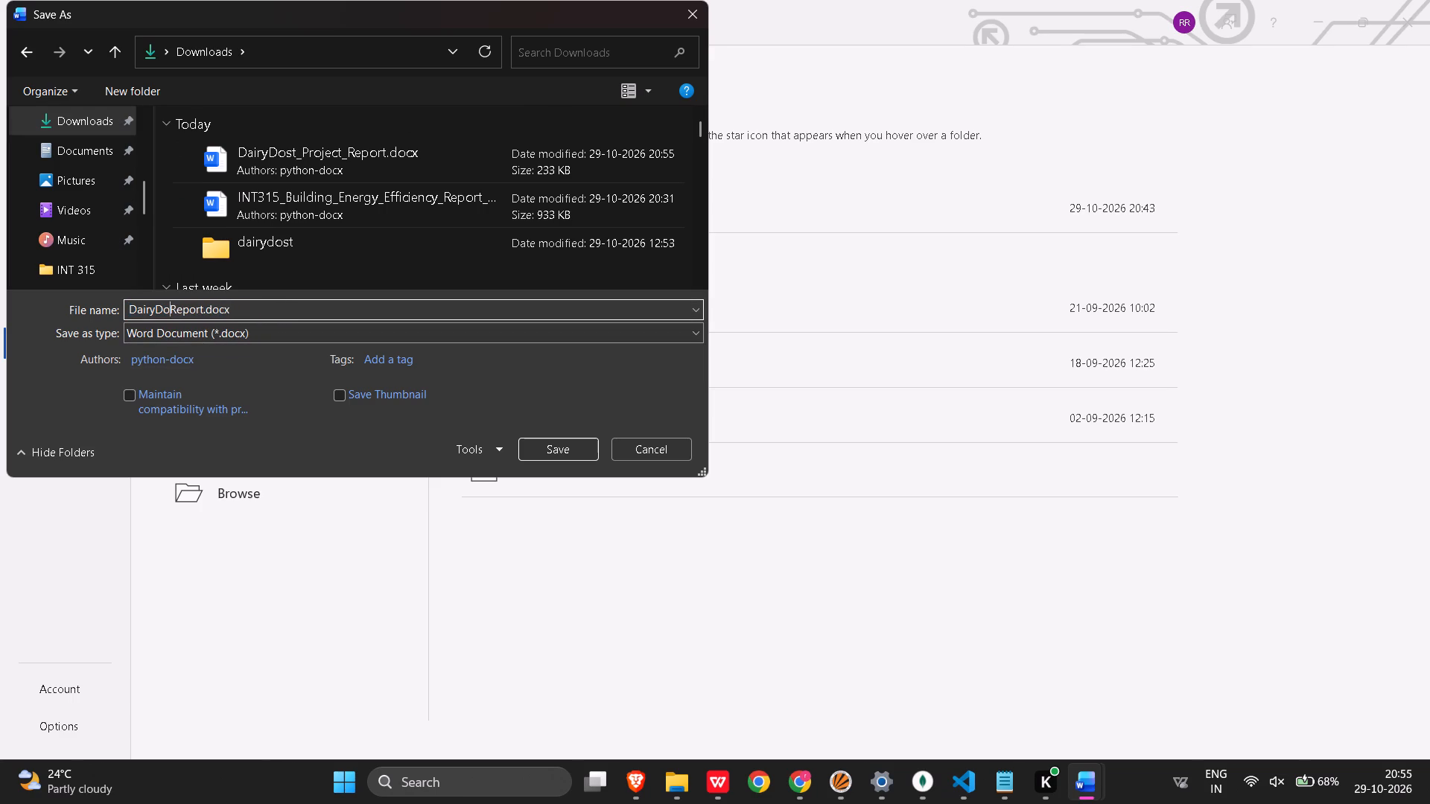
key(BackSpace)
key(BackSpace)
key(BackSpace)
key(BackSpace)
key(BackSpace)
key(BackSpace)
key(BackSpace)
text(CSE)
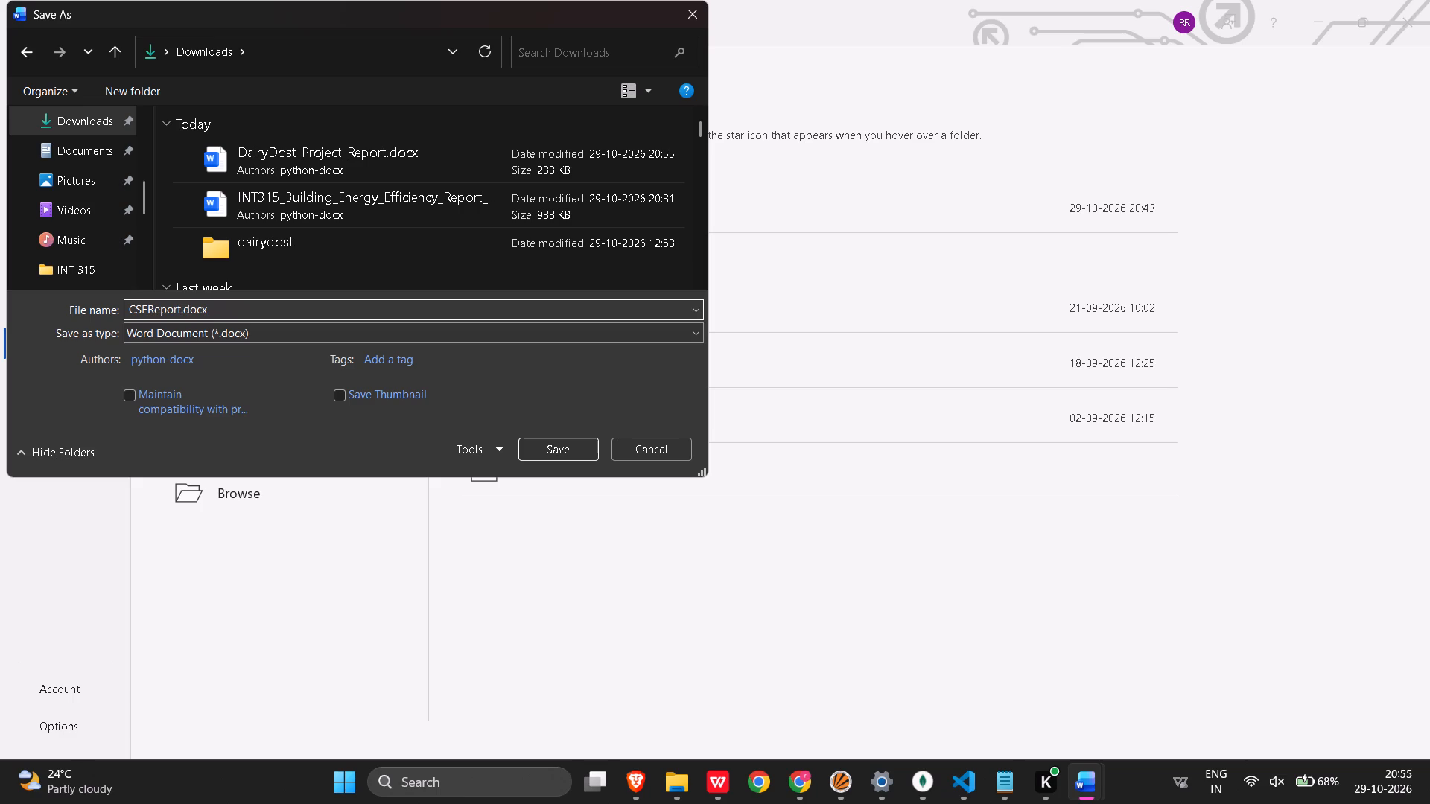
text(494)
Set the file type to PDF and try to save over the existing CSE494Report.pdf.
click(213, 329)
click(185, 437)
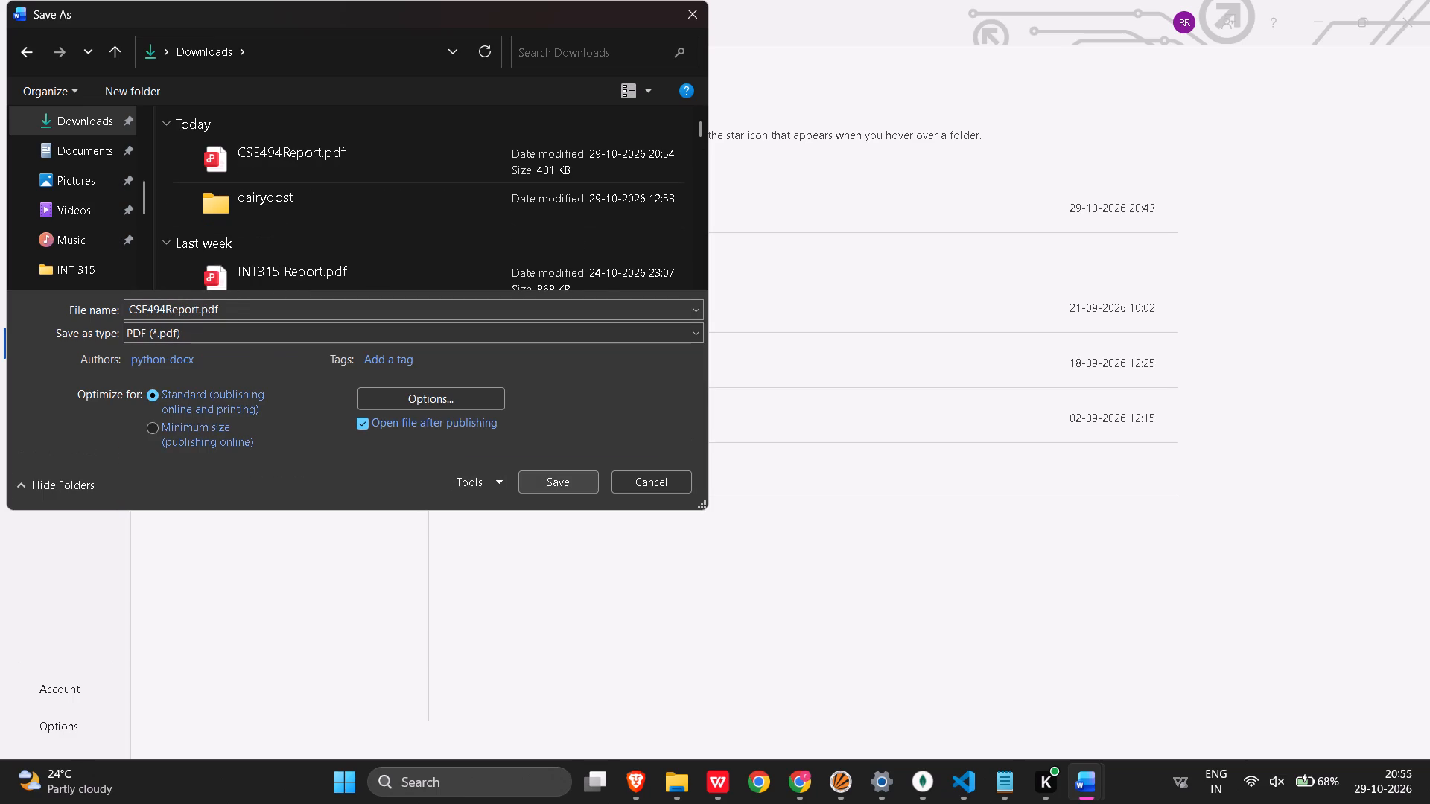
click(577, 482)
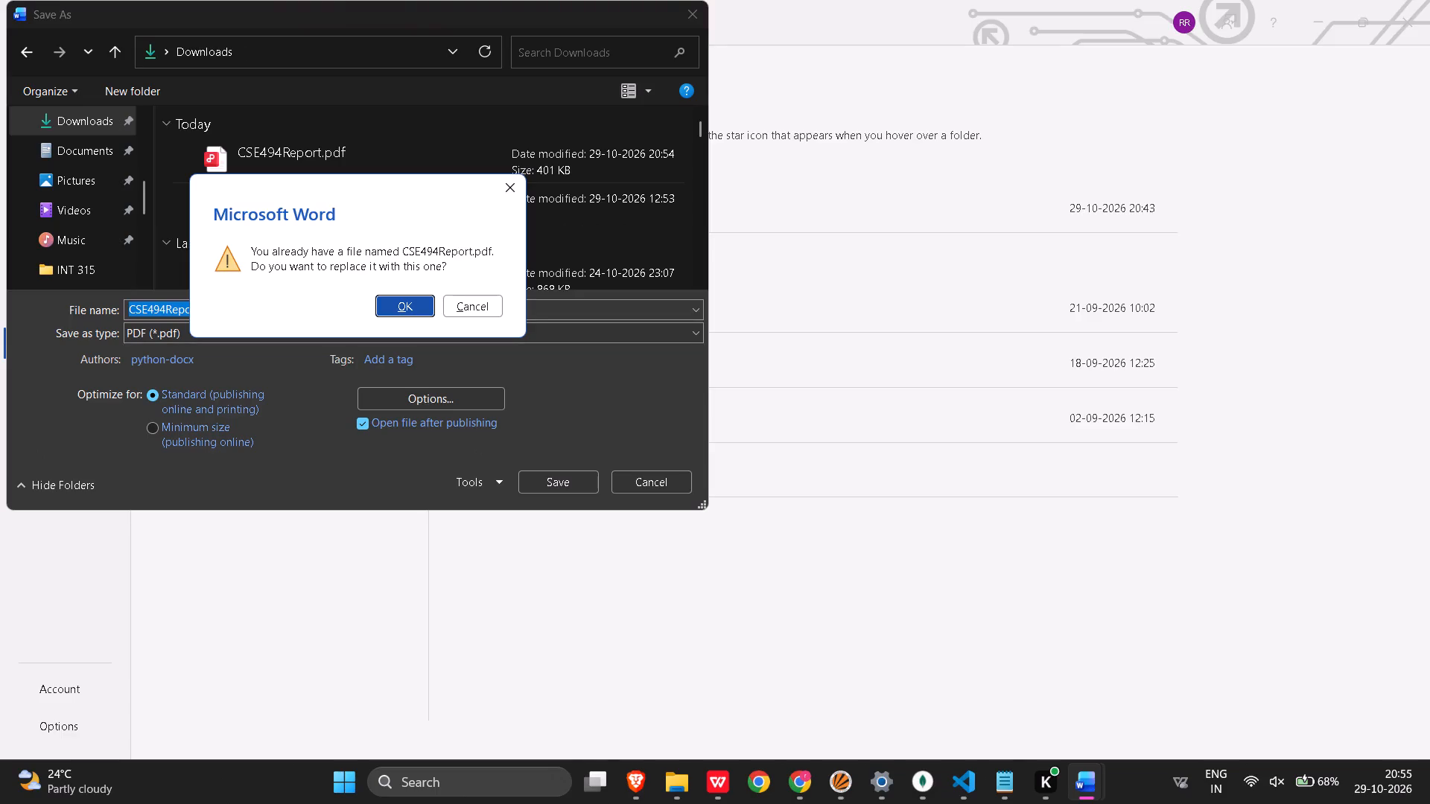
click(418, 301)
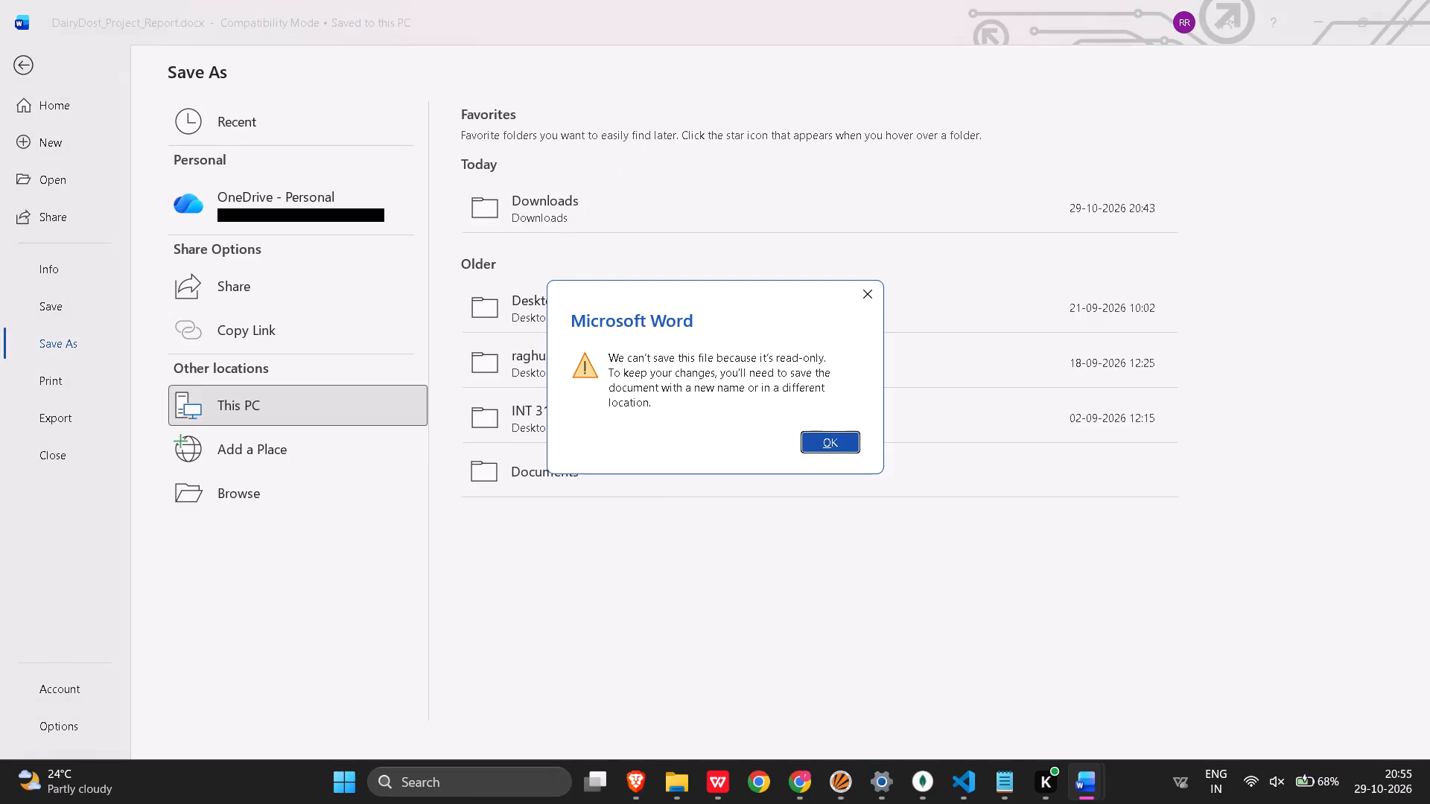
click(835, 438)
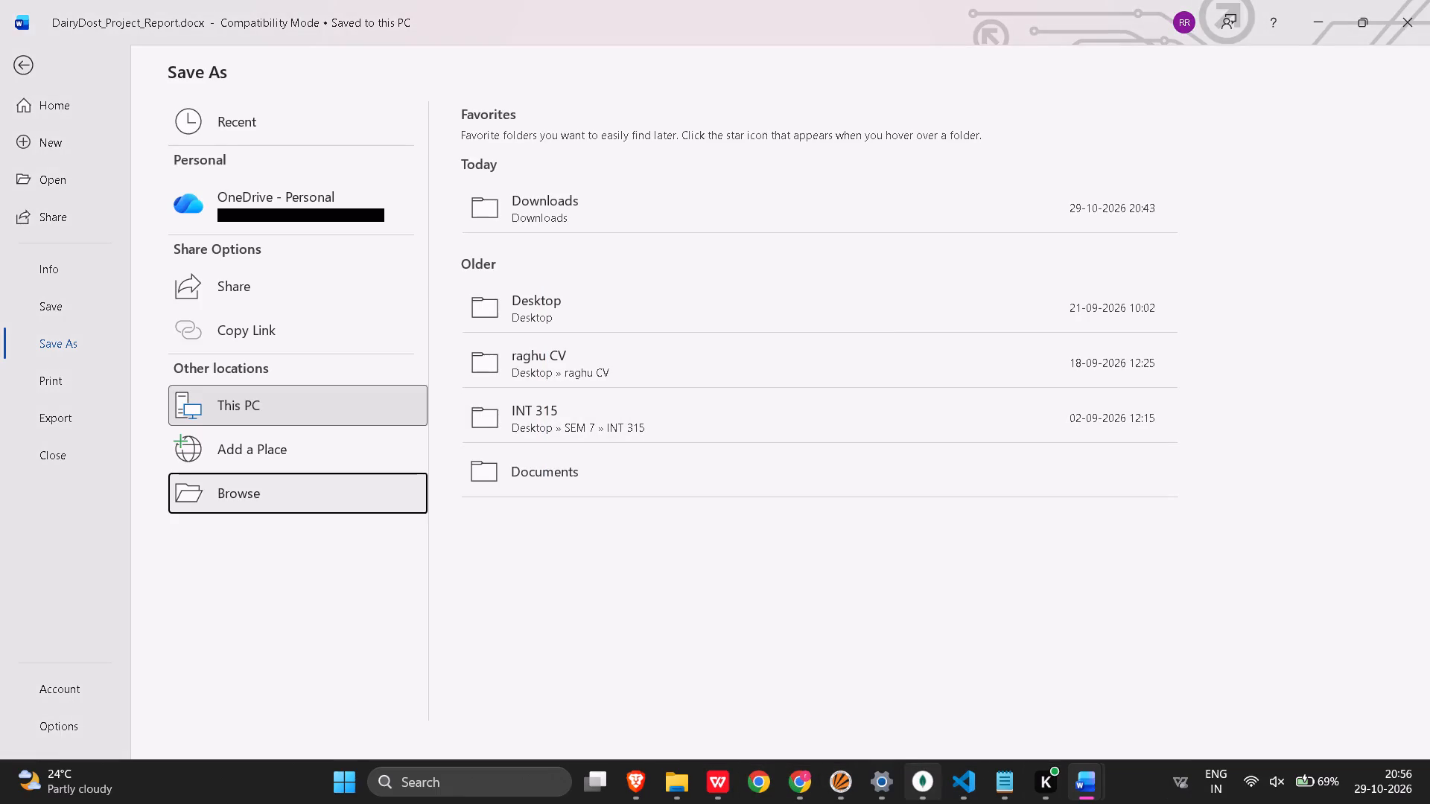
Switch to File Explorer, open CSE494Report.pdf from Downloads to check its cover logo, and close the PDF viewer.
click(689, 788)
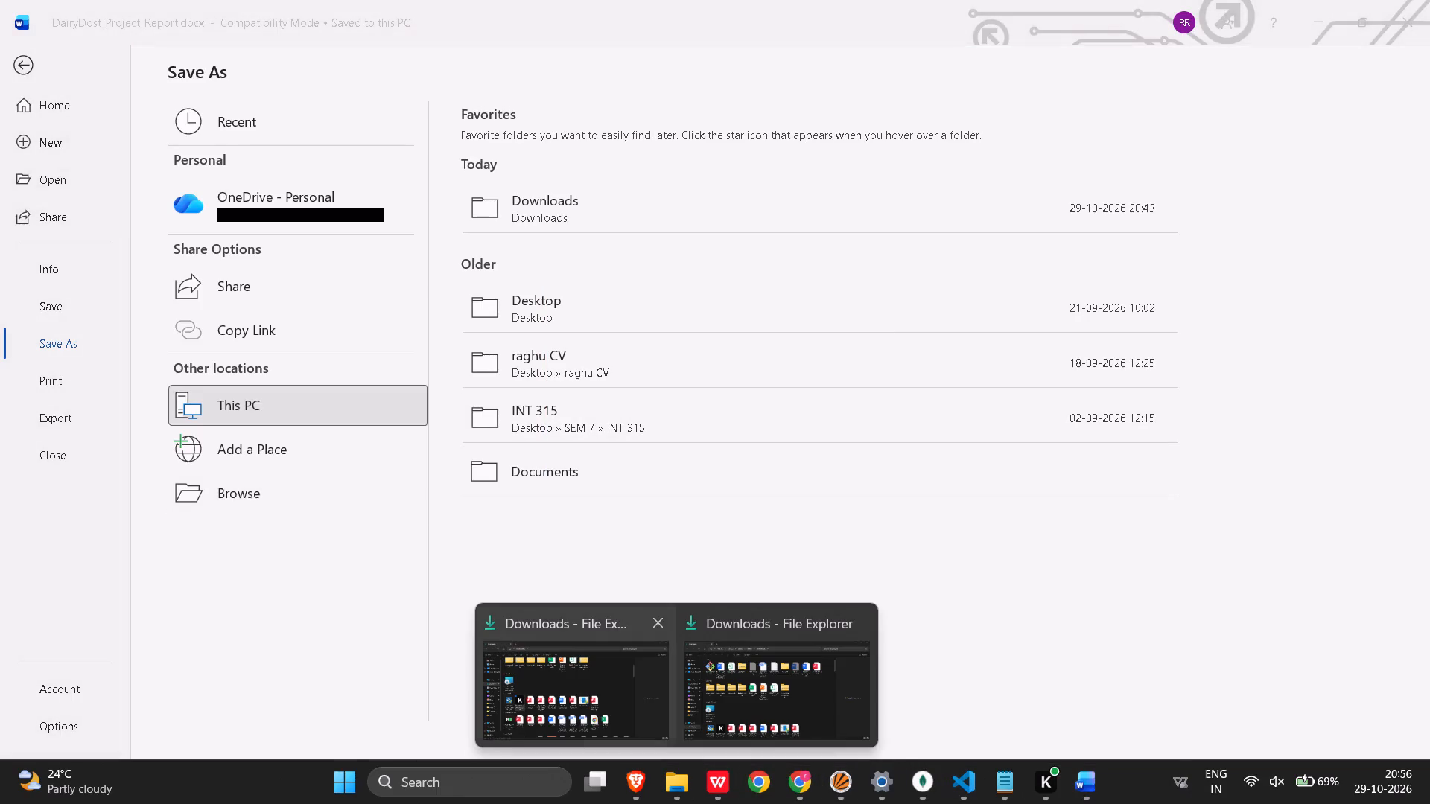
click(640, 730)
scroll(234, 218, up, 8)
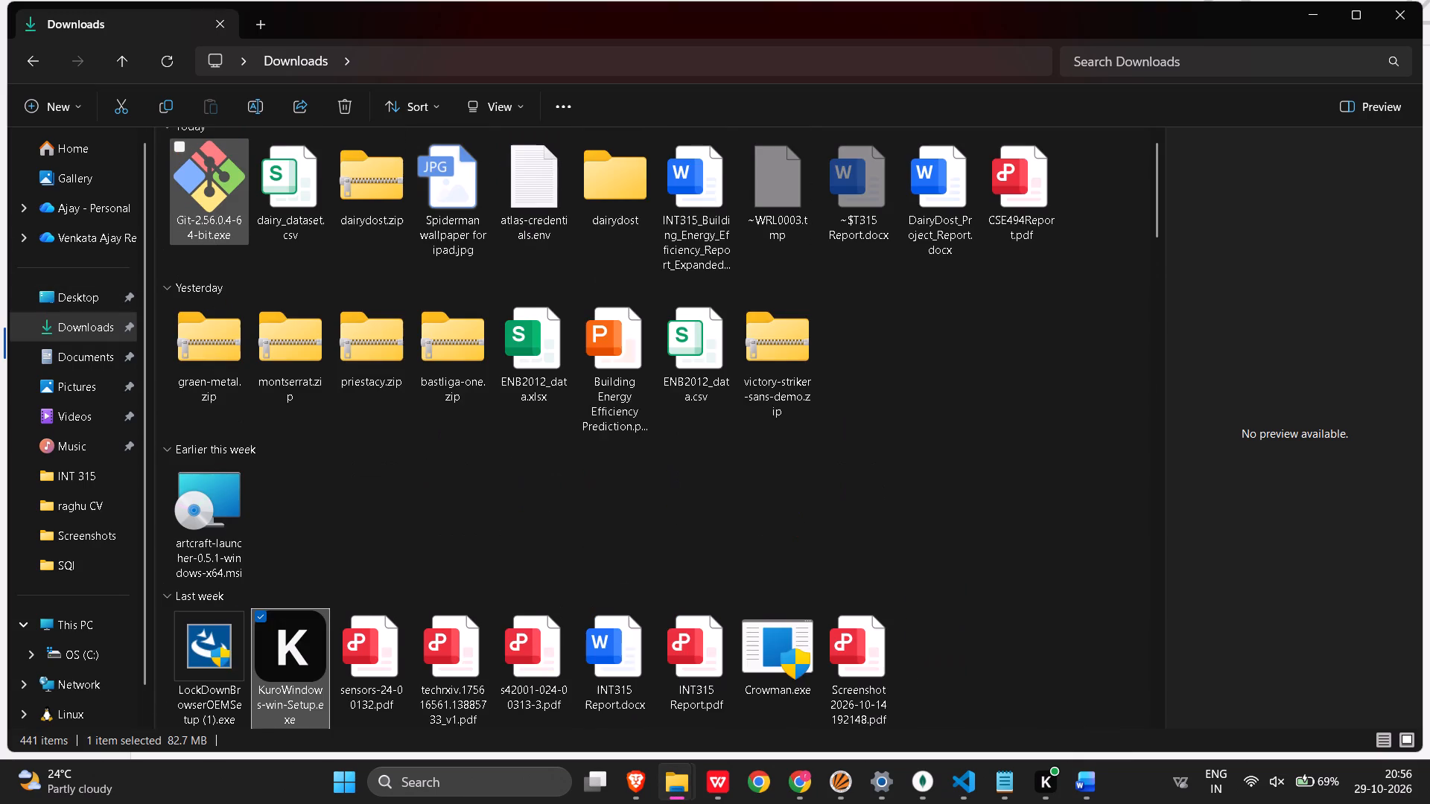
scroll(234, 218, up, 4)
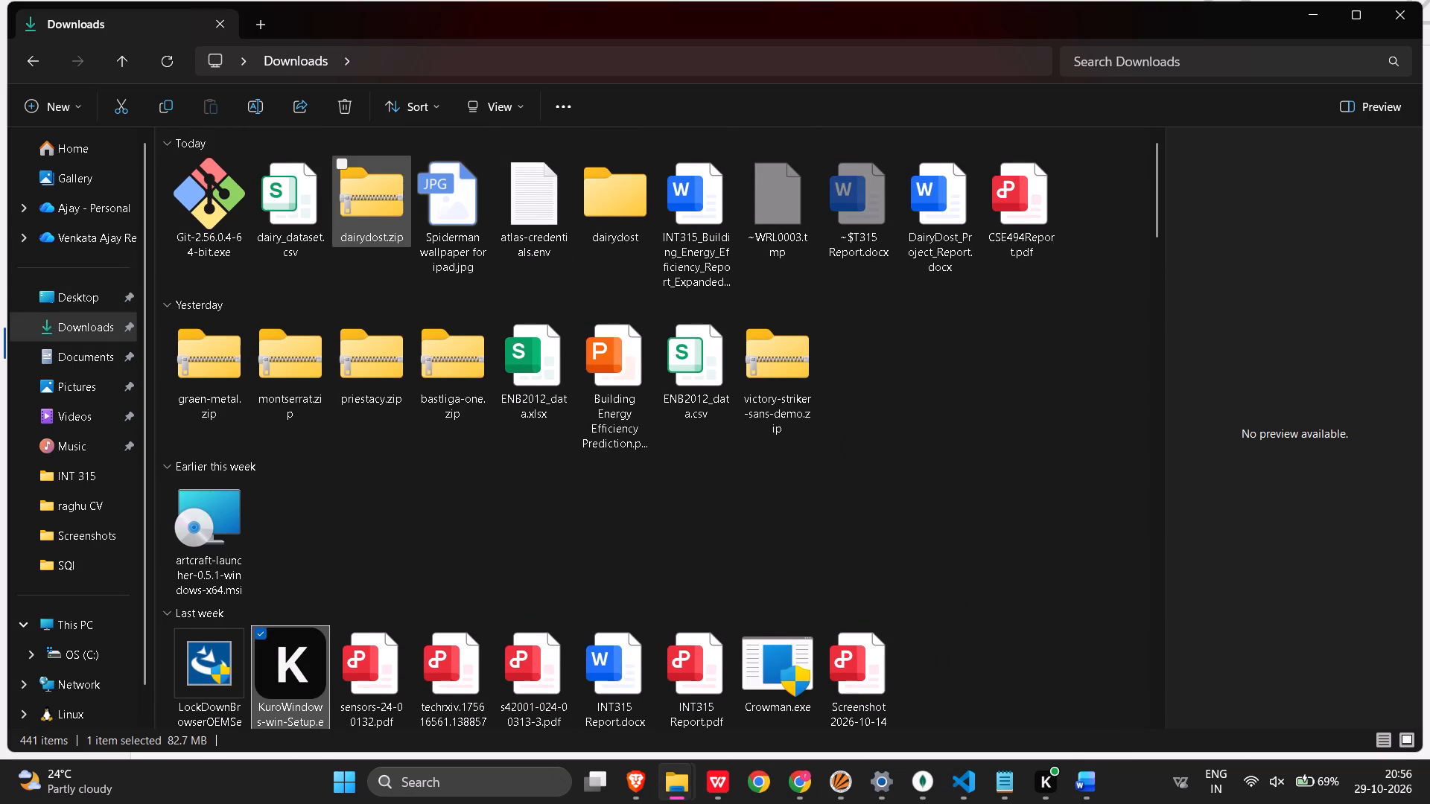
double_click(1037, 213)
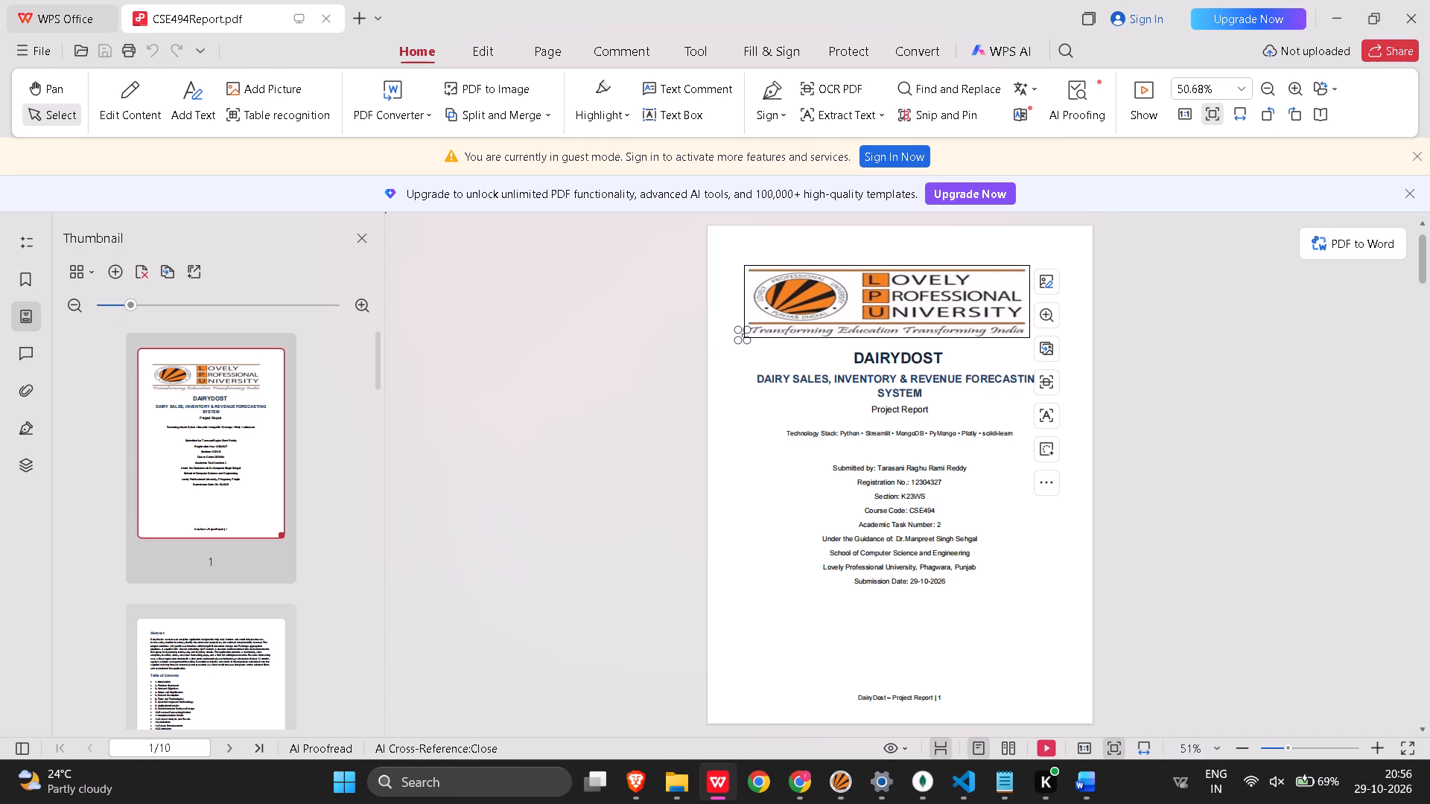
click(1411, 25)
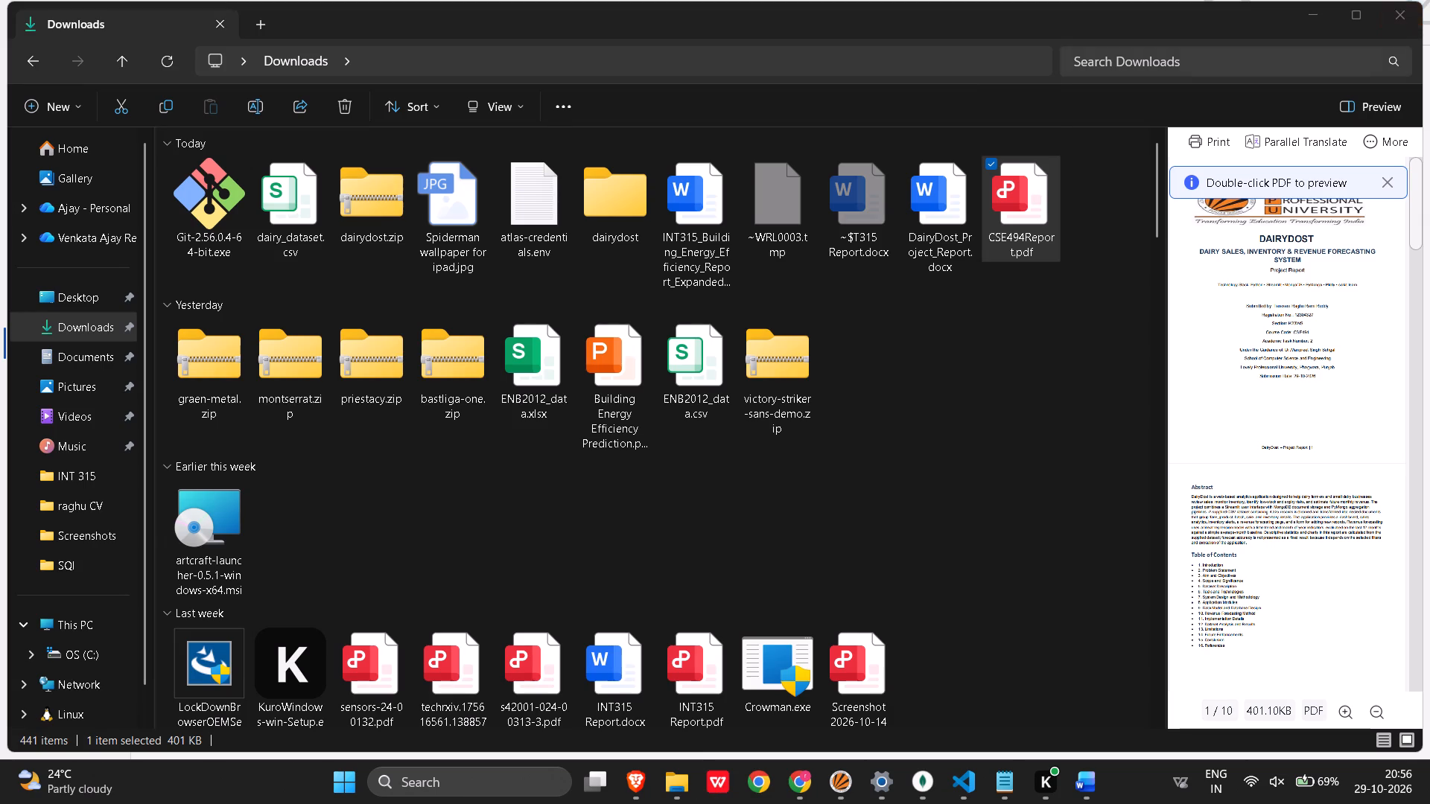
double_click(1036, 210)
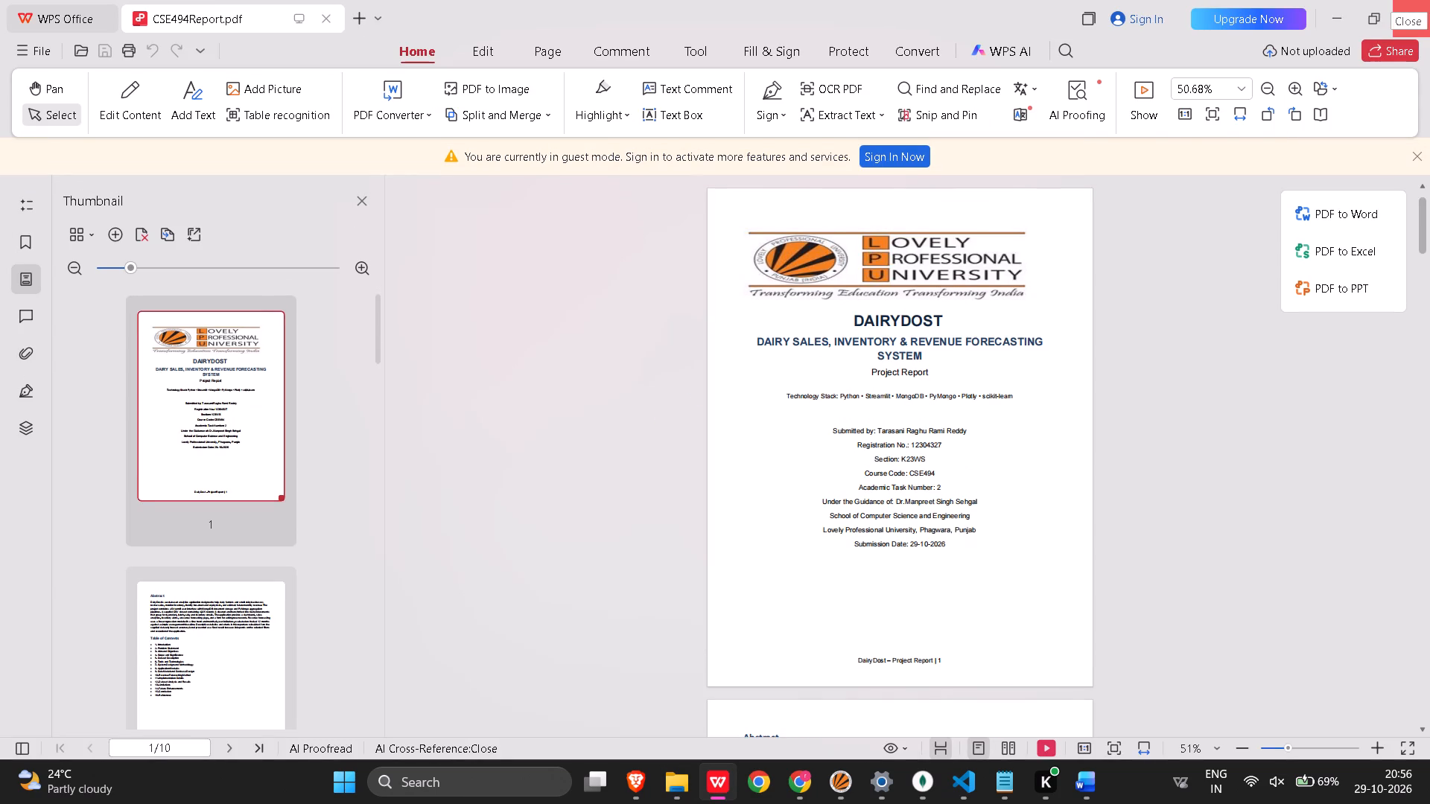
click(1419, 9)
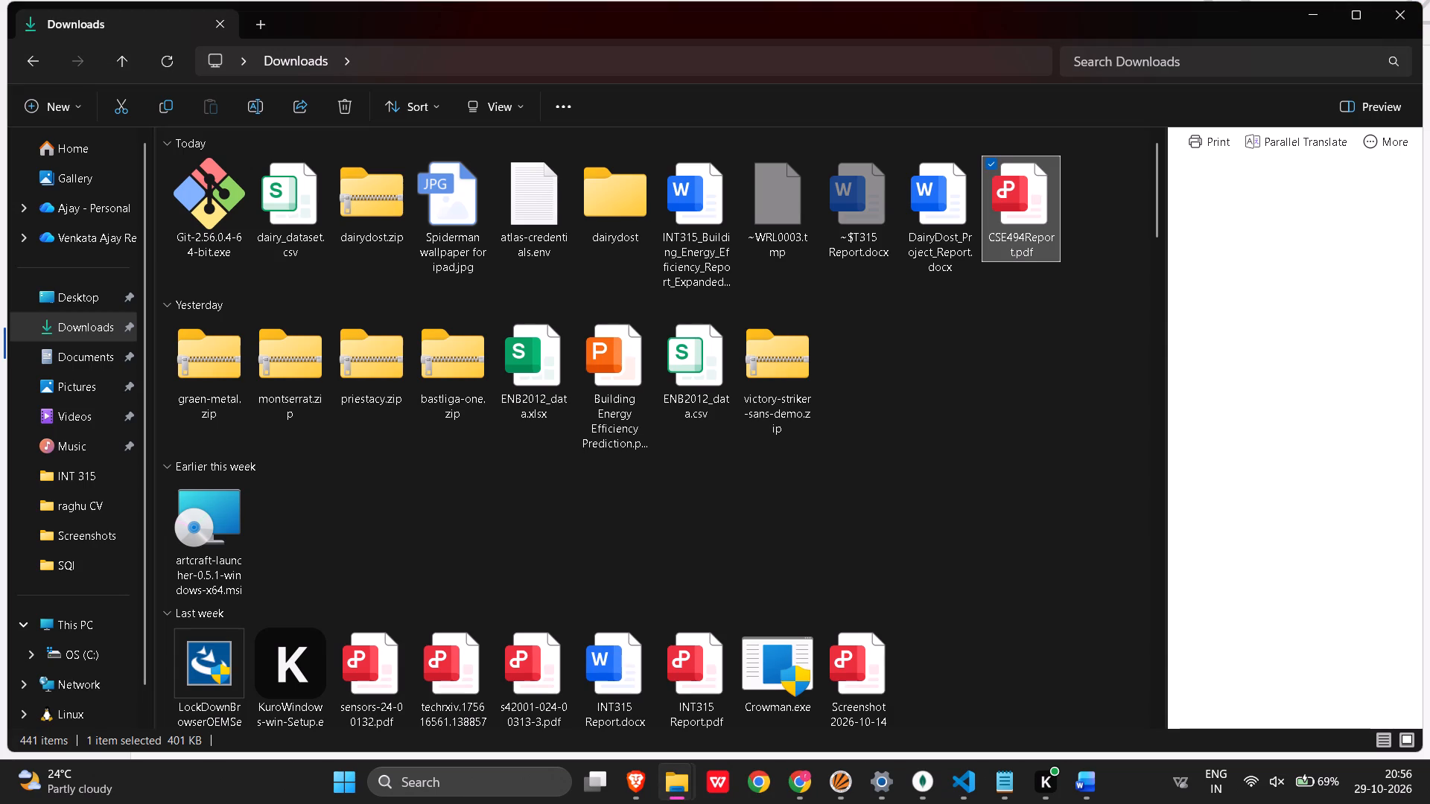
Delete CSE494Report.pdf from the Downloads folder.
click(339, 101)
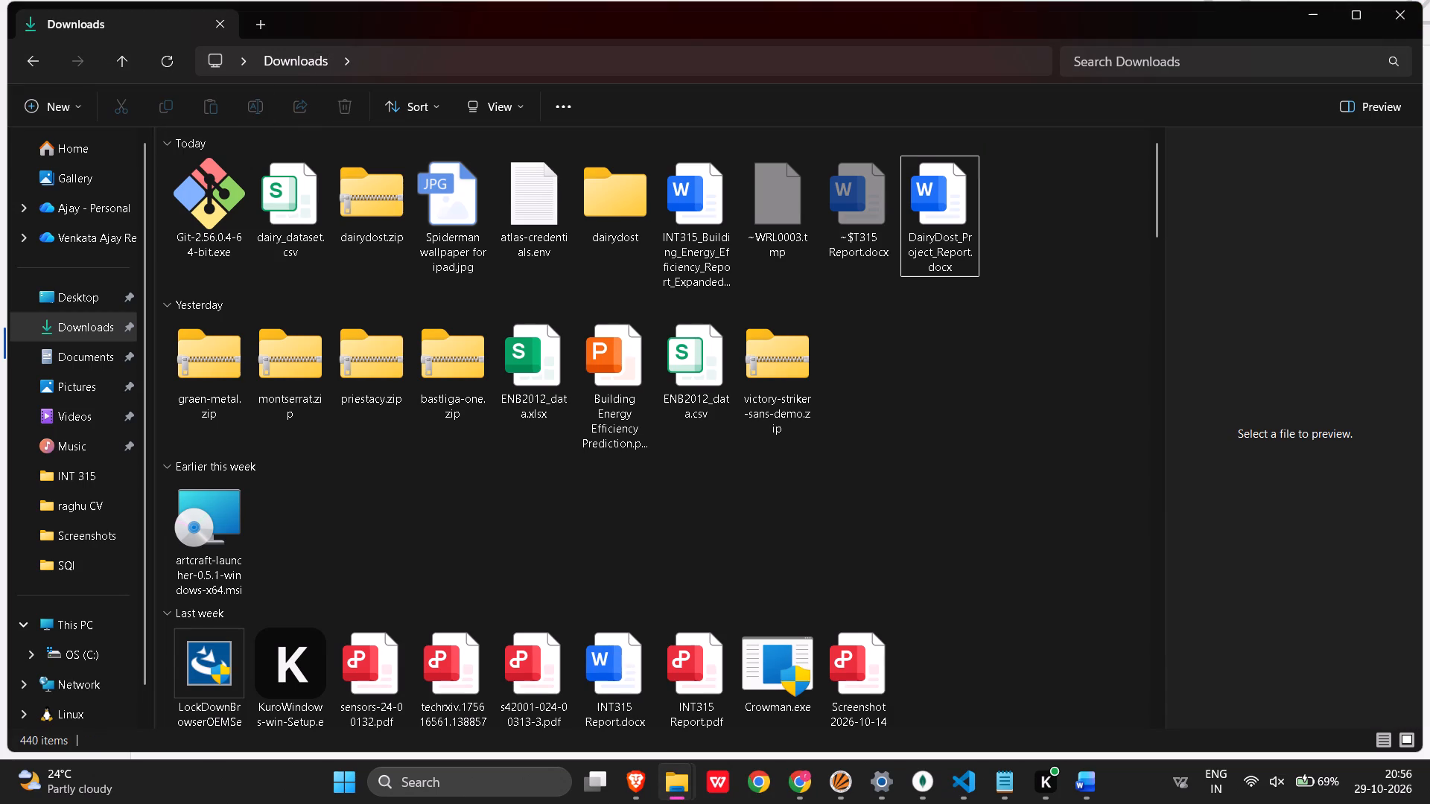
Switch to the DairyDost_Project_Report document in Word, start saving a copy and set its file type to PDF.
click(1092, 770)
click(1043, 669)
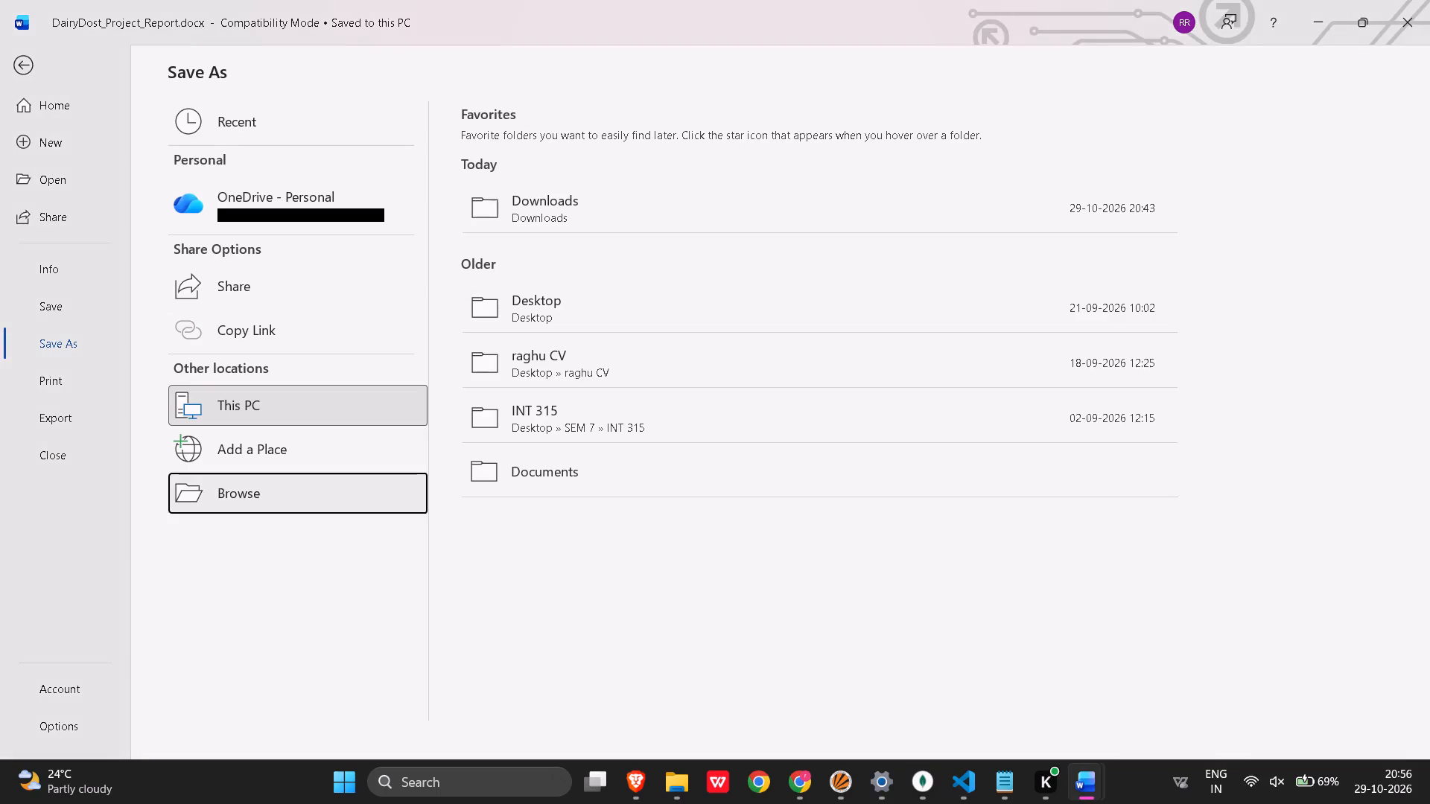
click(255, 499)
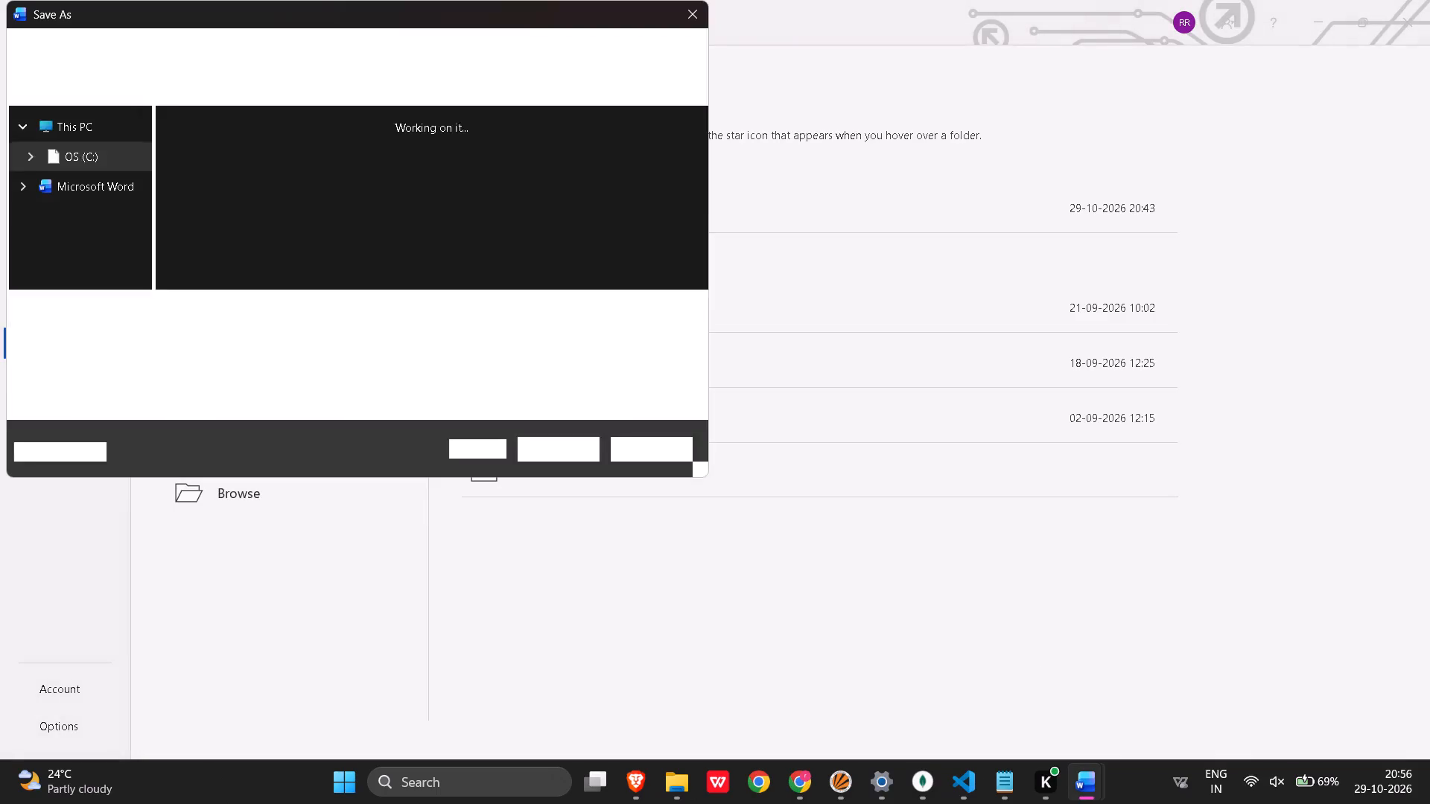
click(256, 334)
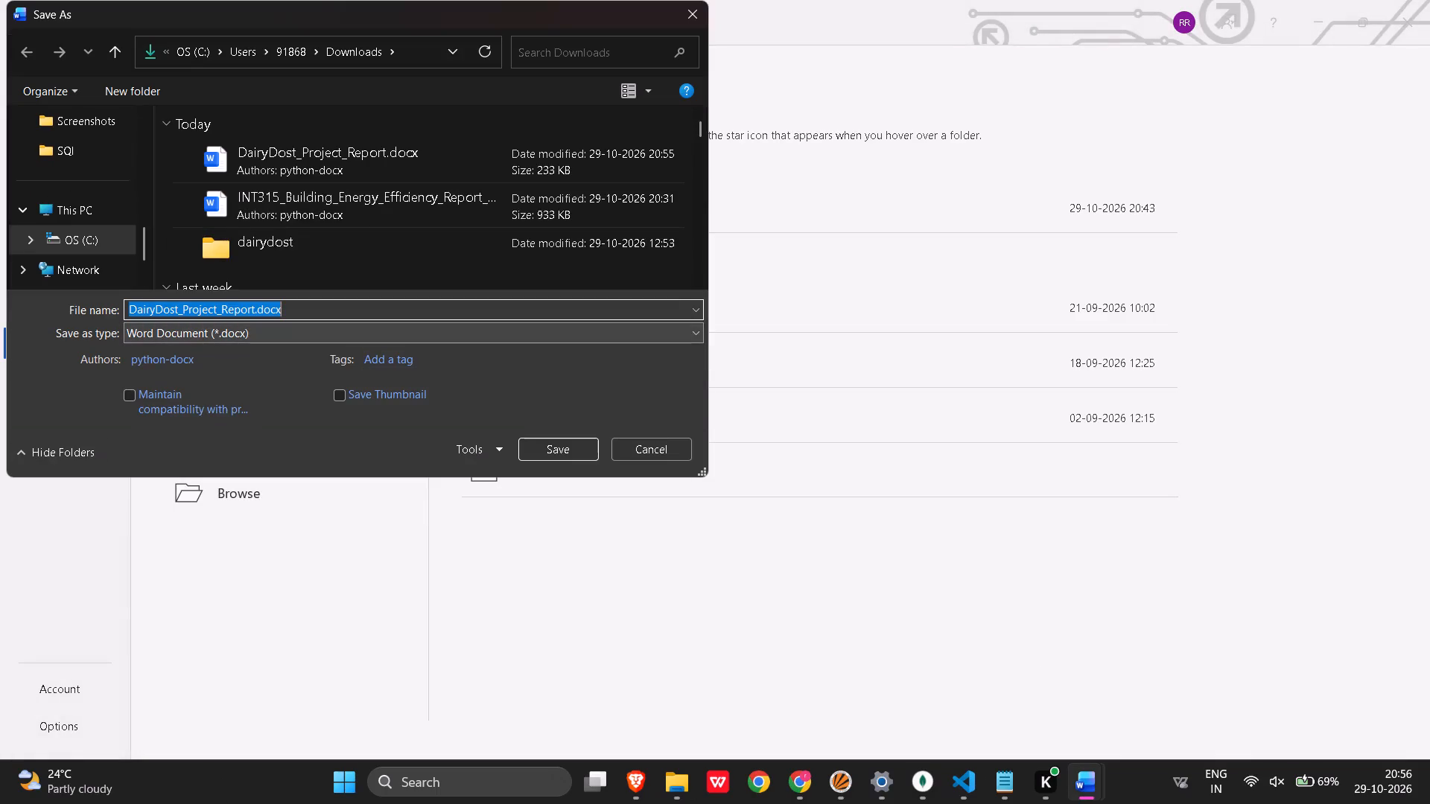
click(204, 439)
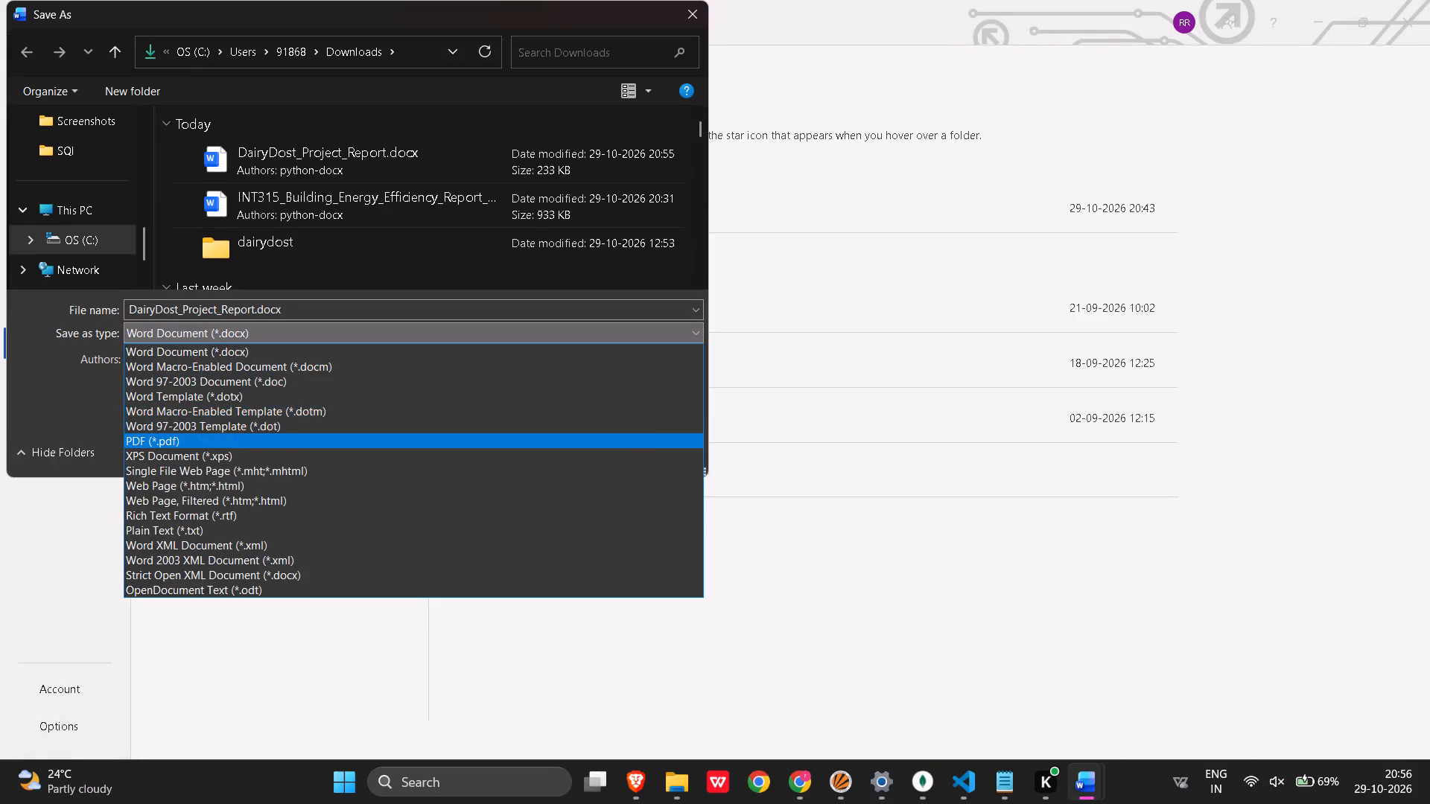
Change the file name of the PDF copy to CSE494Report.pddf.
click(224, 310)
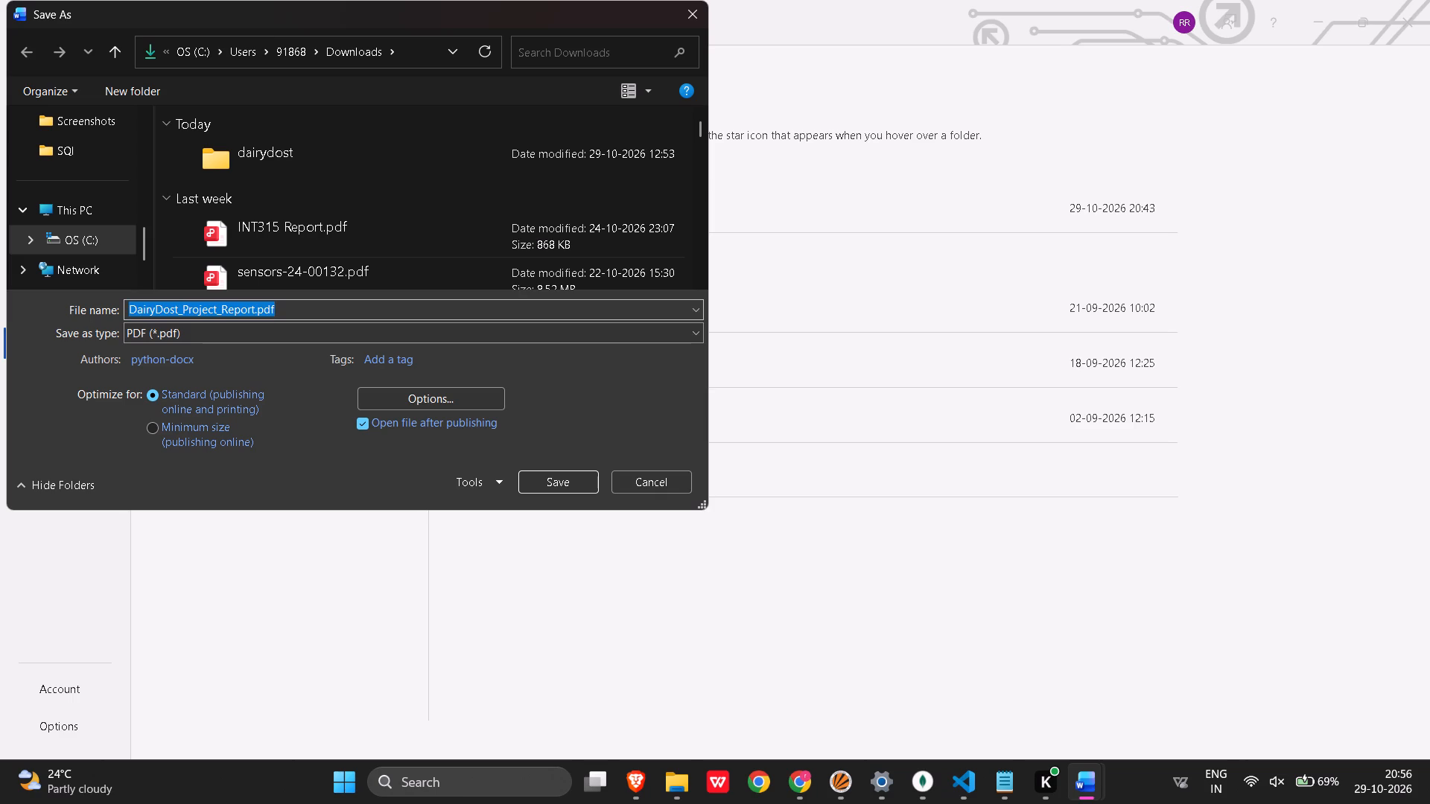
key(BackSpace)
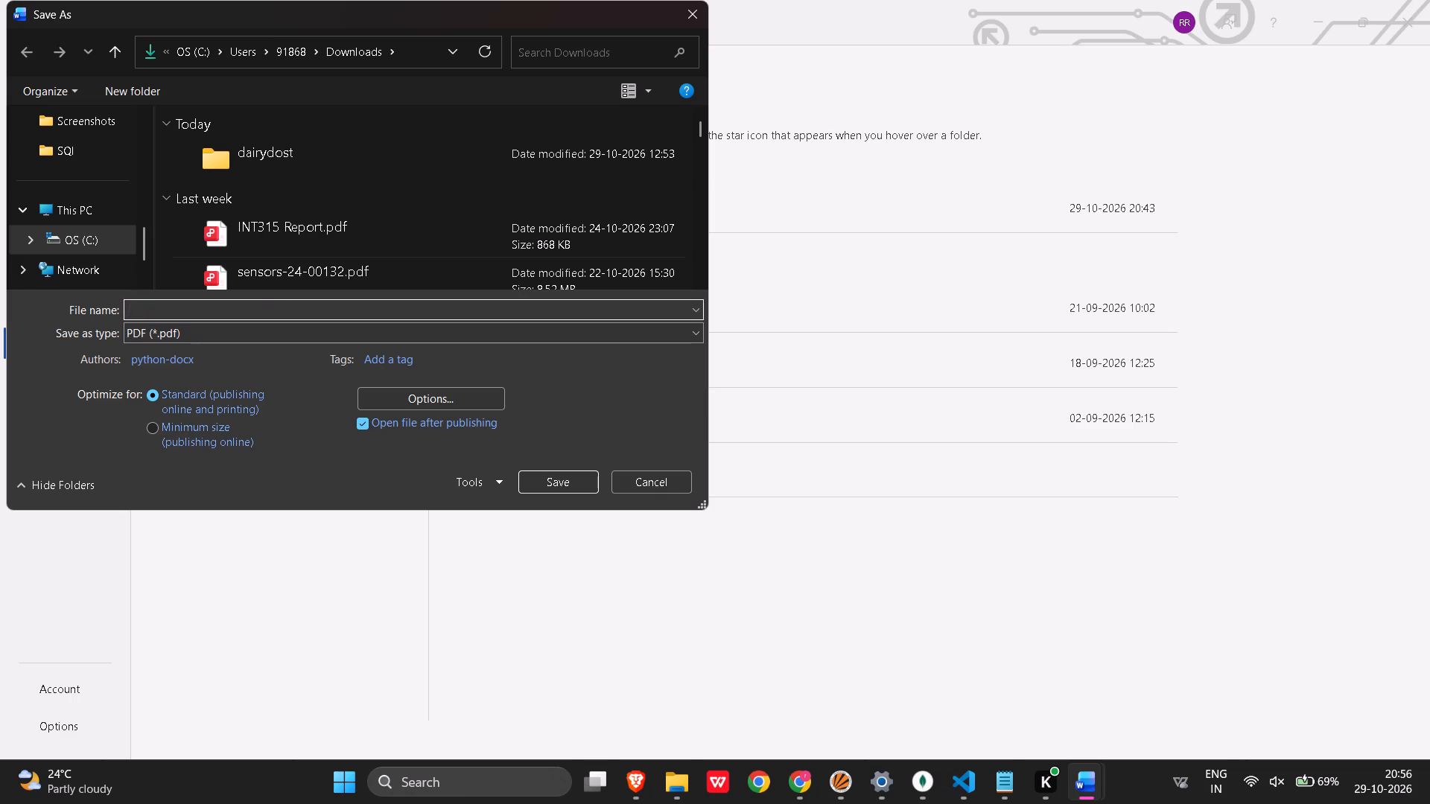
text(CSE4)
text(04)
key(BackSpace)
key(BackSpace)
key(BackSpace)
text(494)
key(Up)
text(report)
click(169, 309)
key(BackSpace)
key(shift+r)
key(Right)
key(Right)
key(Right)
key(Right)
key(Right)
key(period)
text(pdf)
key(BackSpace)
text(df)
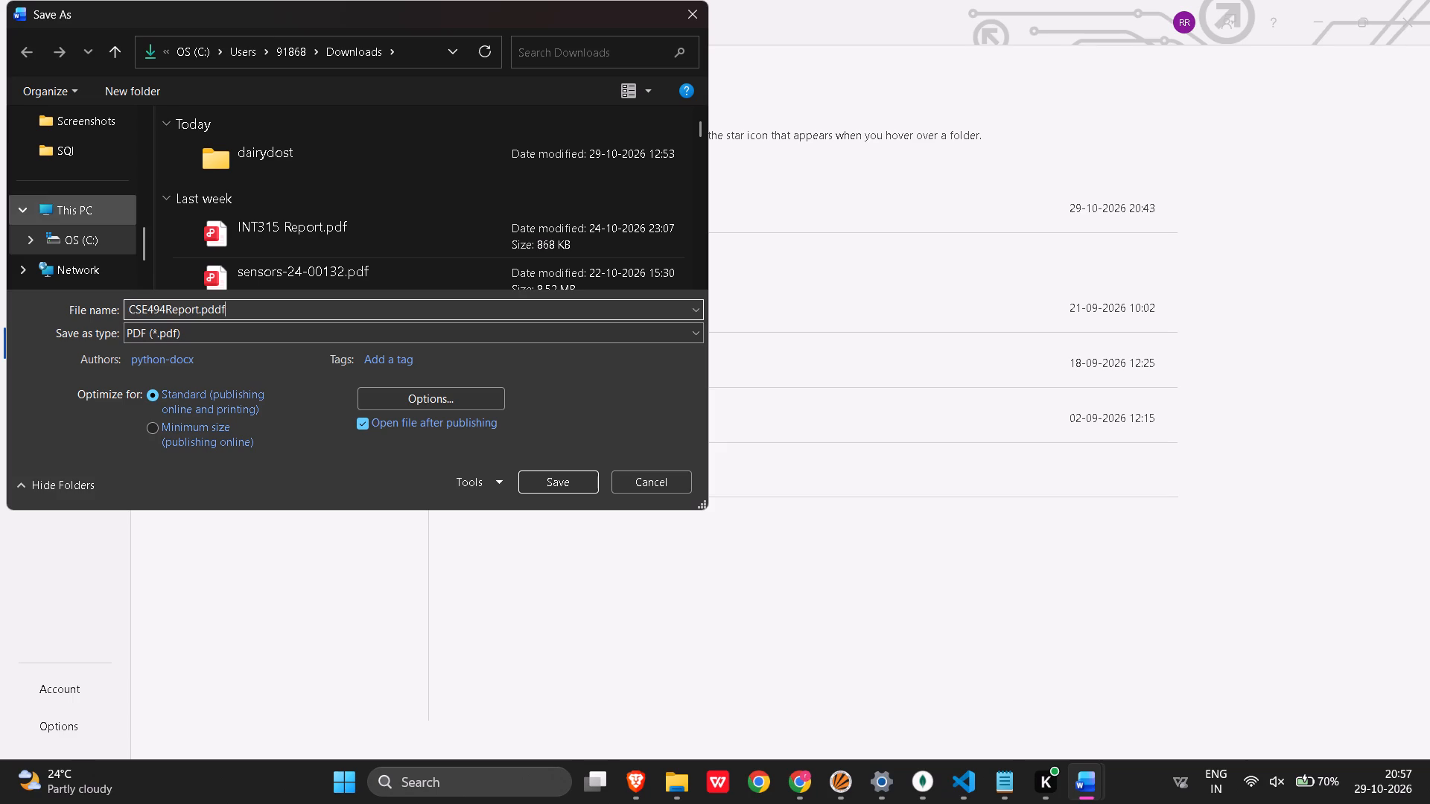
Choose the Downloads folder as the destination and save the PDF there.
scroll(45, 197, down, 1)
scroll(45, 197, up, 1)
scroll(45, 197, down, 1)
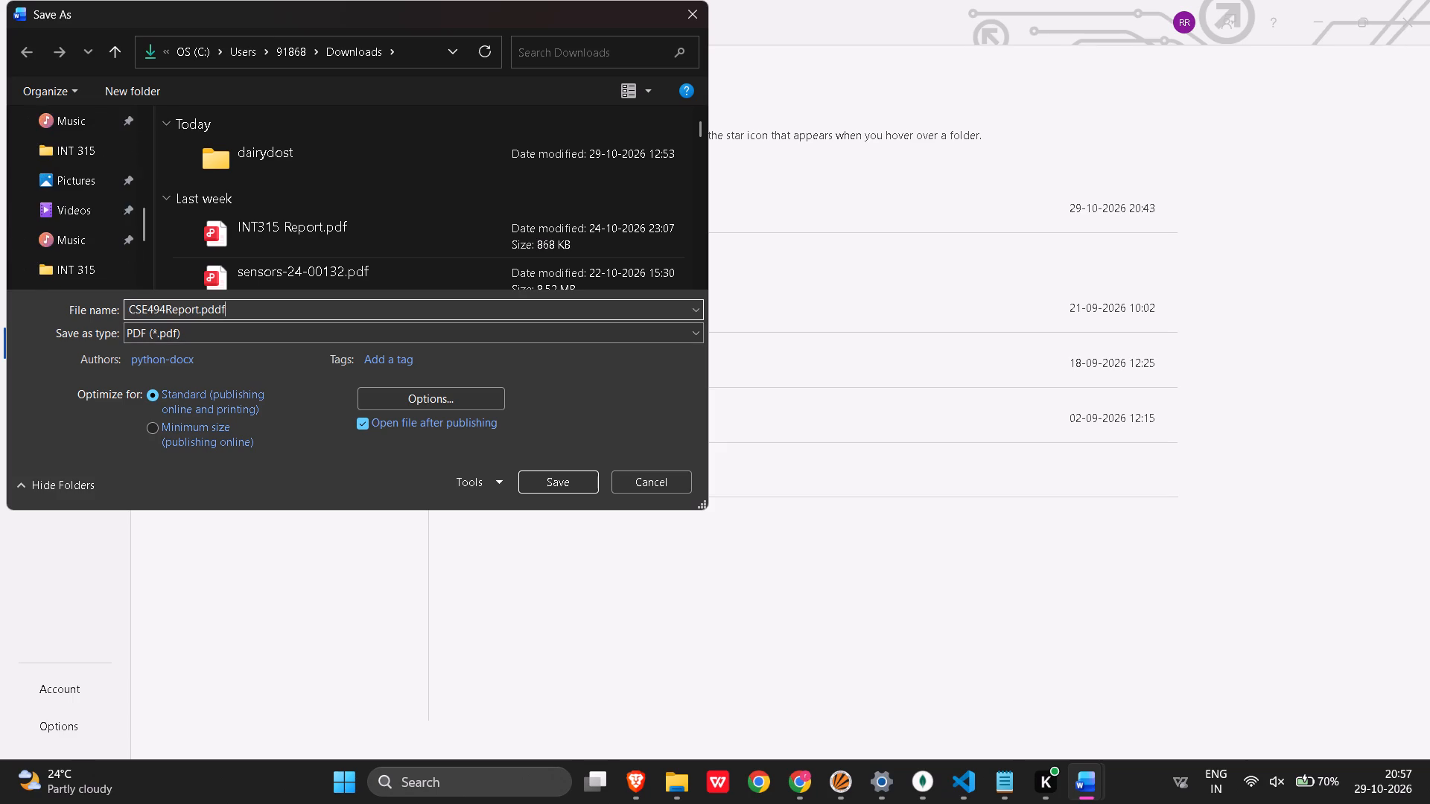
click(60, 243)
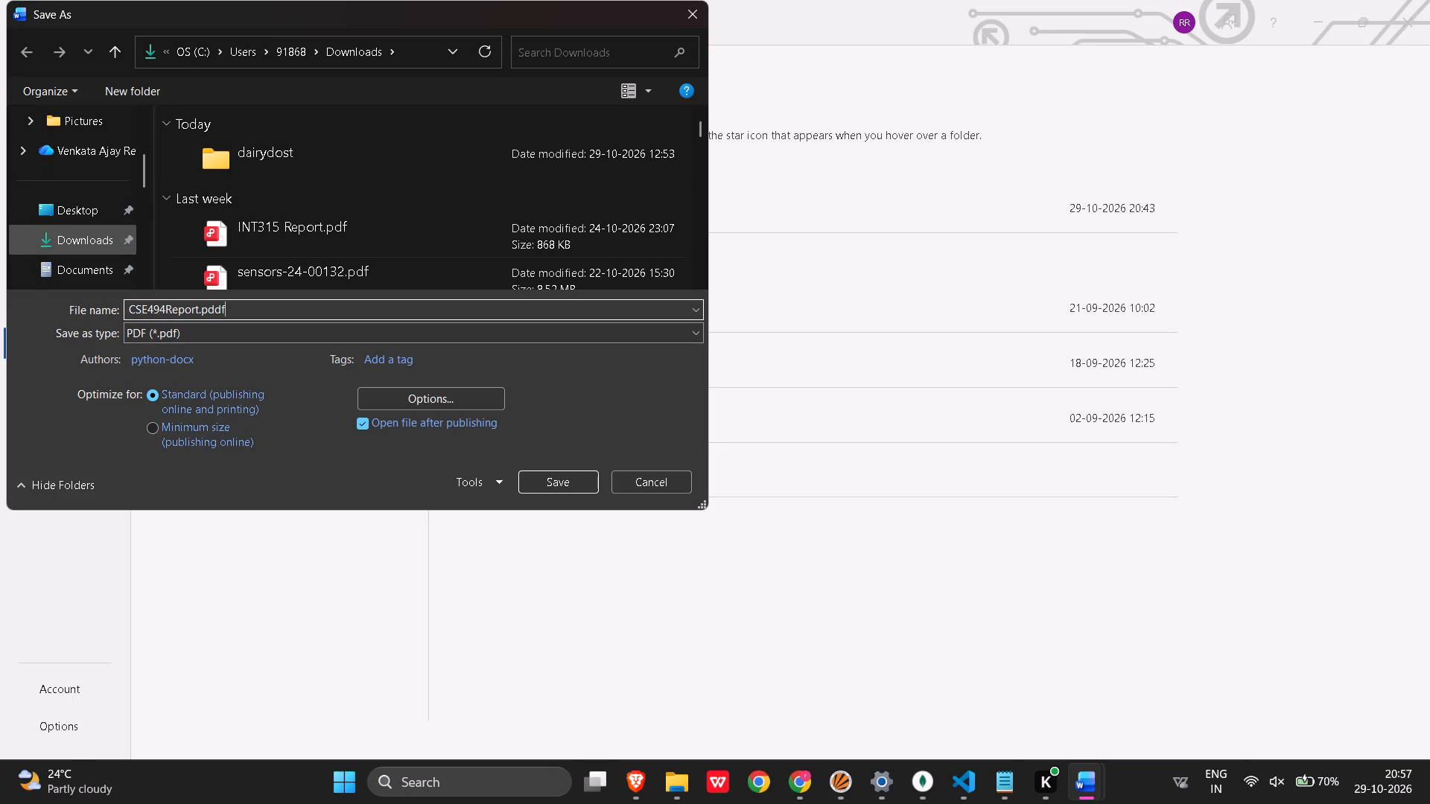
click(556, 476)
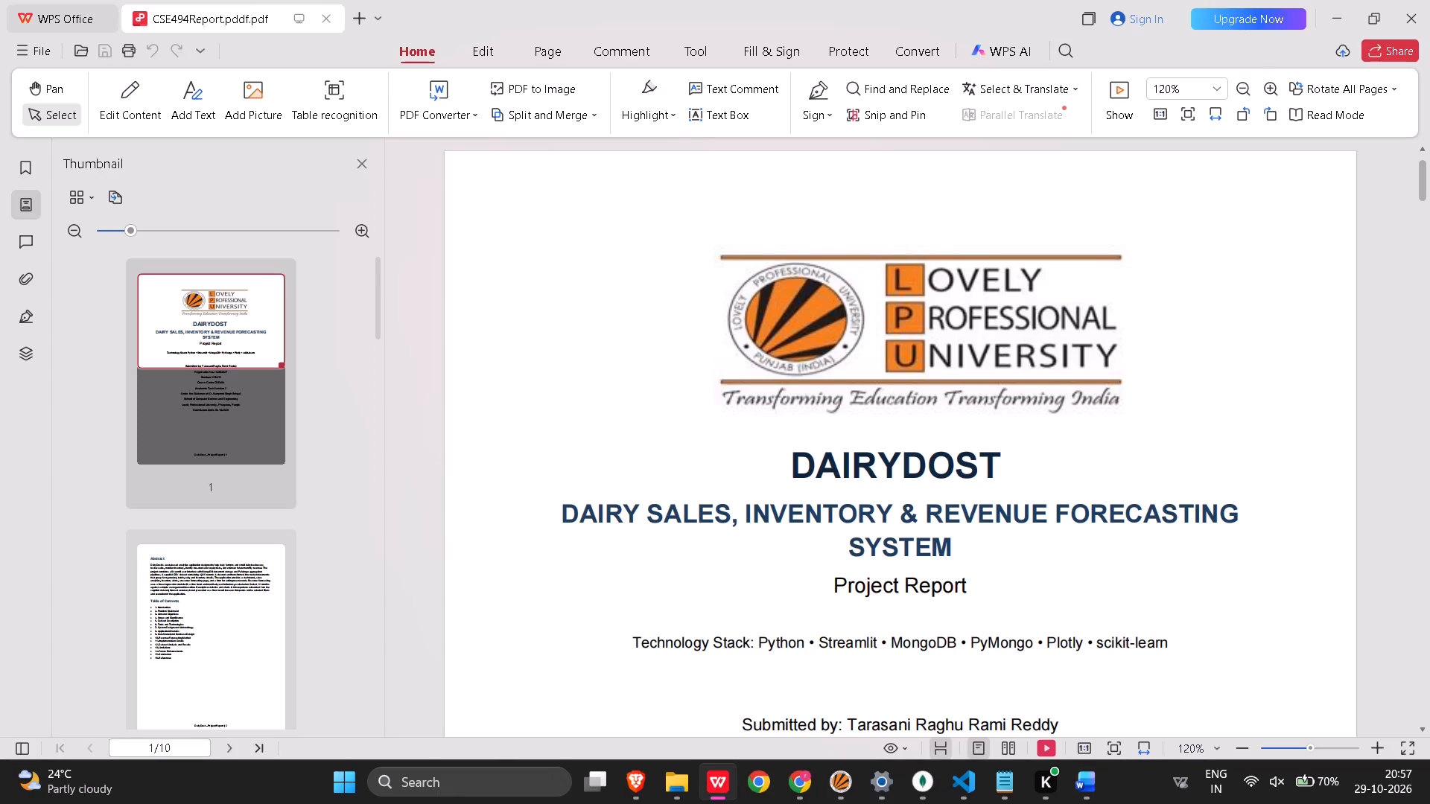
Review the cover page and the first sections of the exported DairyDost PDF.
ctrl+scroll(786, 457, down, 3)
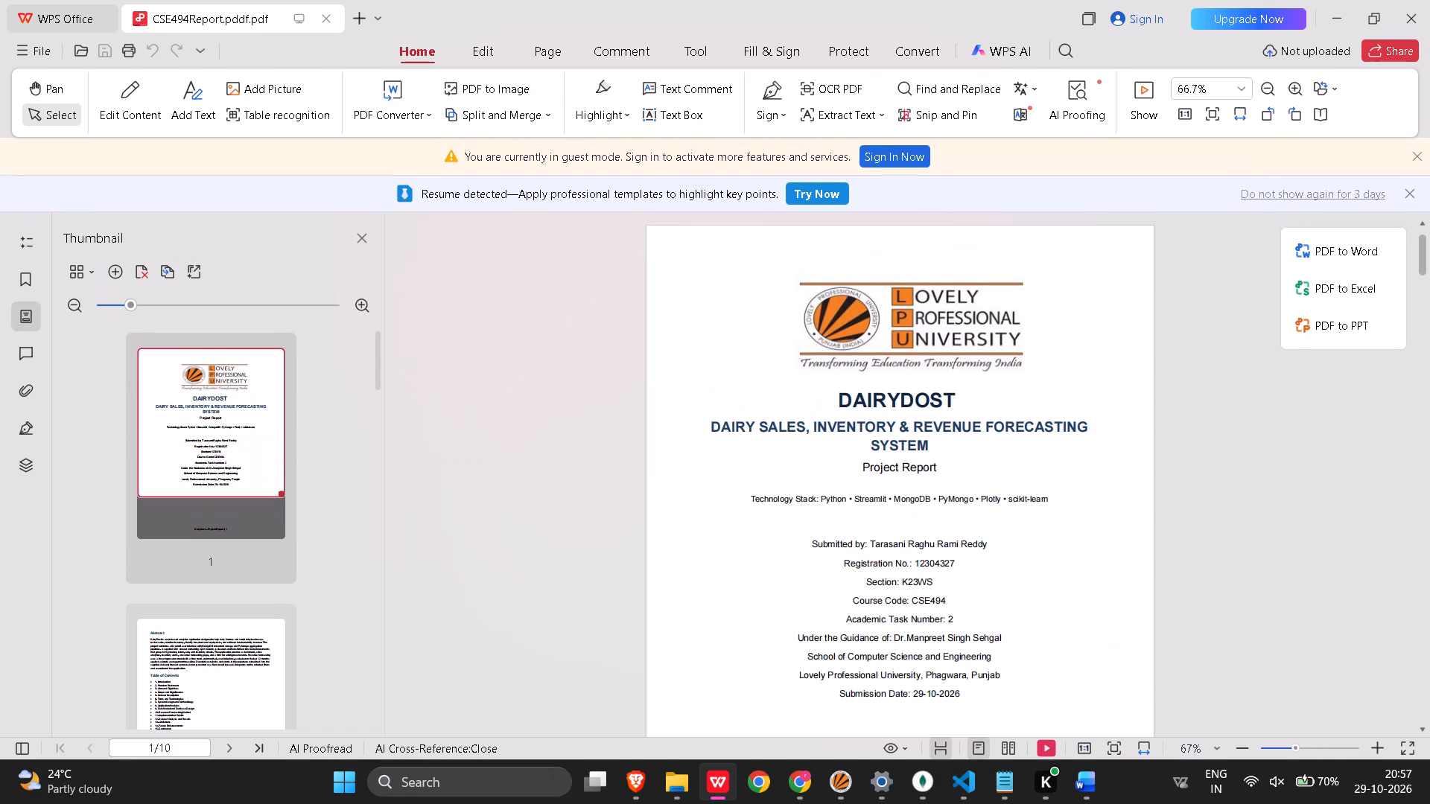
scroll(786, 457, down, 4)
scroll(786, 457, up, 3)
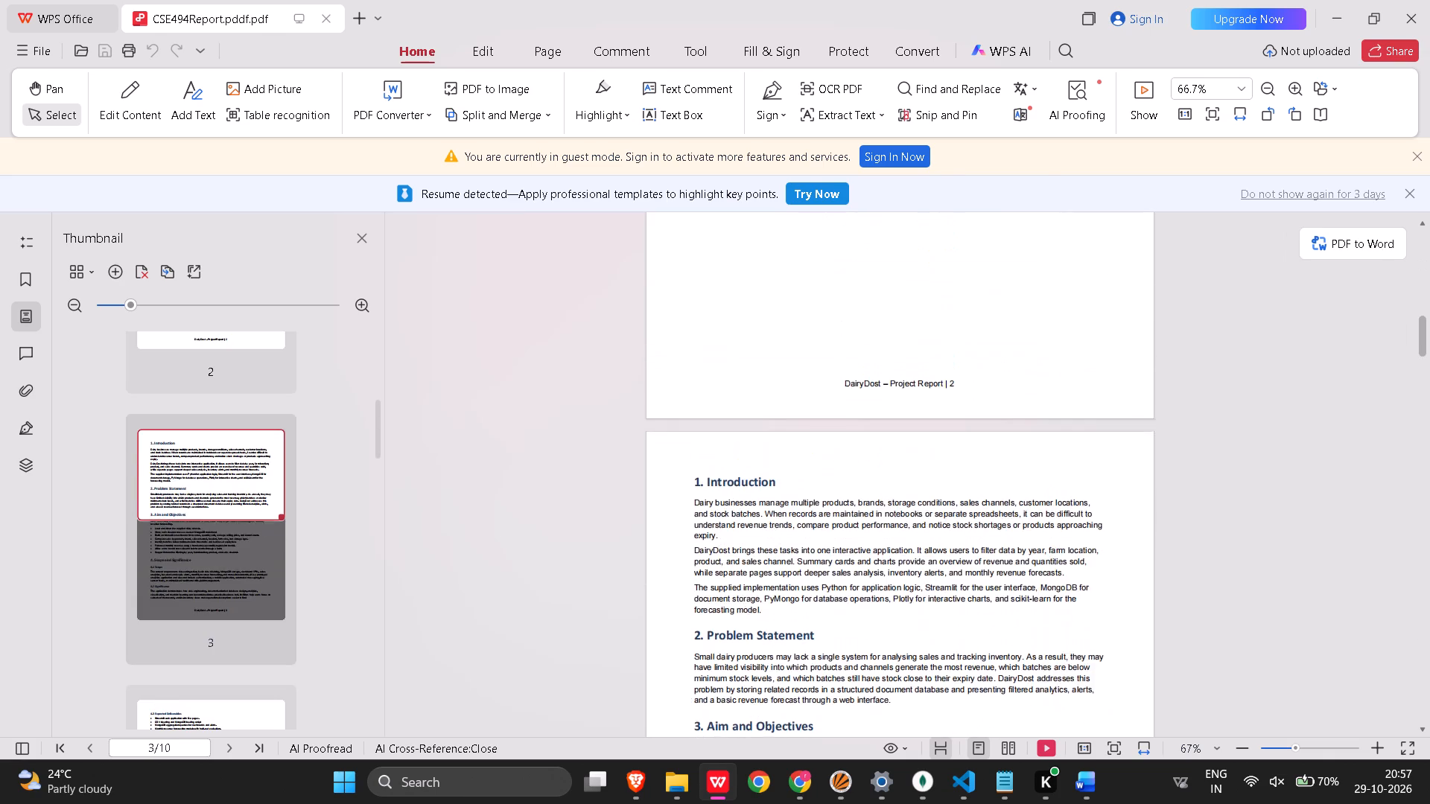
scroll(786, 457, up, 1)
scroll(786, 457, down, 3)
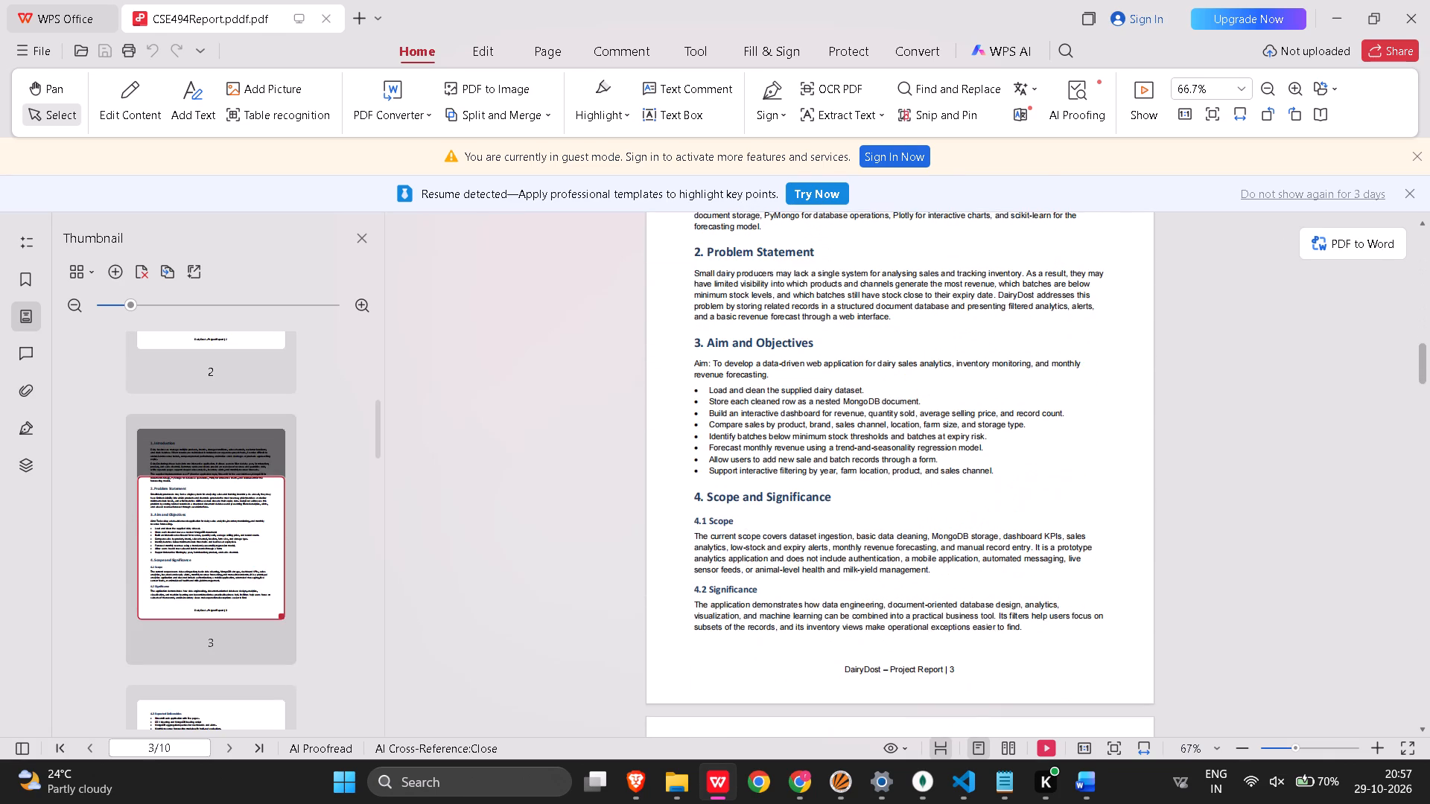
scroll(786, 457, up, 2)
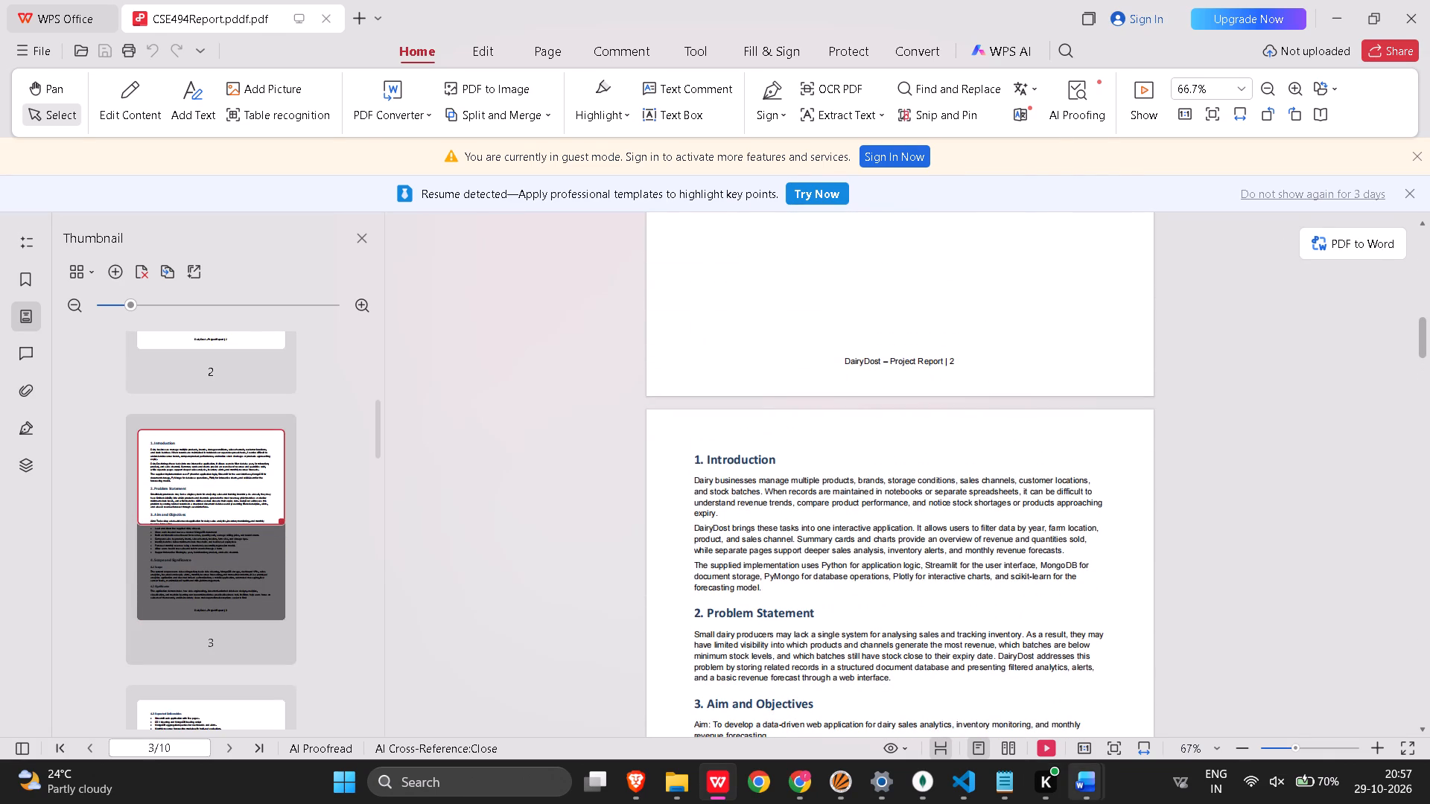
Switch to INT315 Report.docx in Word, examine its cover and section layout for comparison, and close it.
click(1198, 670)
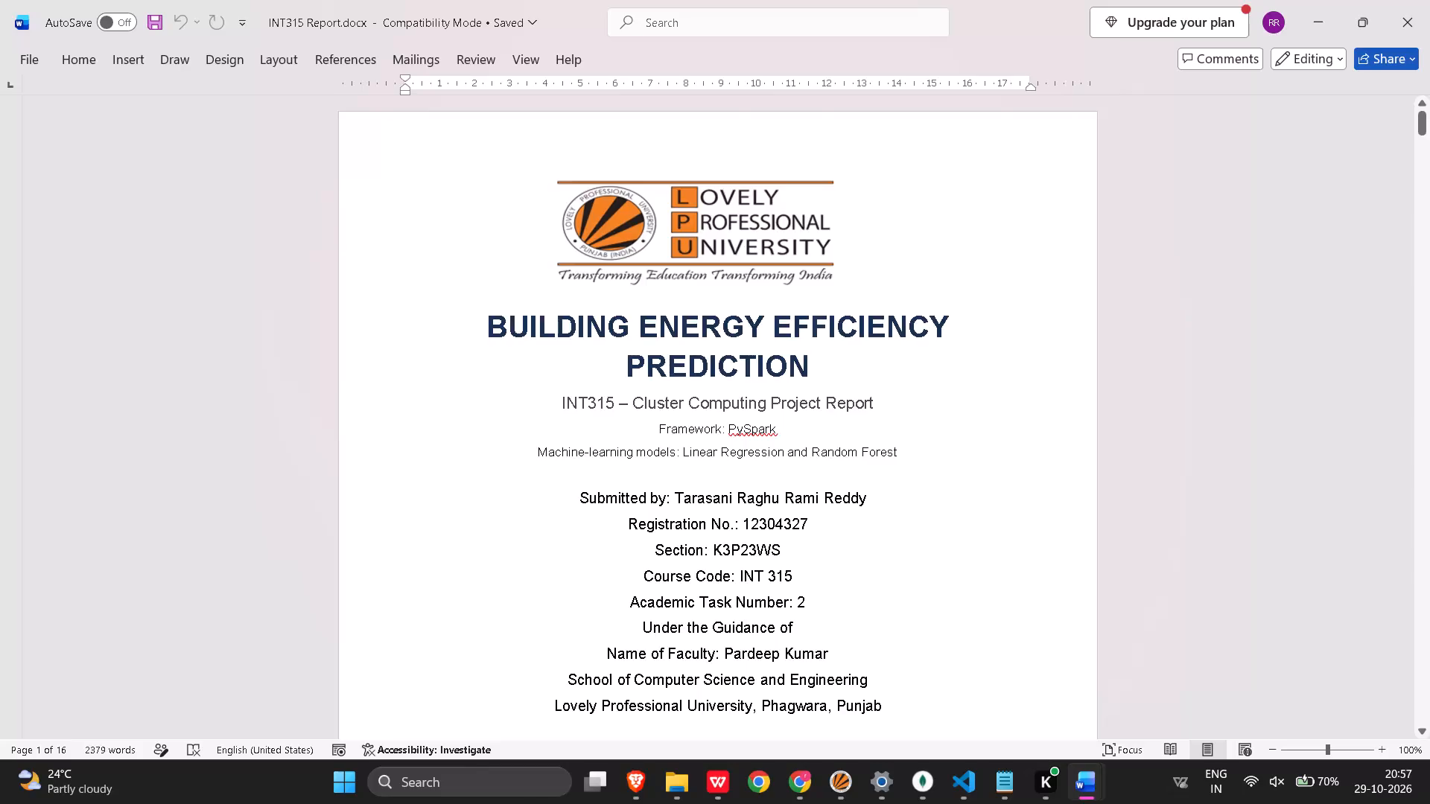
scroll(658, 386, down, 4)
scroll(658, 386, up, 4)
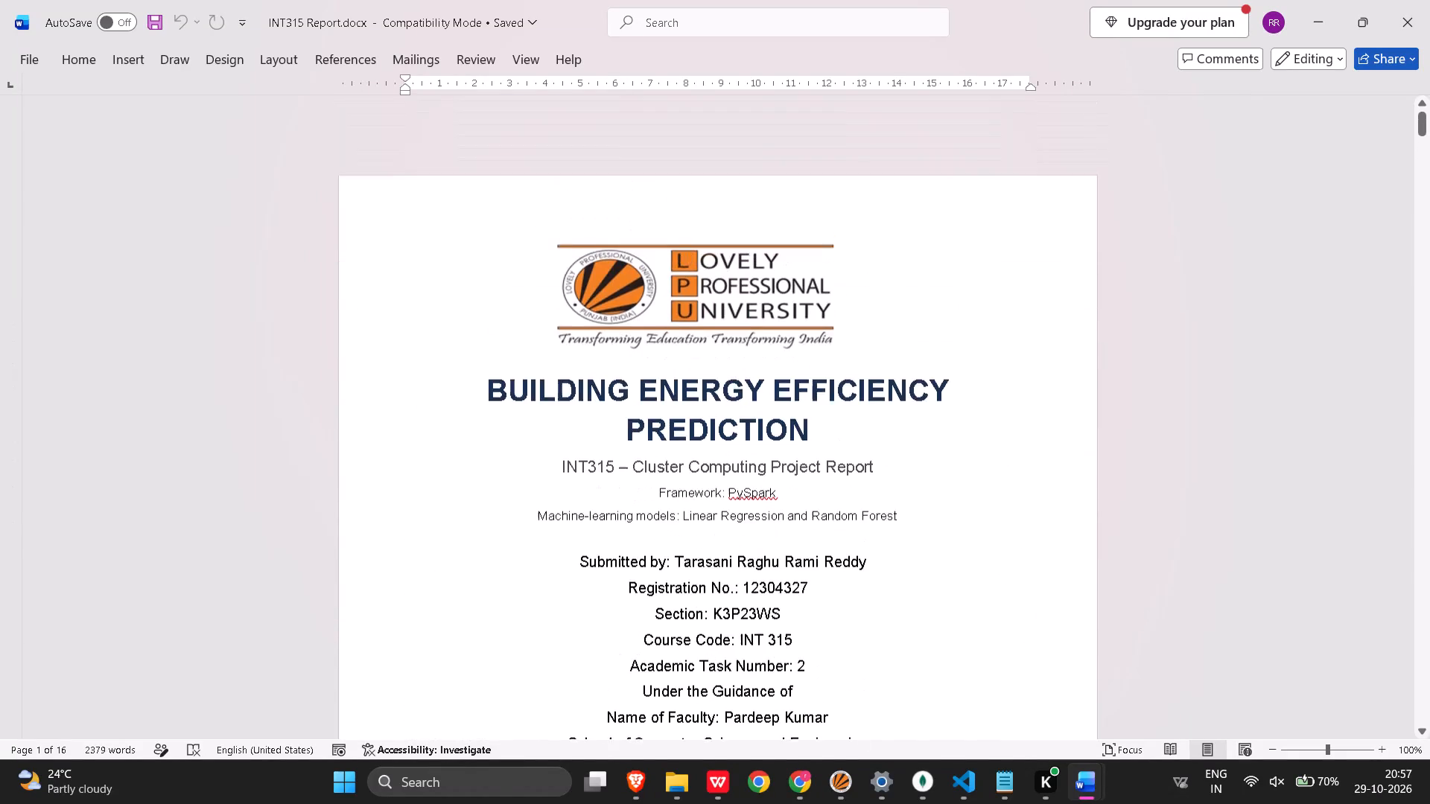
scroll(658, 386, down, 4)
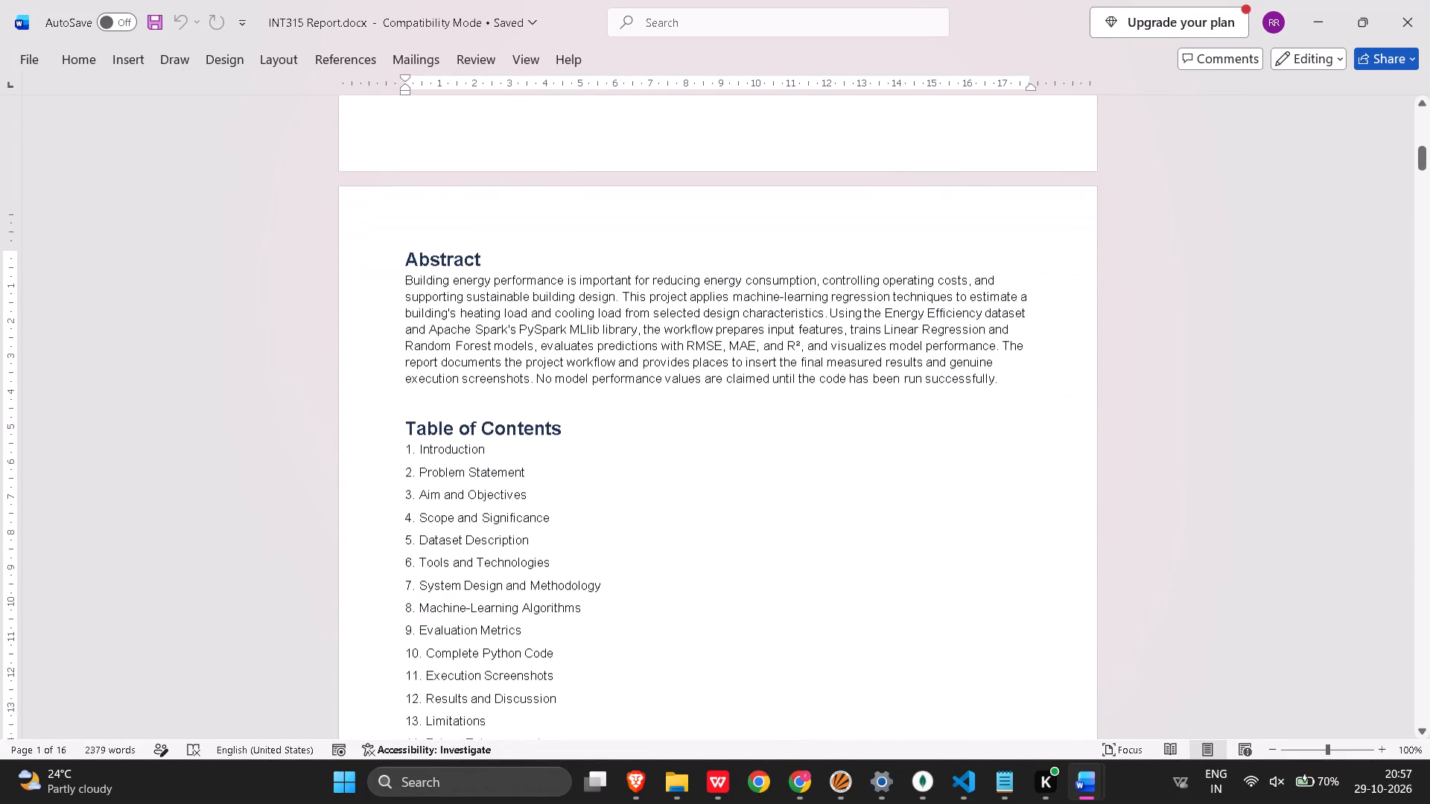
scroll(658, 386, down, 5)
scroll(658, 386, up, 2)
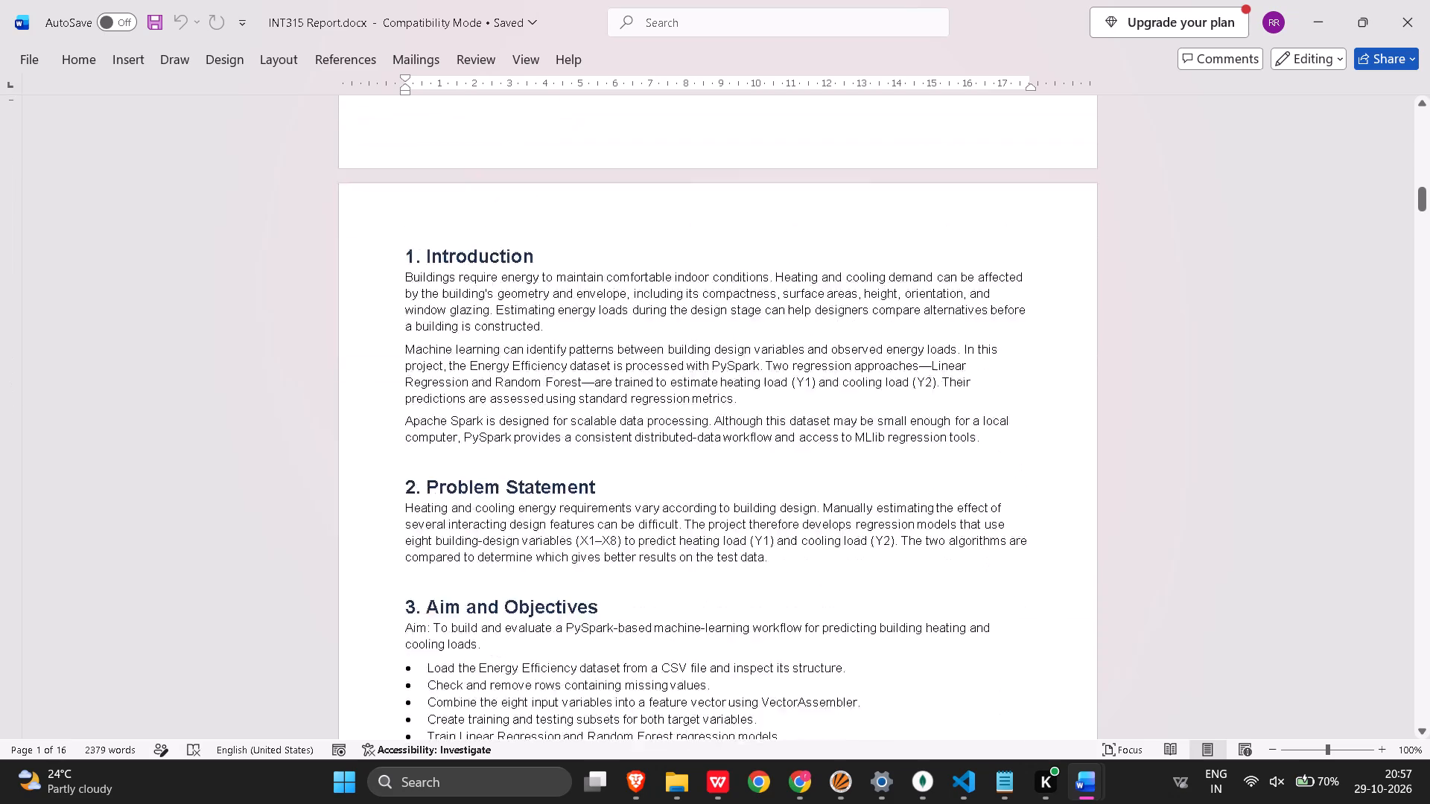
scroll(658, 386, up, 2)
scroll(658, 386, down, 2)
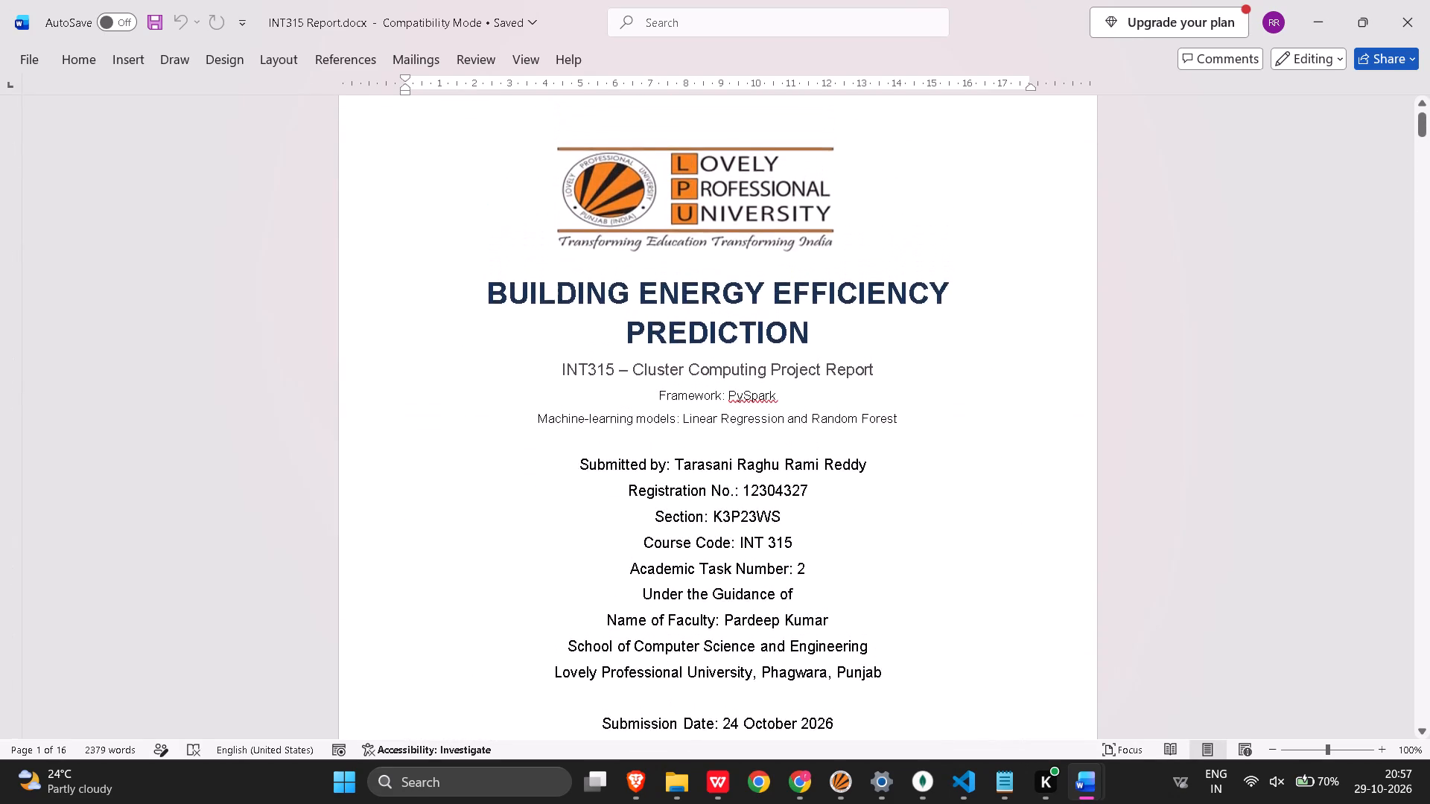
scroll(658, 386, down, 3)
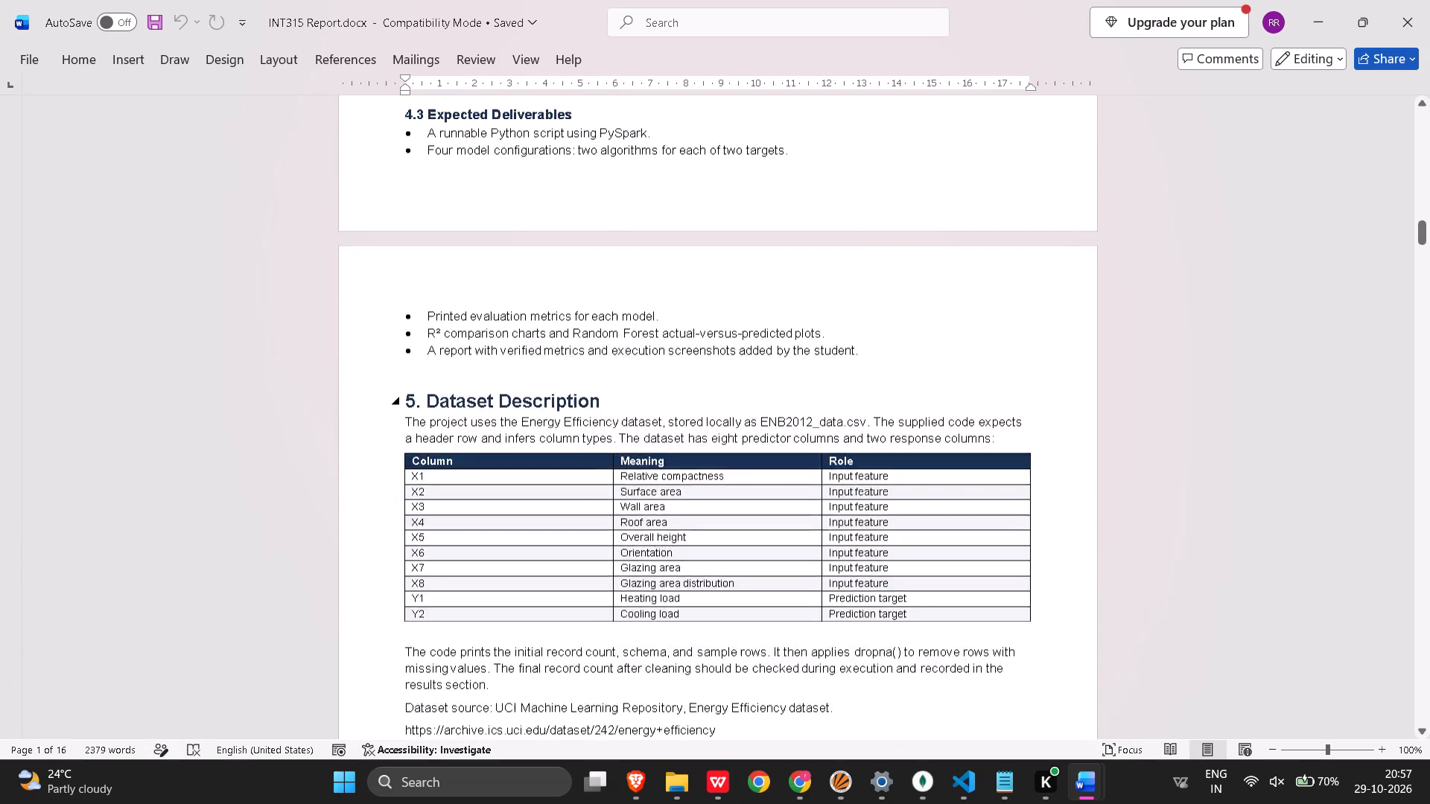
scroll(658, 386, up, 3)
click(1425, 4)
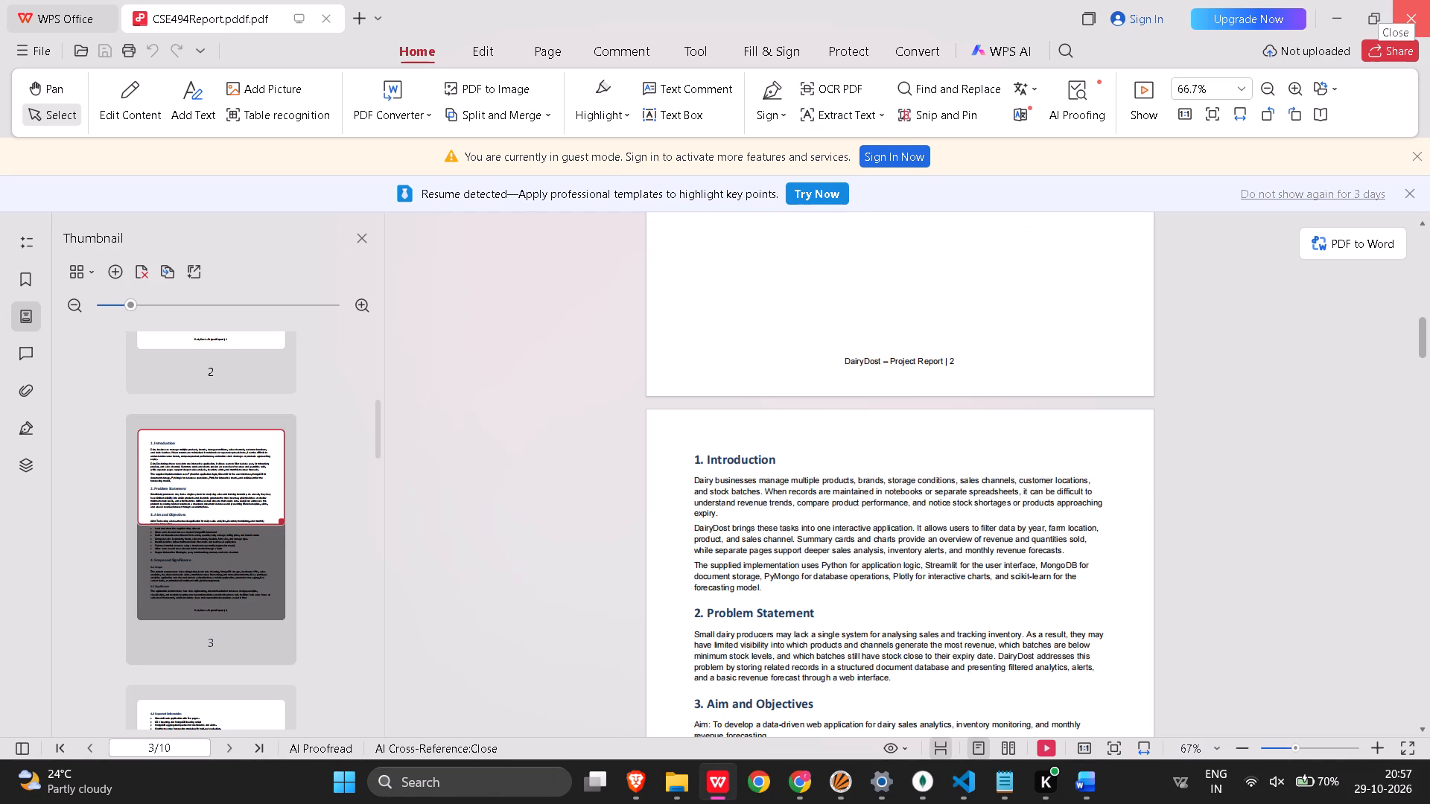
Look through the remaining pages of the exported DairyDost PDF up to the References section.
scroll(825, 511, down, 7)
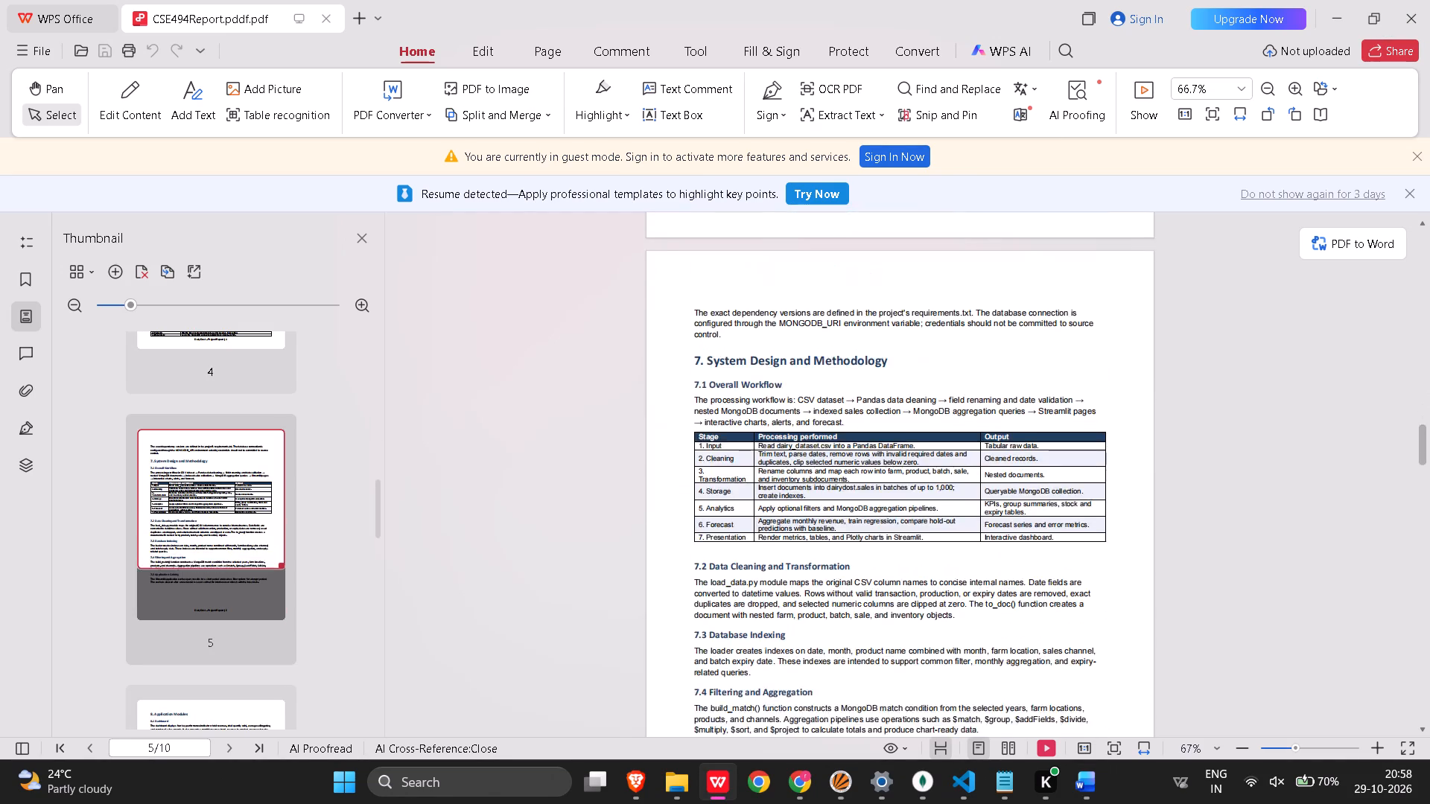
scroll(825, 511, down, 11)
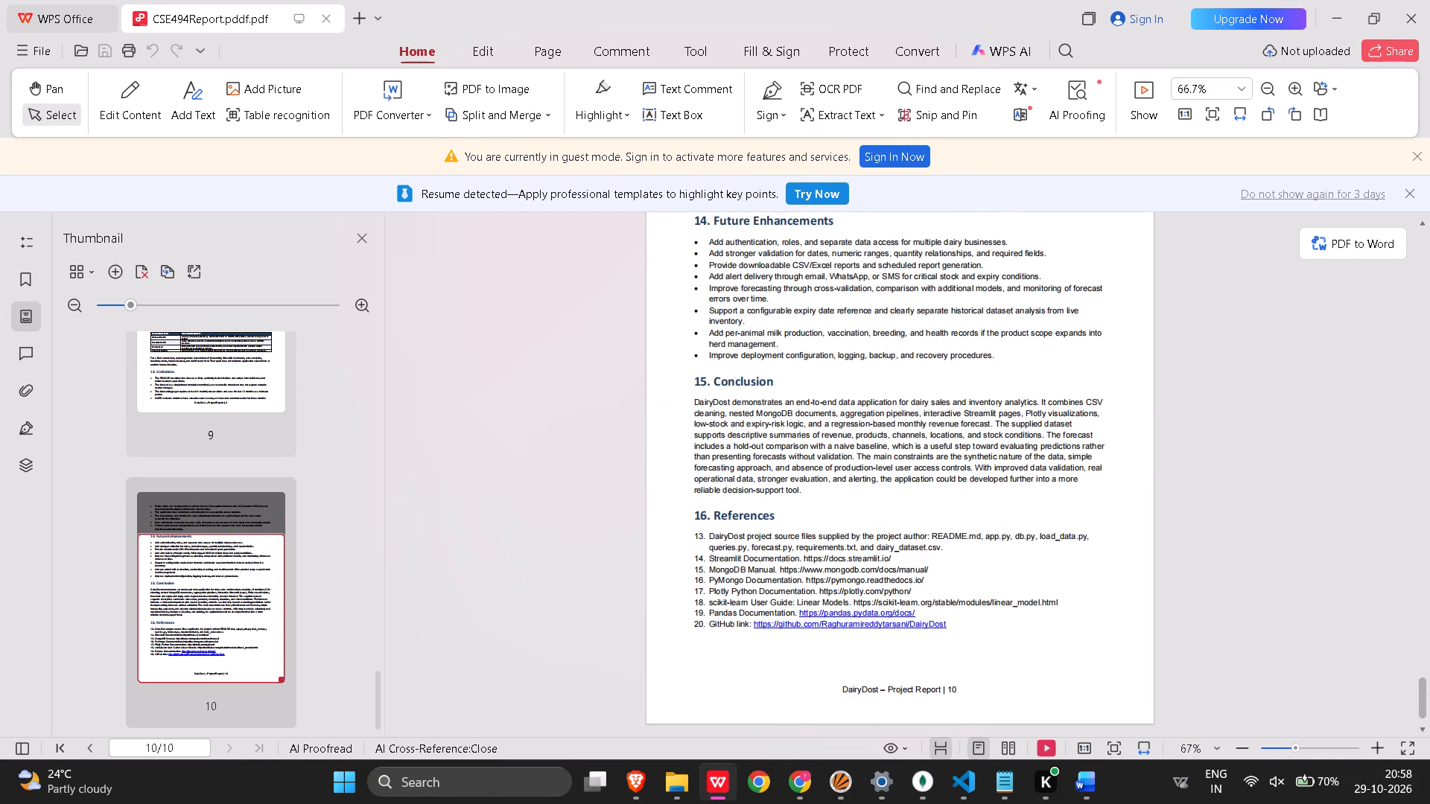
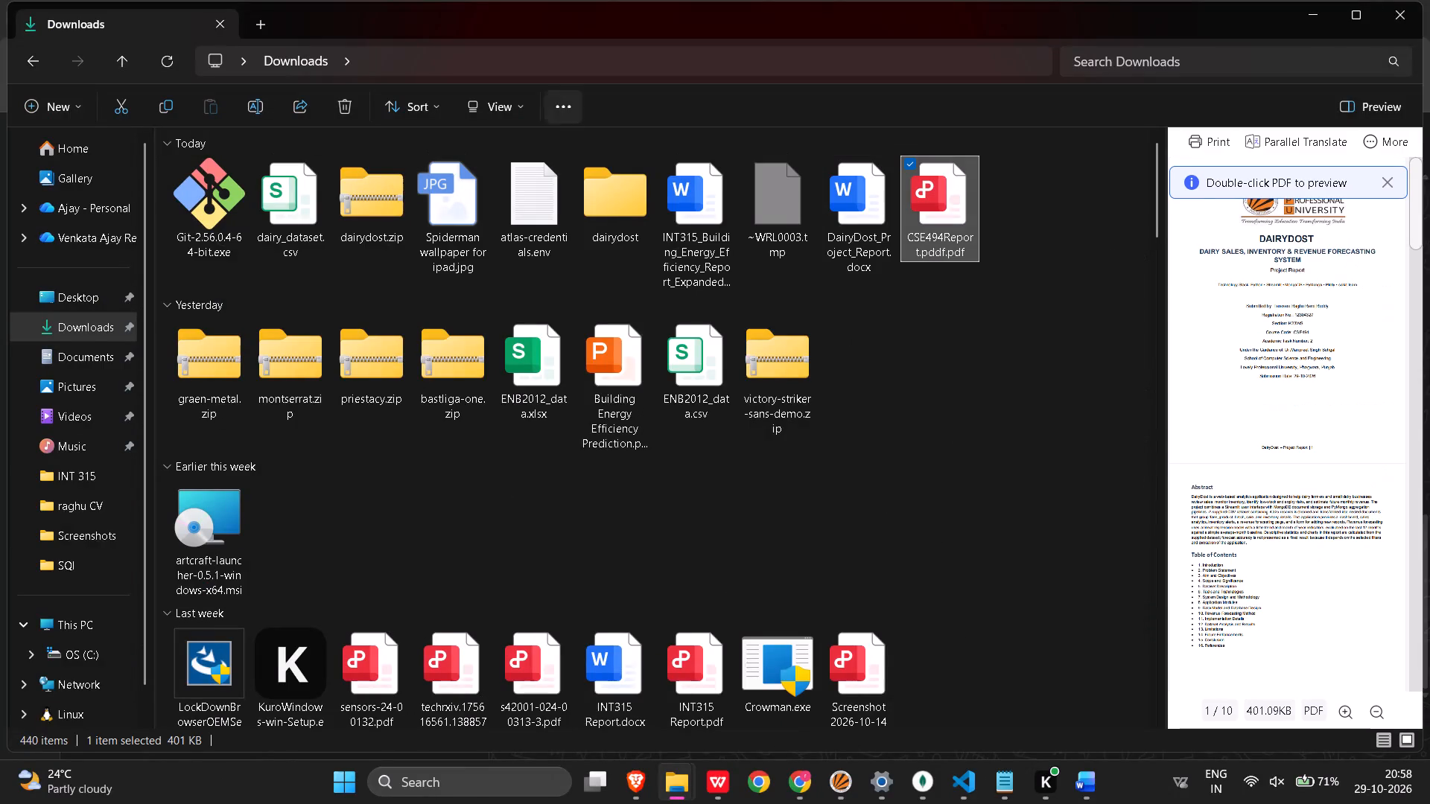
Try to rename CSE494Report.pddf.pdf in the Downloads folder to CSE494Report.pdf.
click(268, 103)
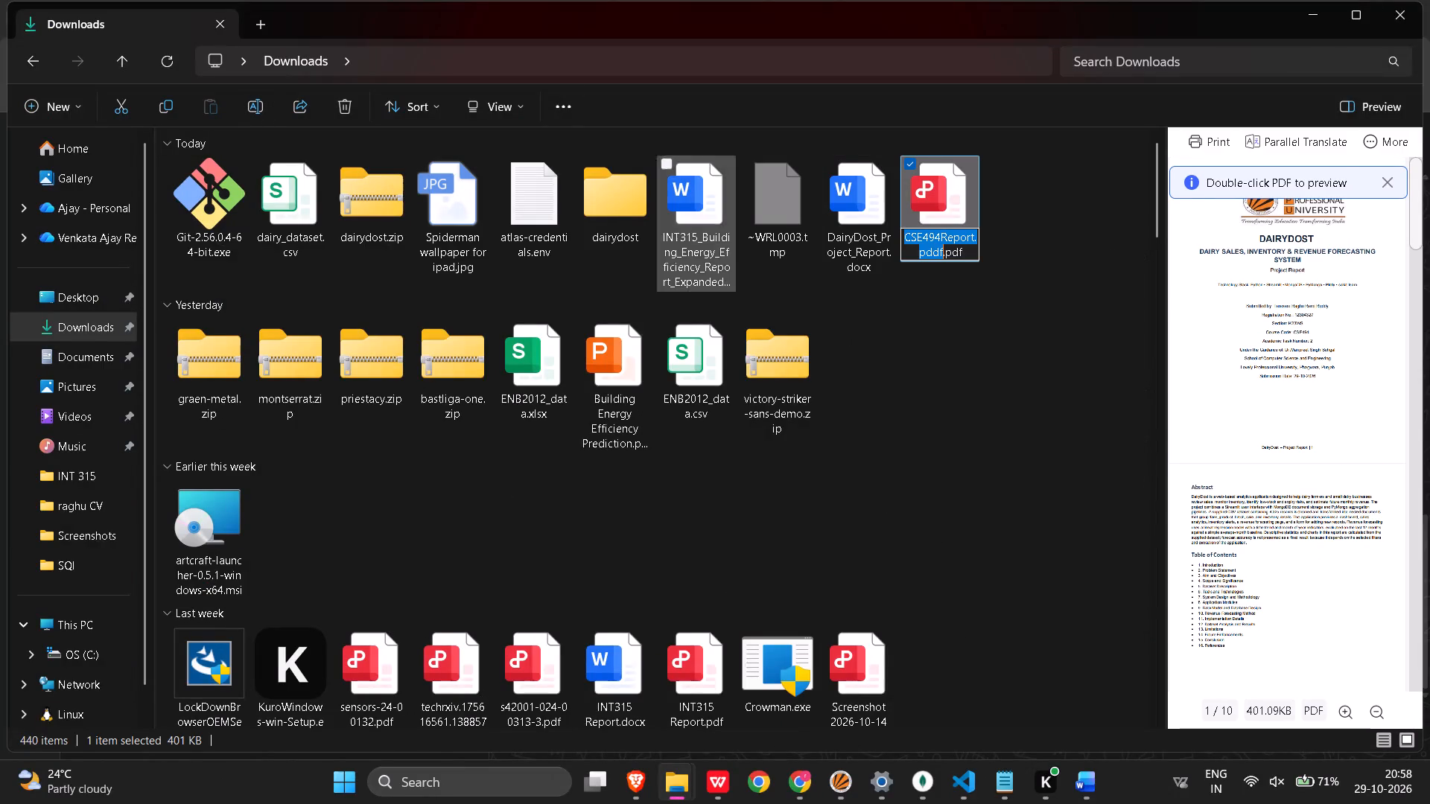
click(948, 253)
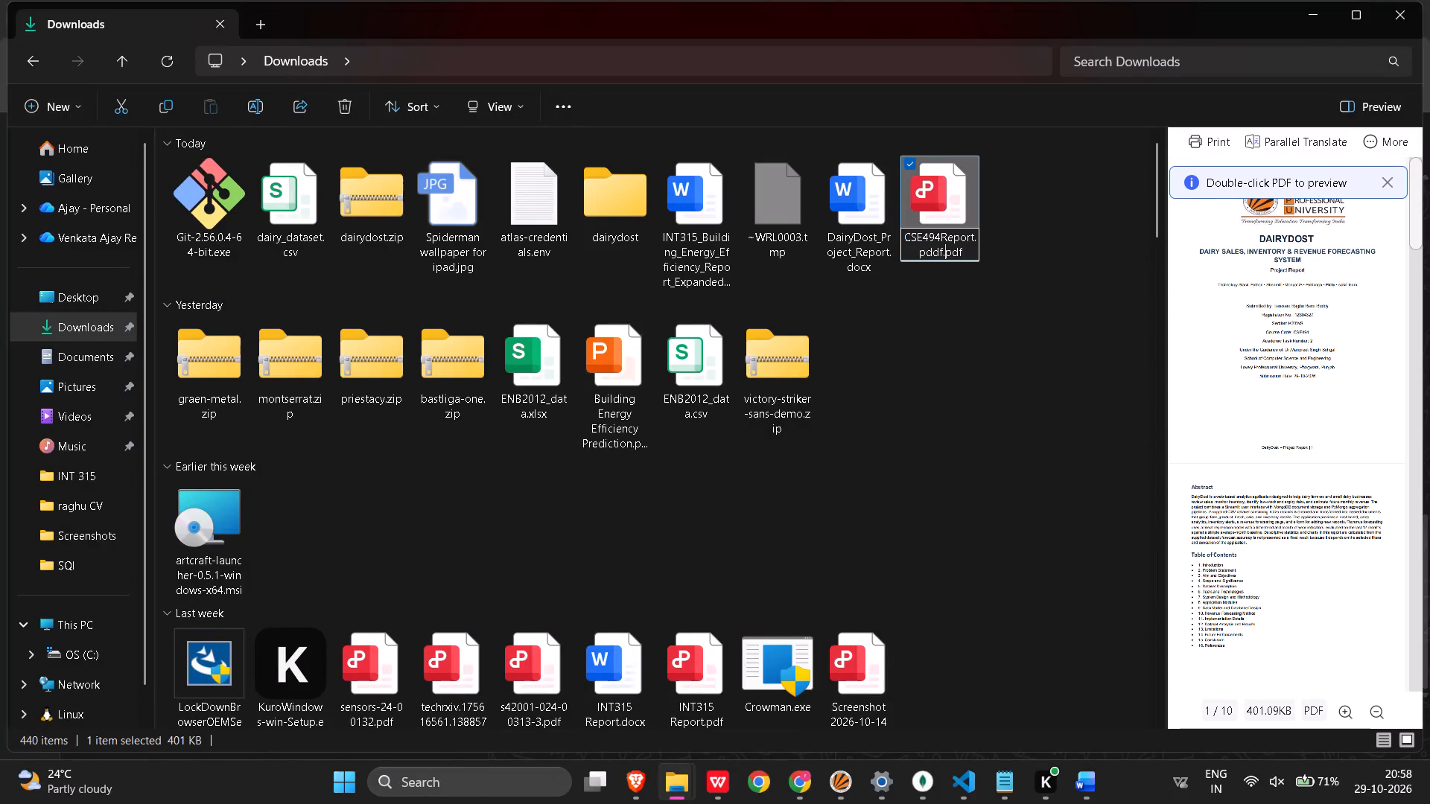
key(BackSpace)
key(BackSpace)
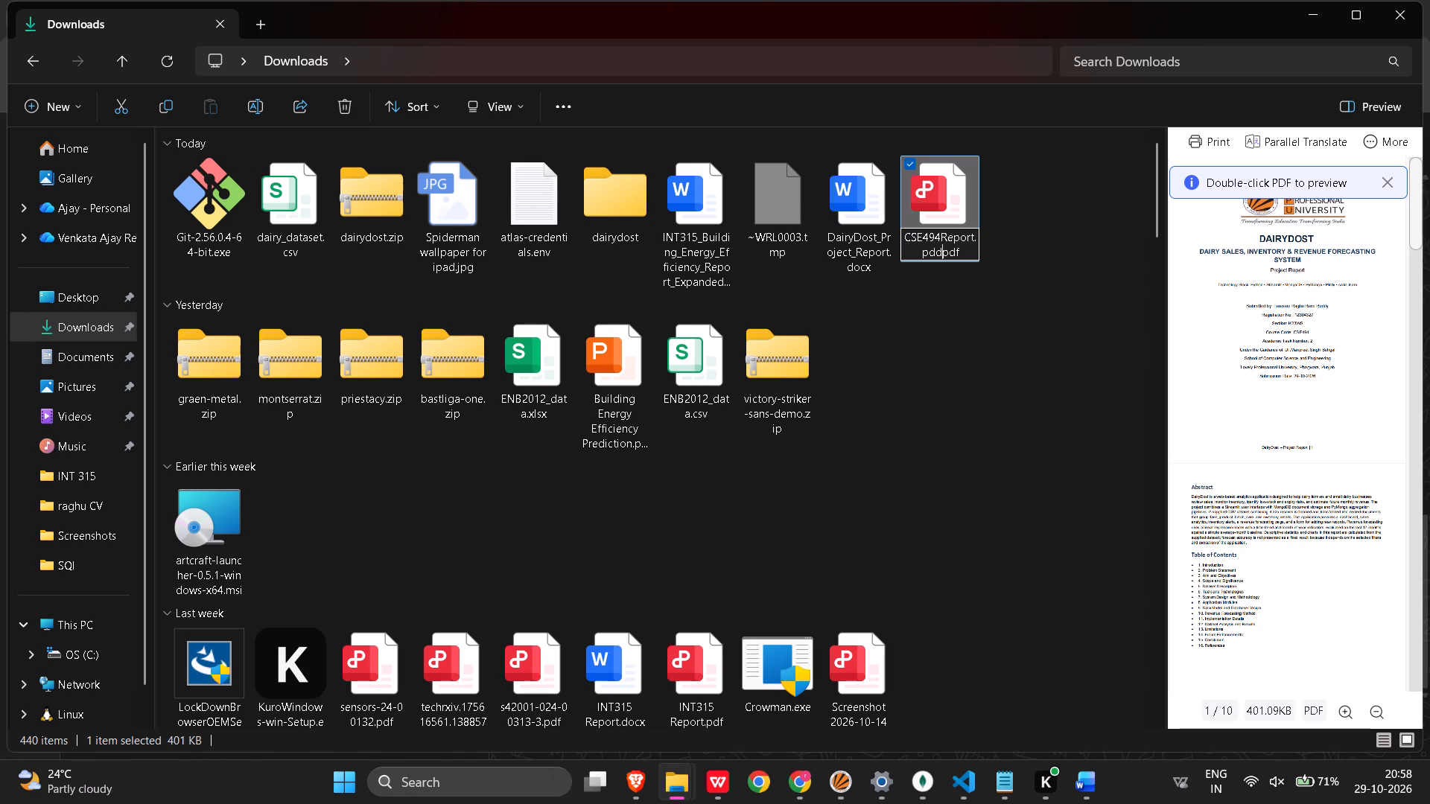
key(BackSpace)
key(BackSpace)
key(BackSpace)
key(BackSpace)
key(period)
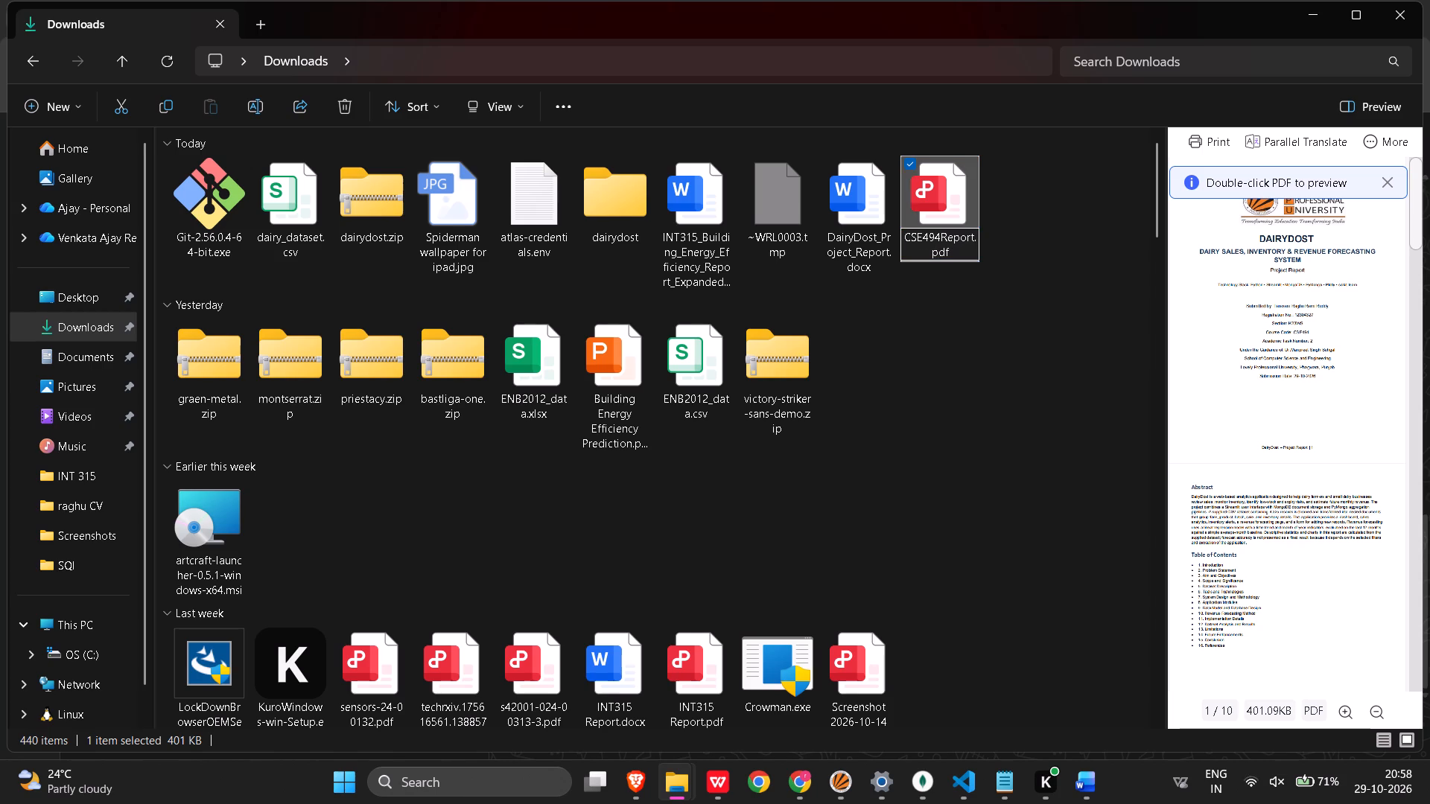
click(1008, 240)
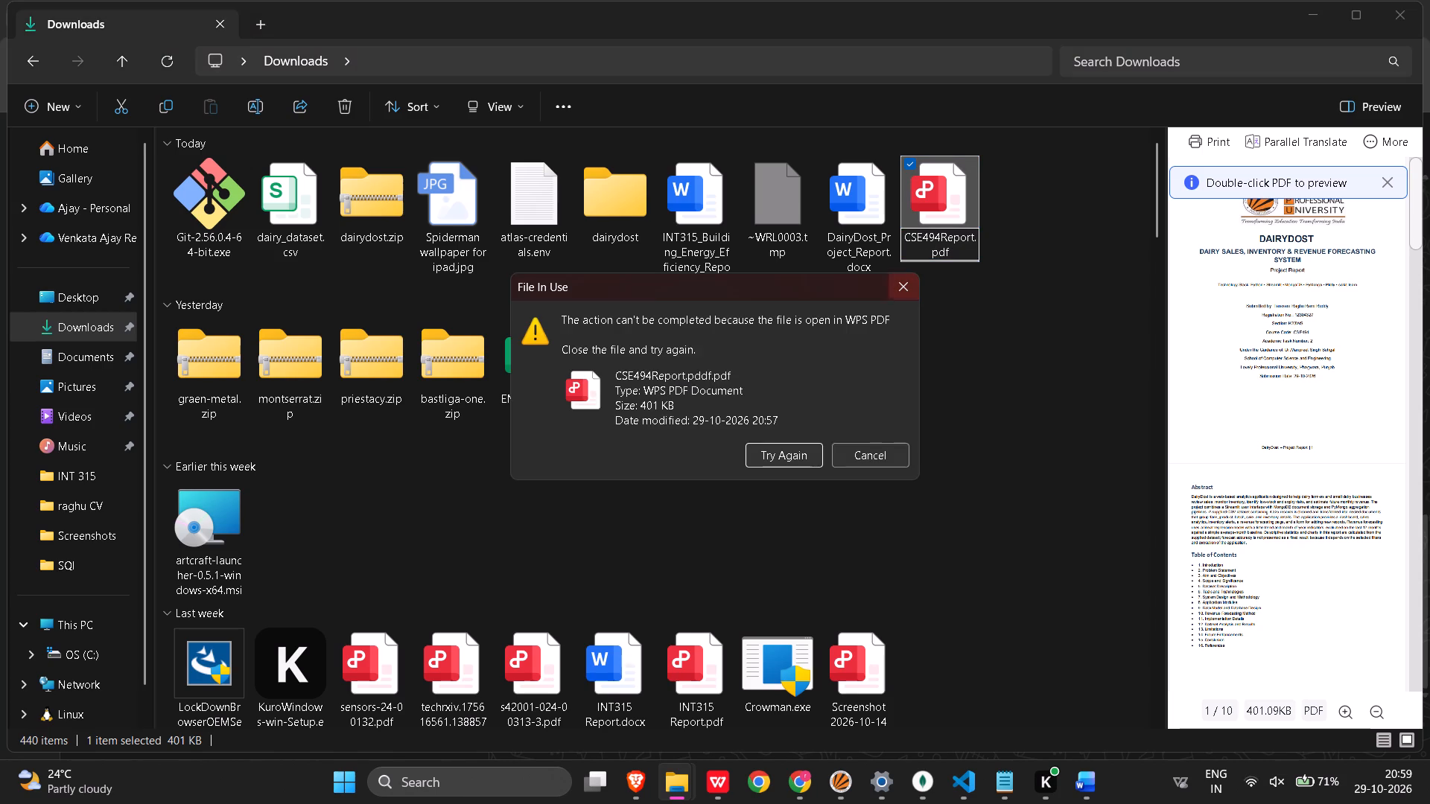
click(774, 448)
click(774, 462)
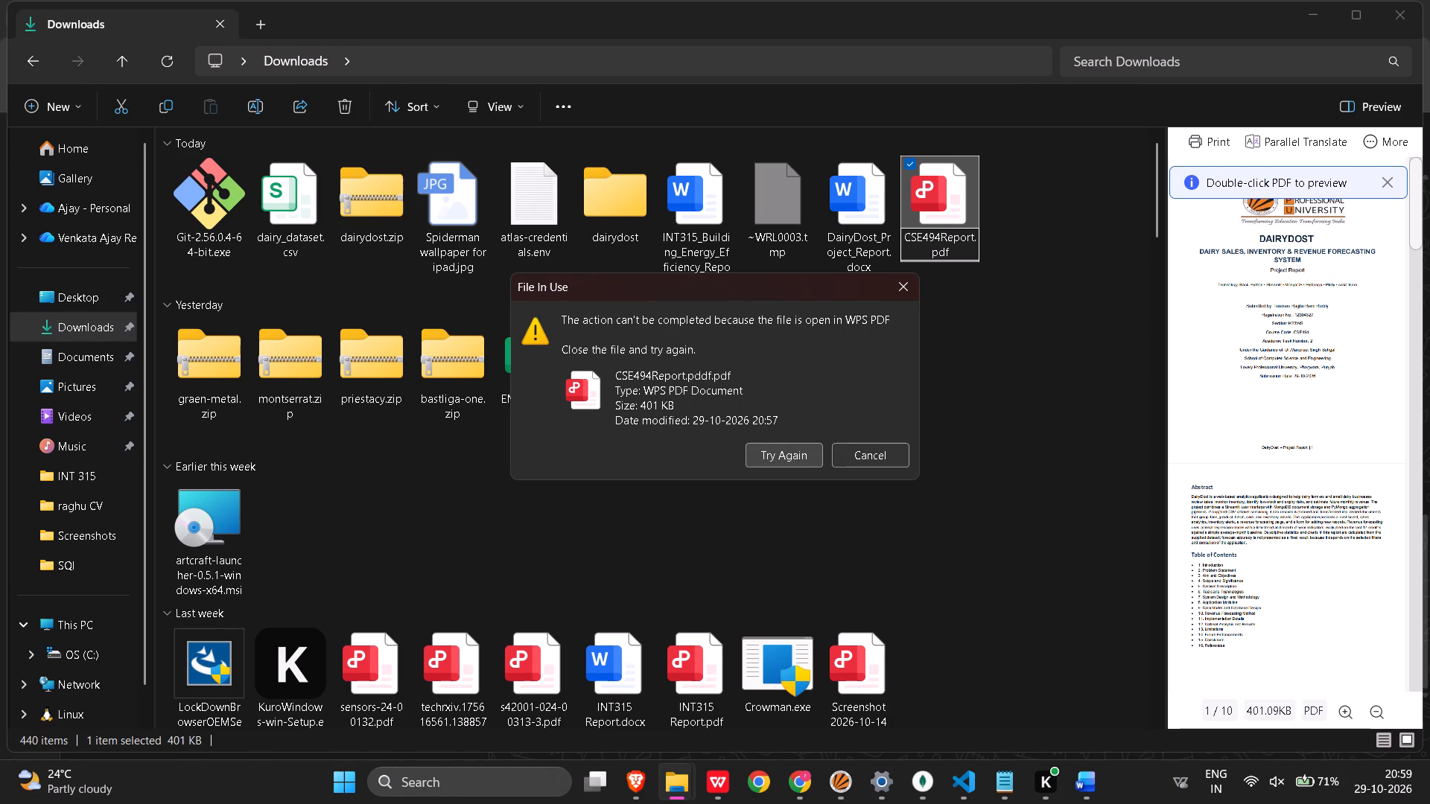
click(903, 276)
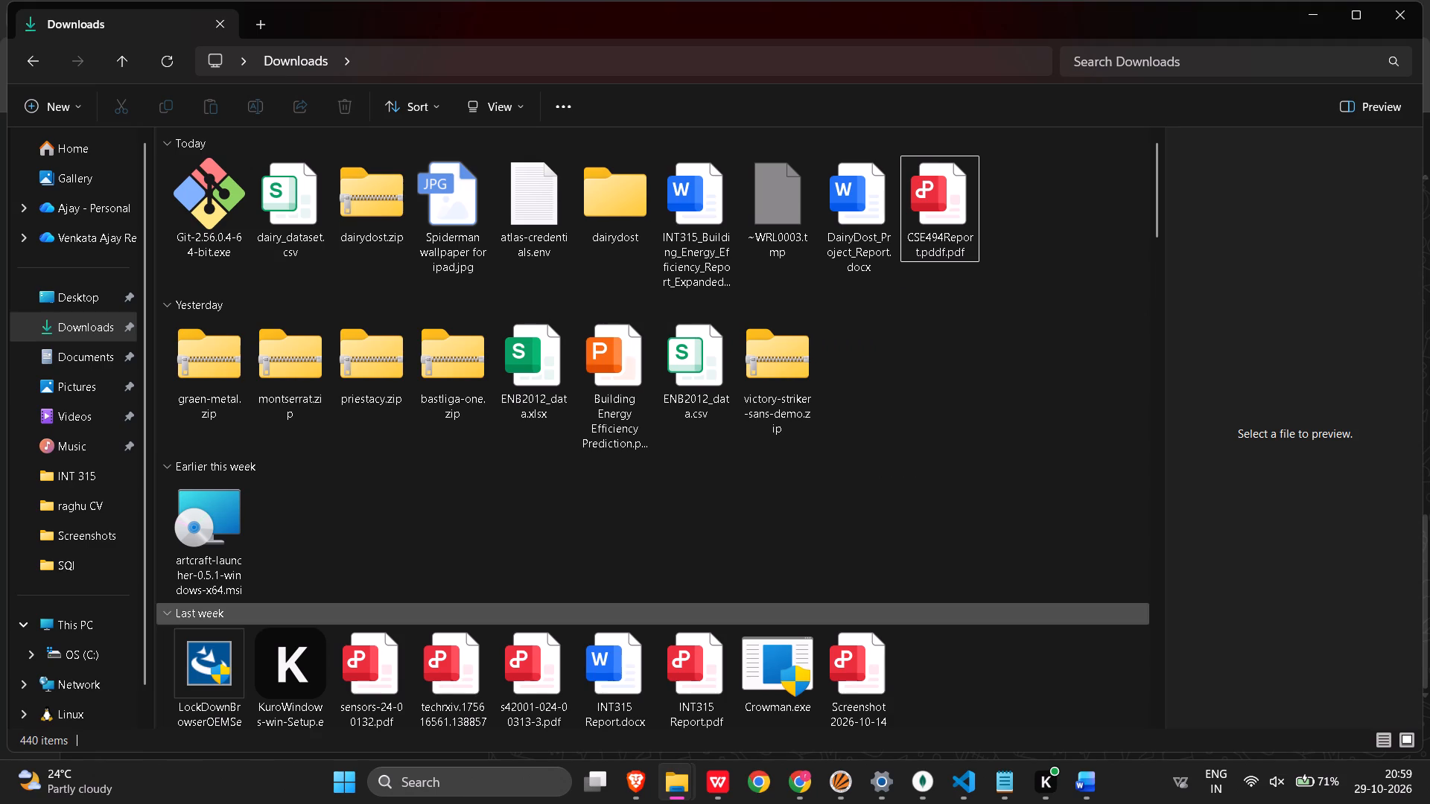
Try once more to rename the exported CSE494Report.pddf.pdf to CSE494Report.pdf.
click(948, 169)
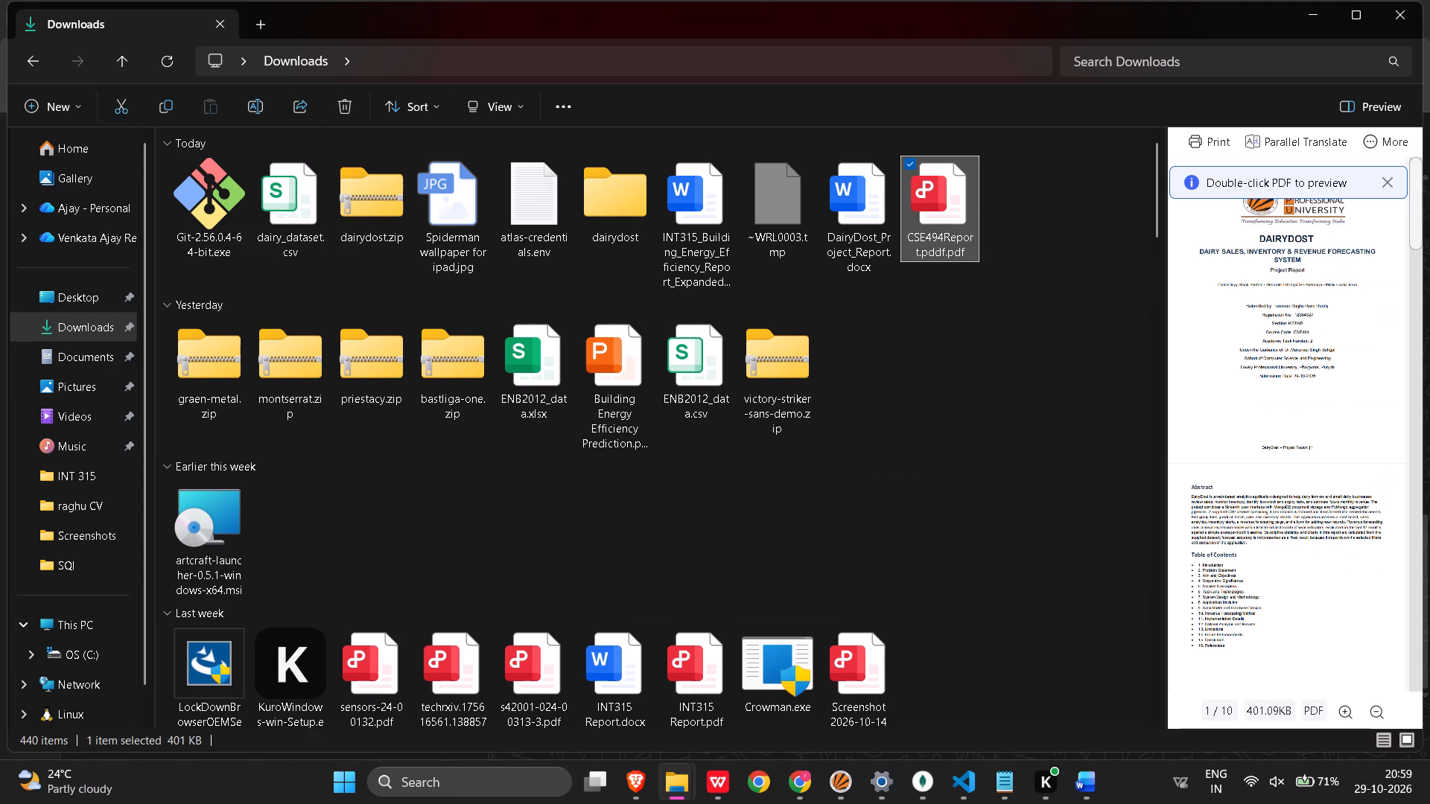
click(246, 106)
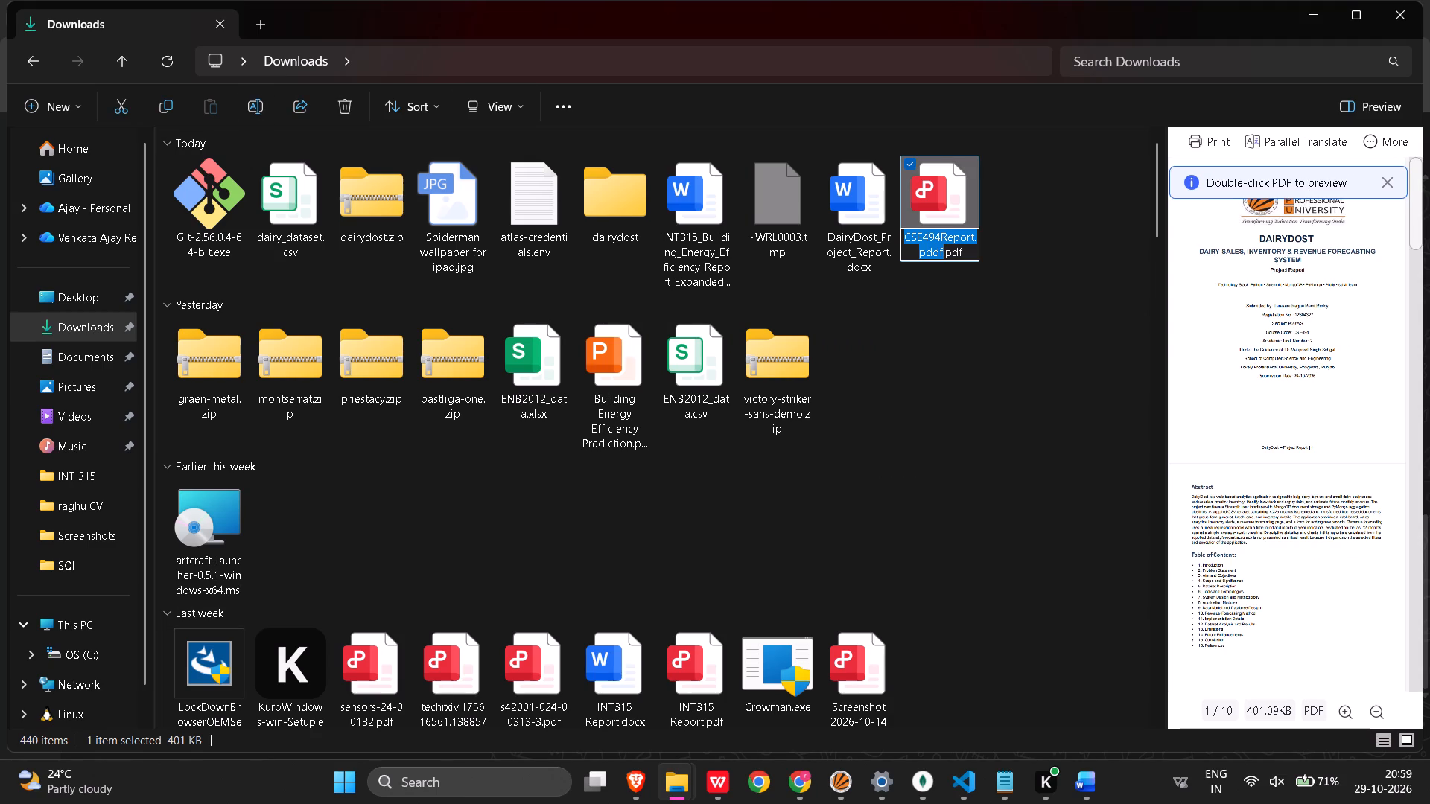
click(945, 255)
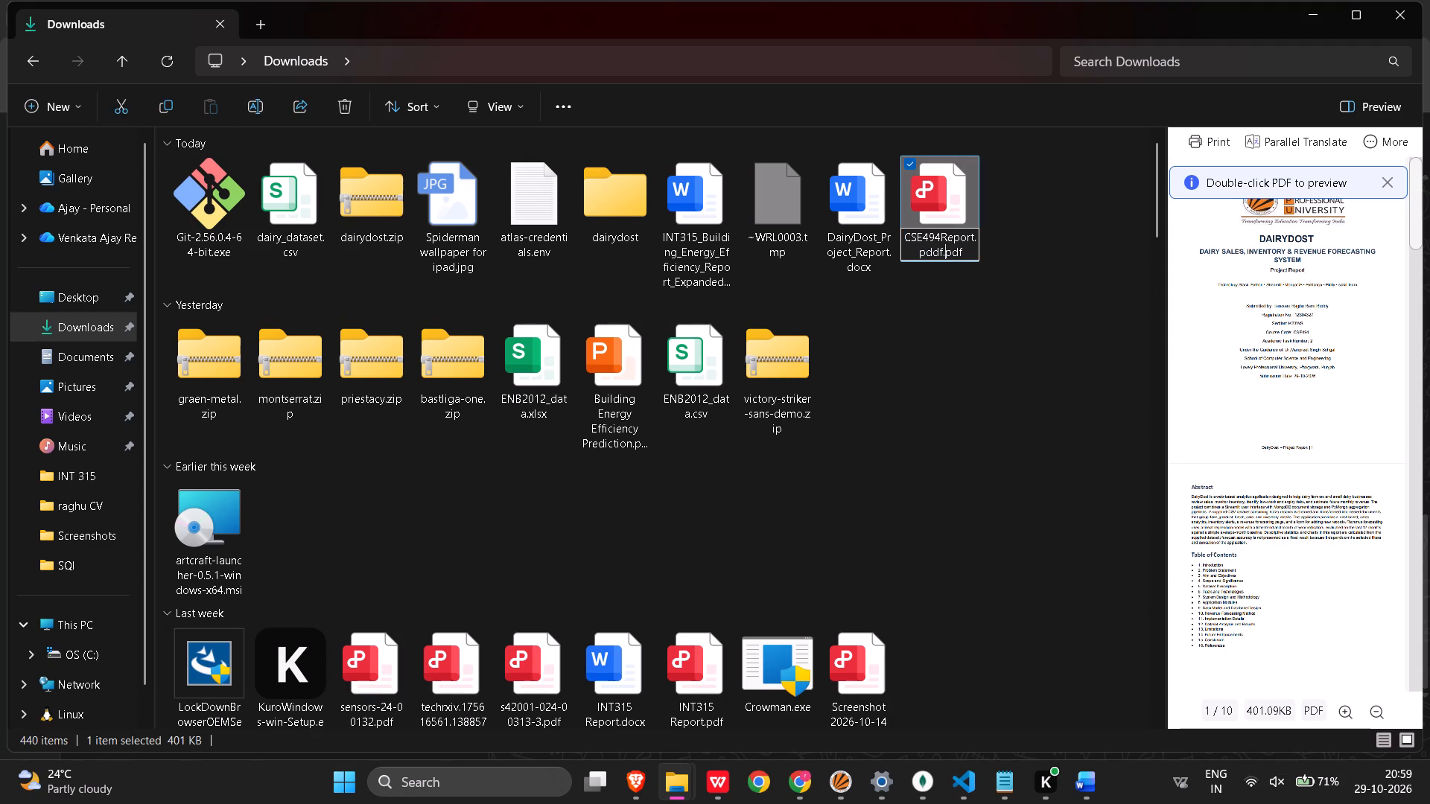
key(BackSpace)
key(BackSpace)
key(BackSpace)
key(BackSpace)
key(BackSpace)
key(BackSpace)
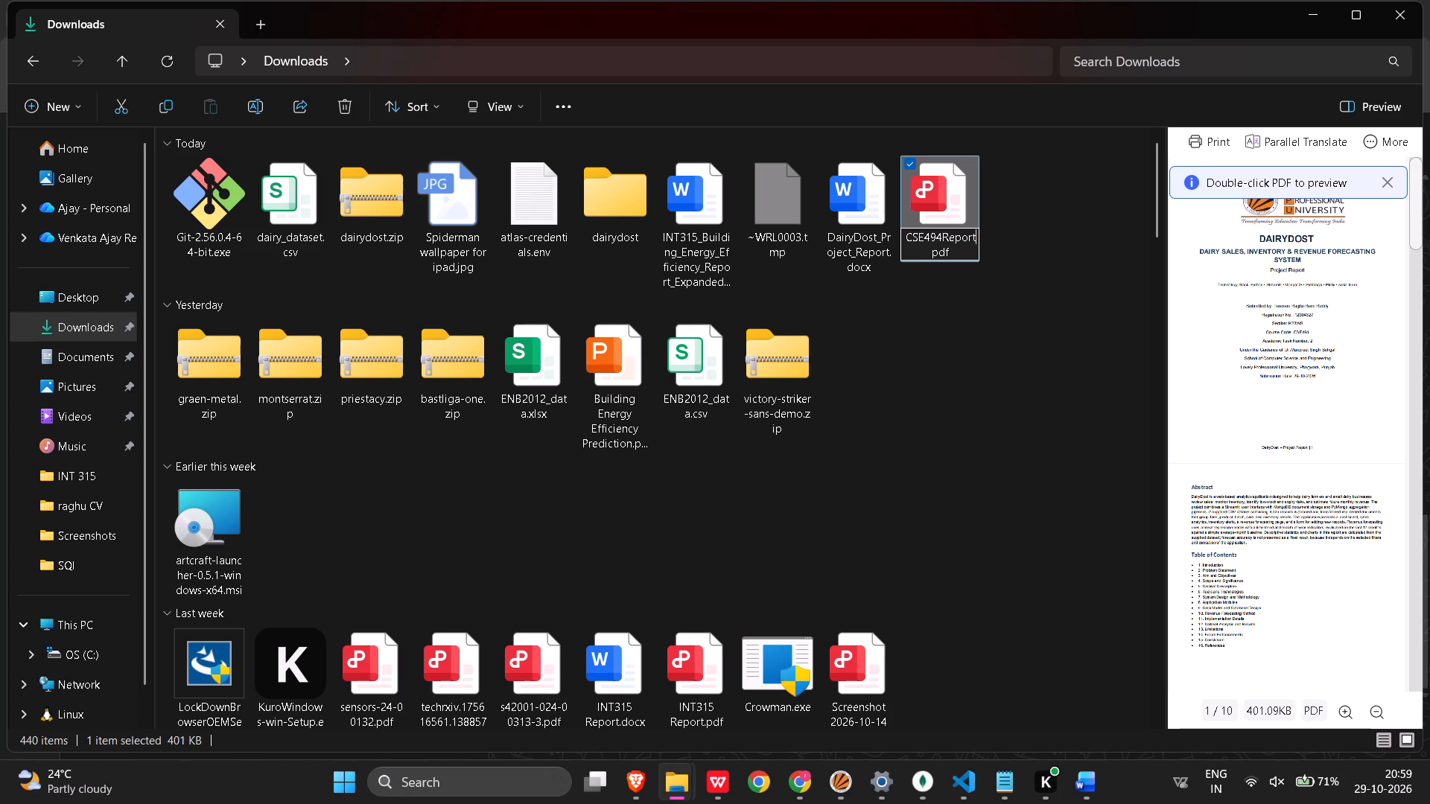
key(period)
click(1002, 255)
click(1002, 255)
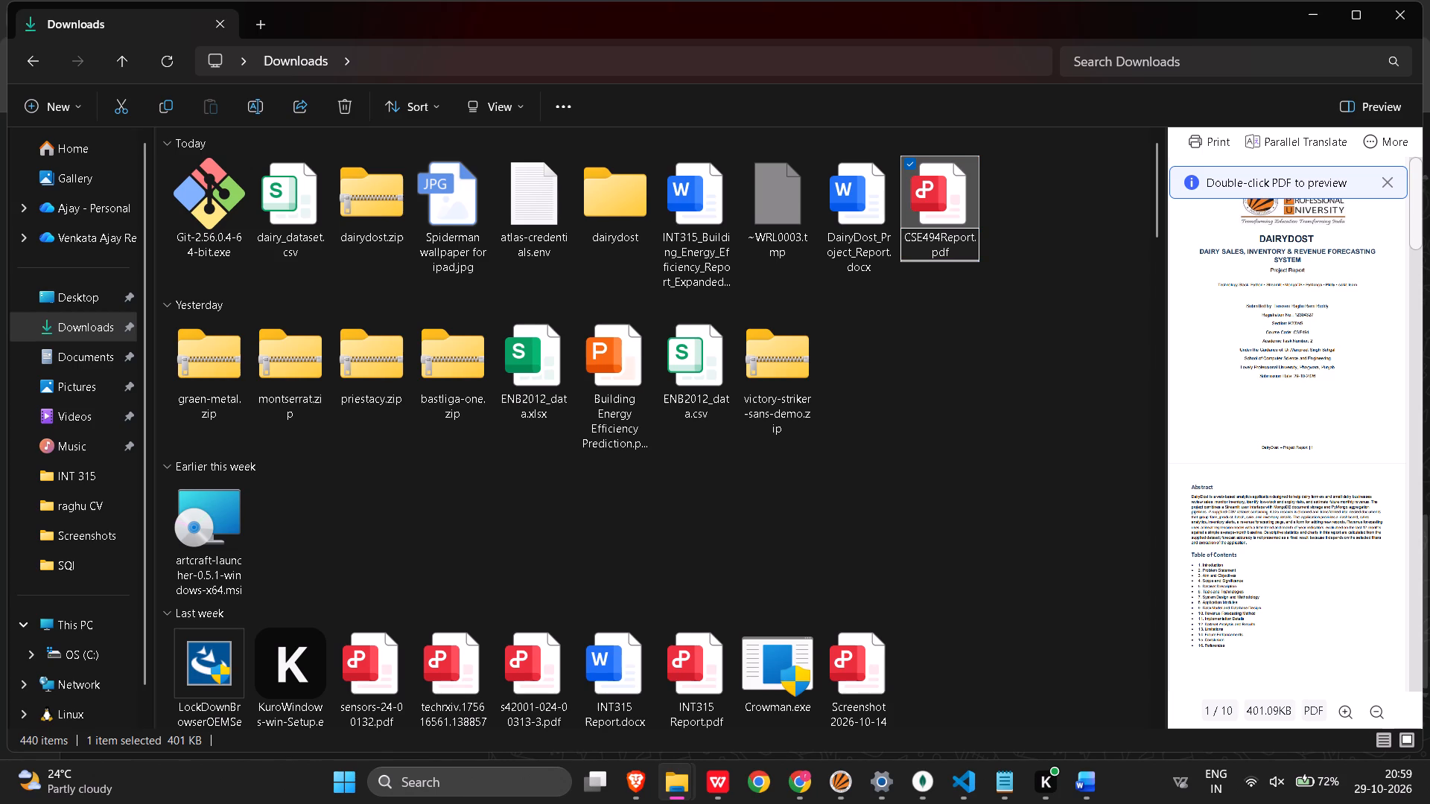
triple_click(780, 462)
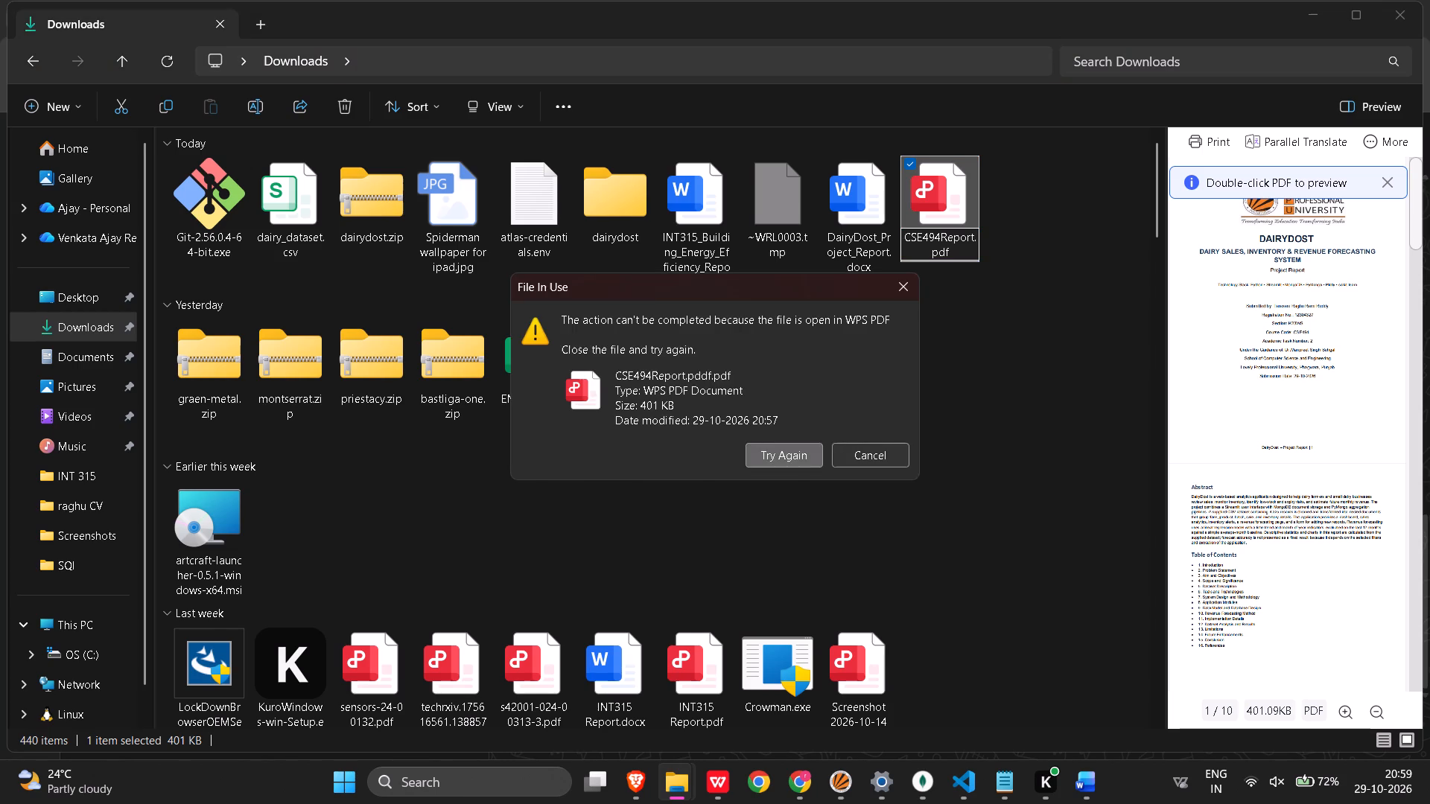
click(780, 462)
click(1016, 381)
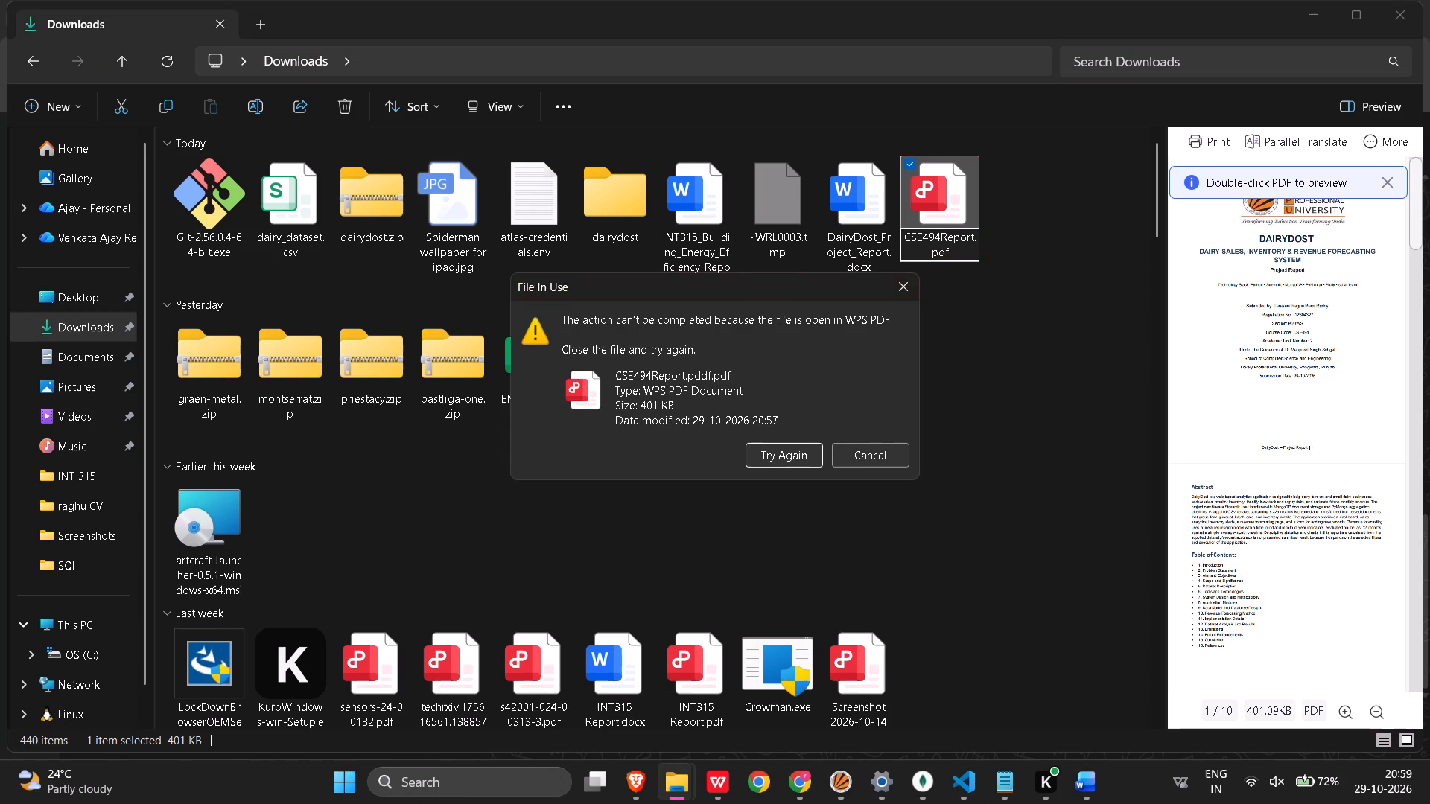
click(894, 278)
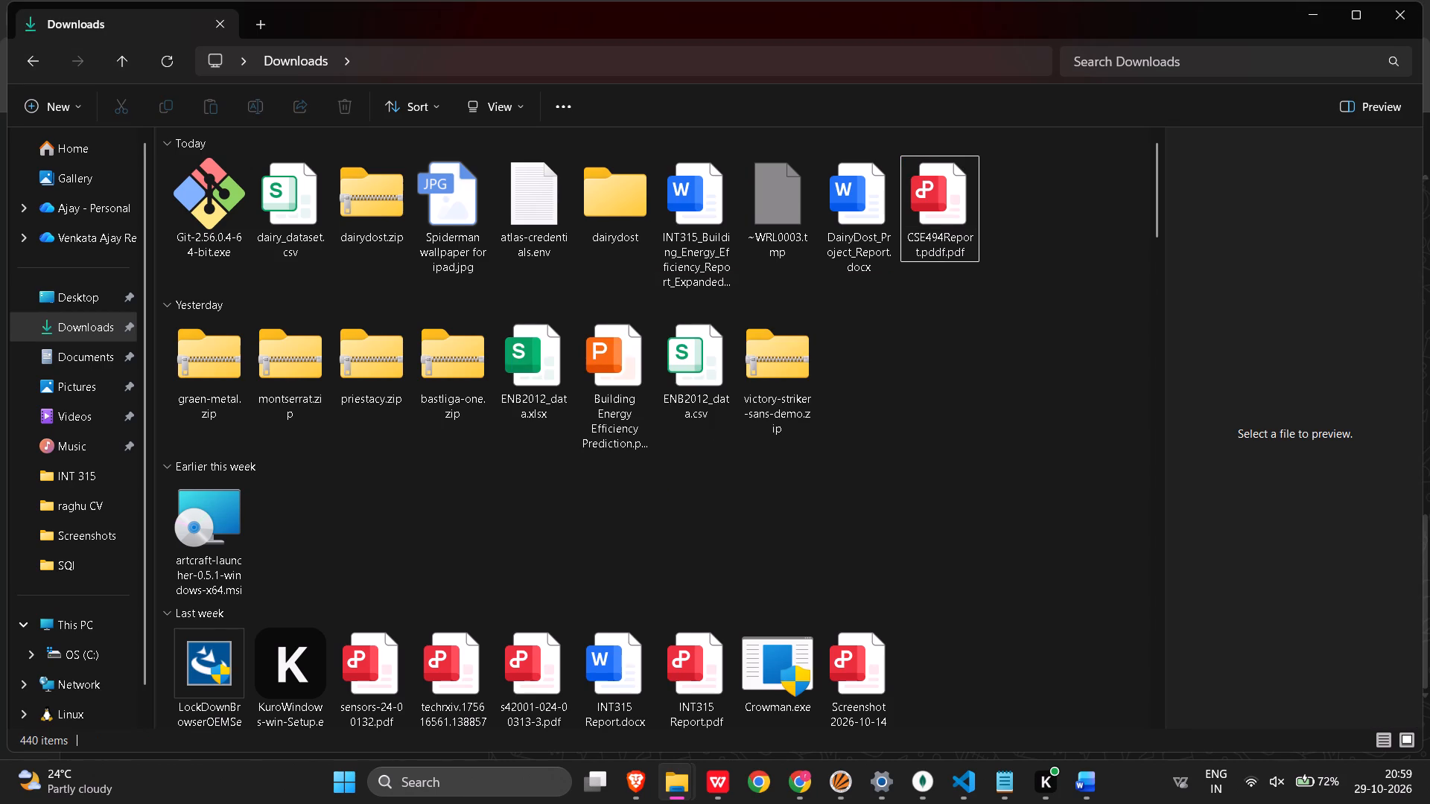
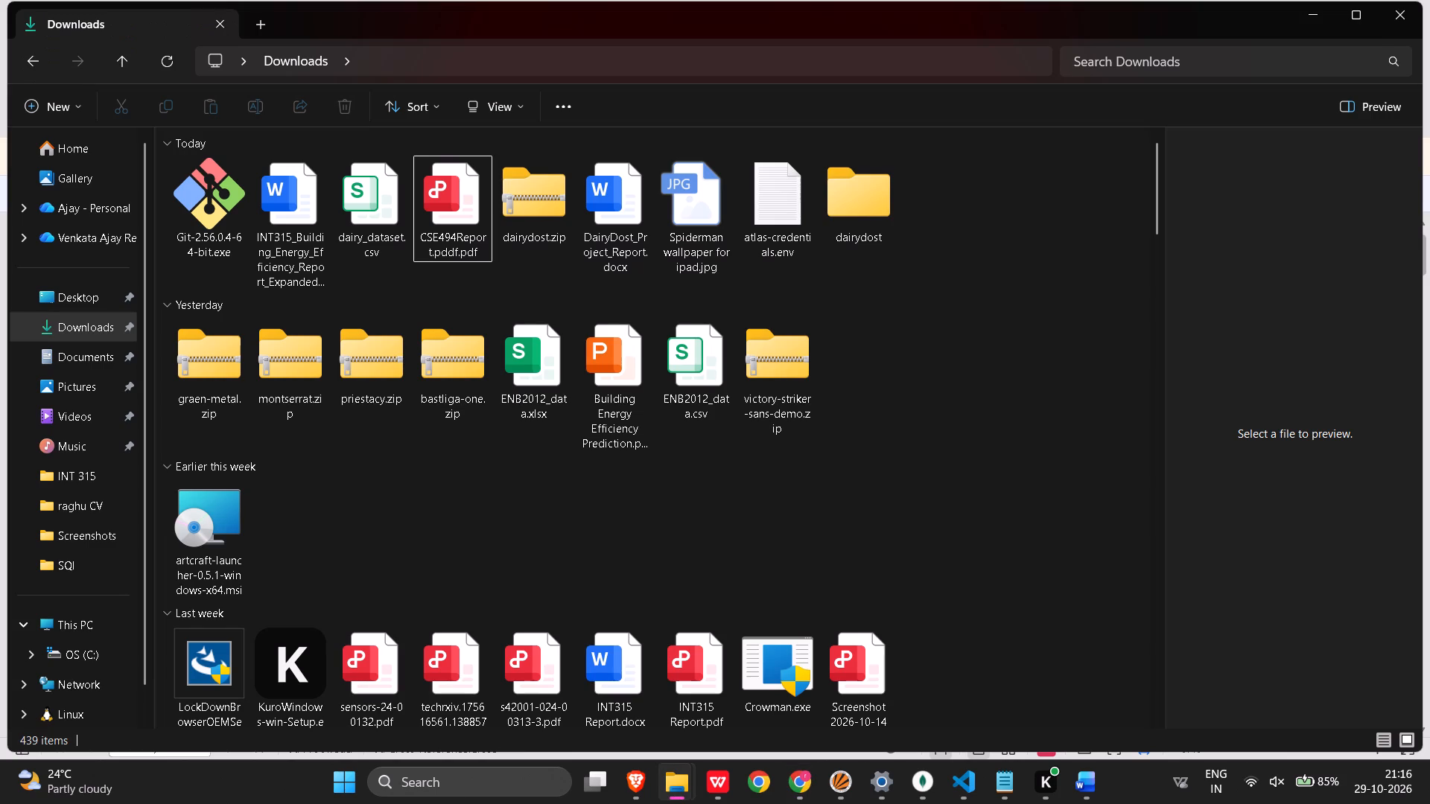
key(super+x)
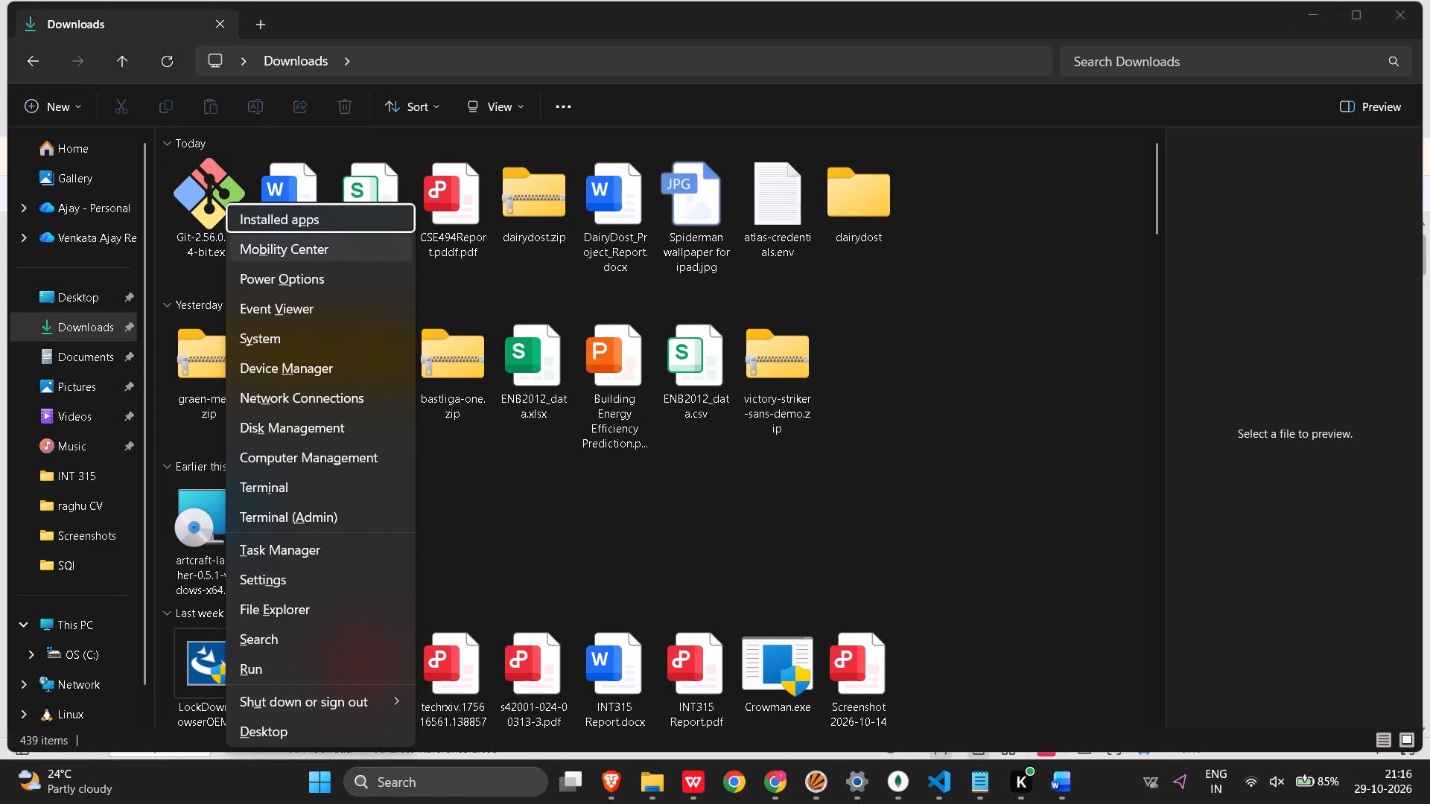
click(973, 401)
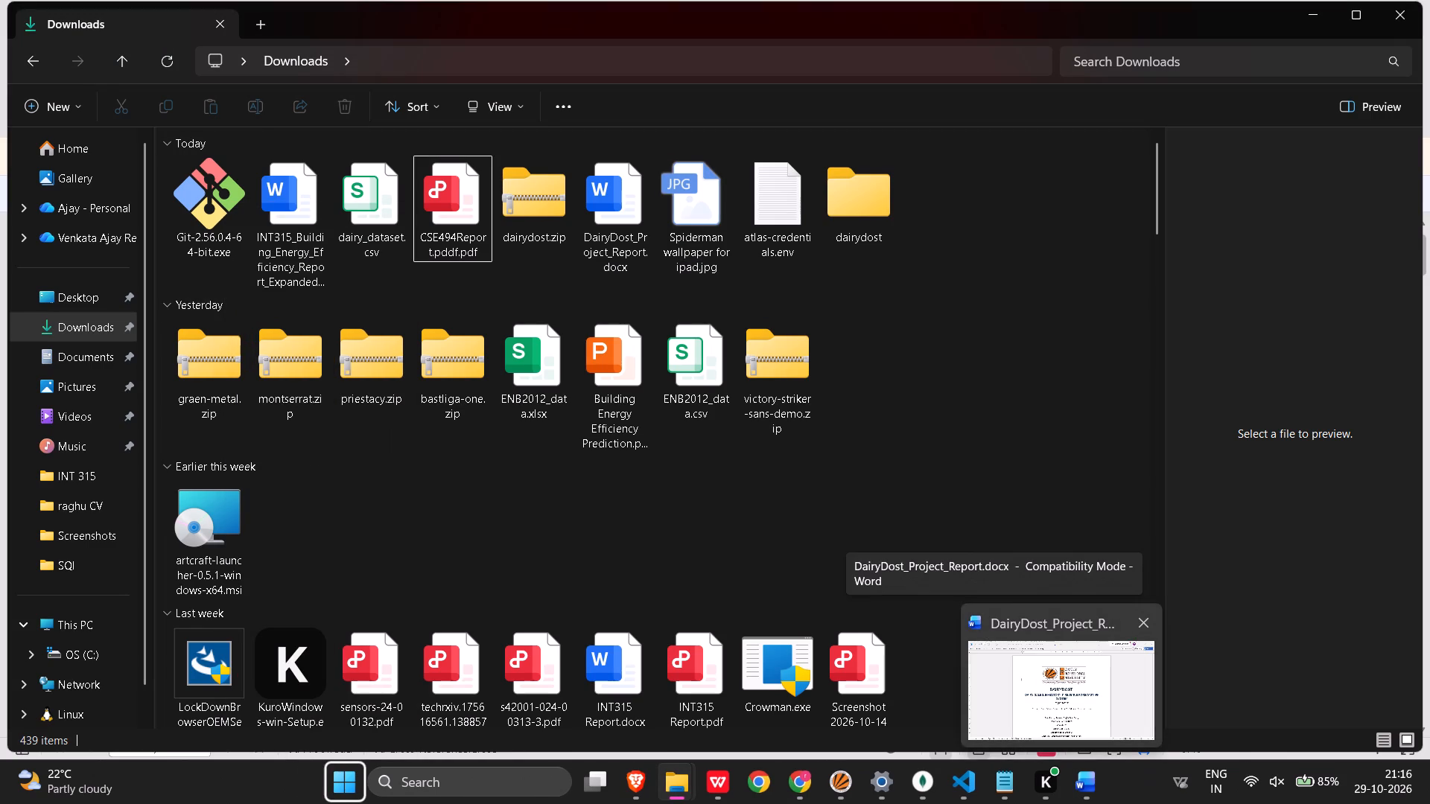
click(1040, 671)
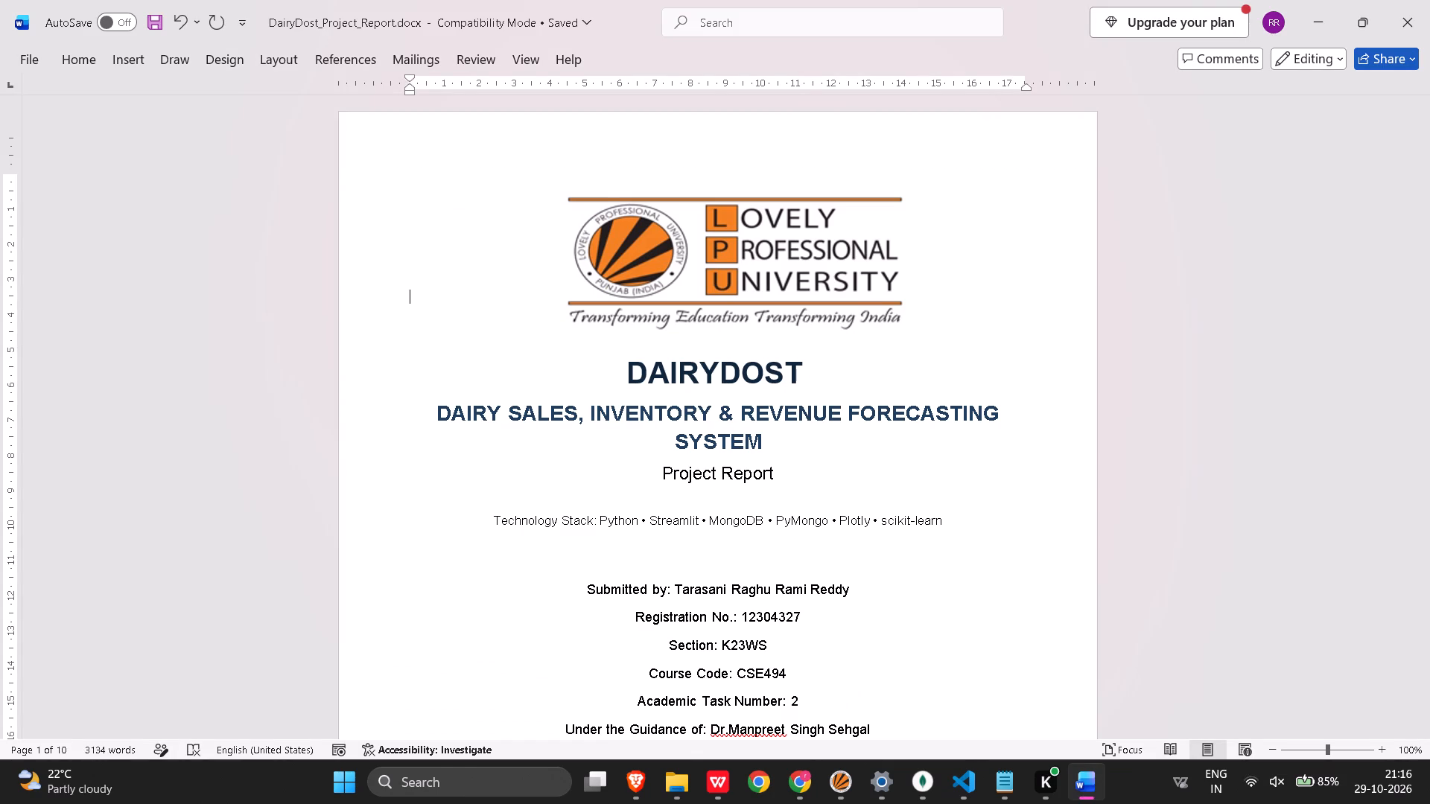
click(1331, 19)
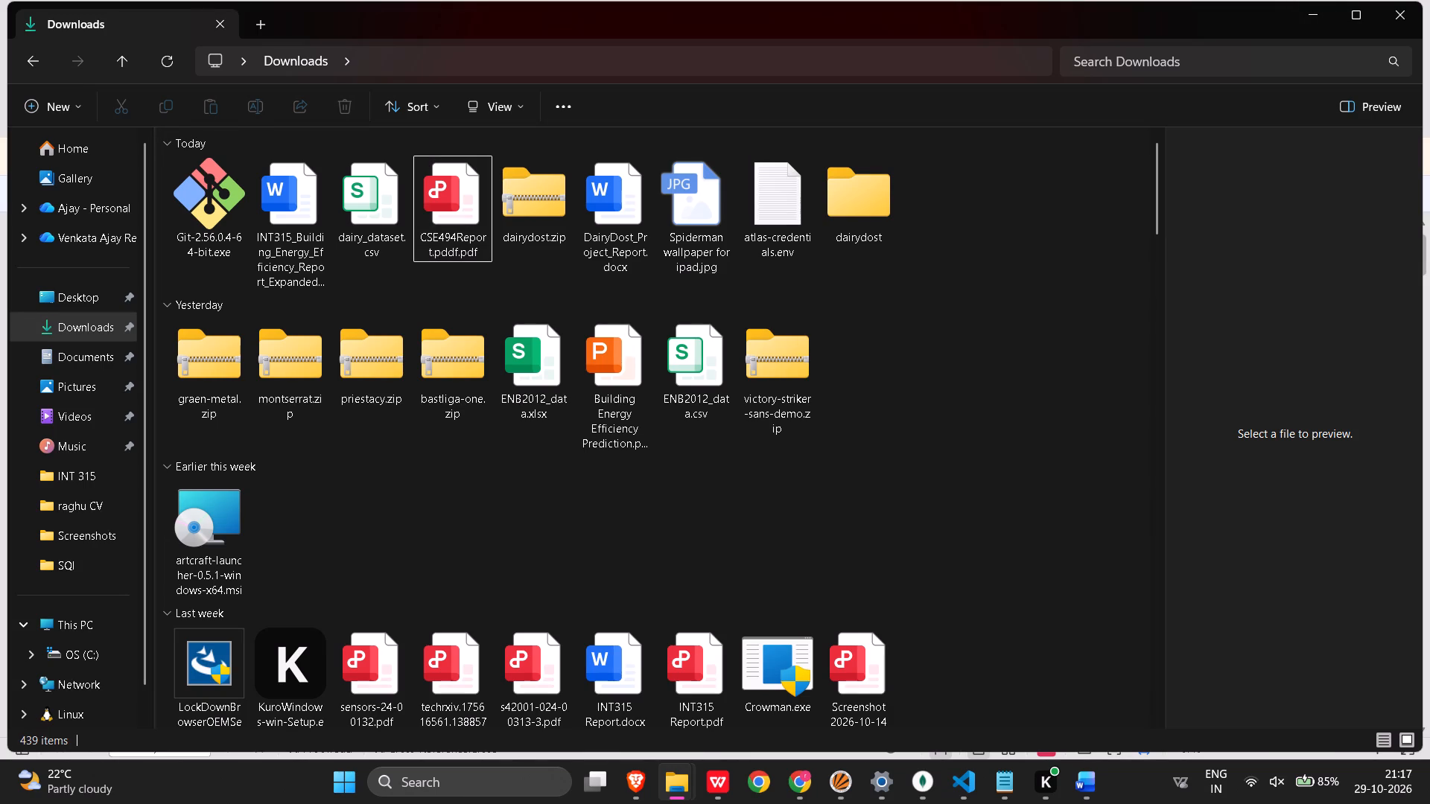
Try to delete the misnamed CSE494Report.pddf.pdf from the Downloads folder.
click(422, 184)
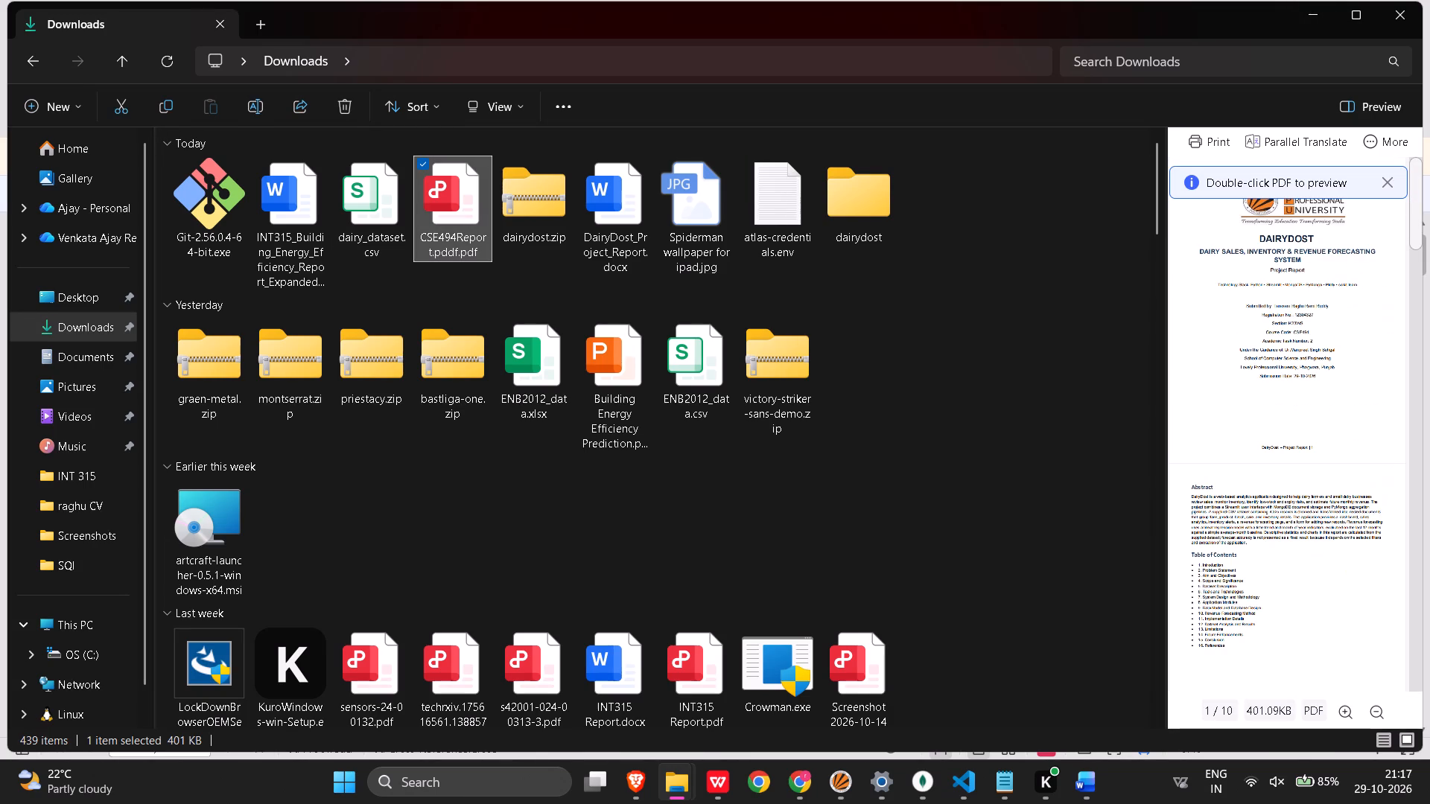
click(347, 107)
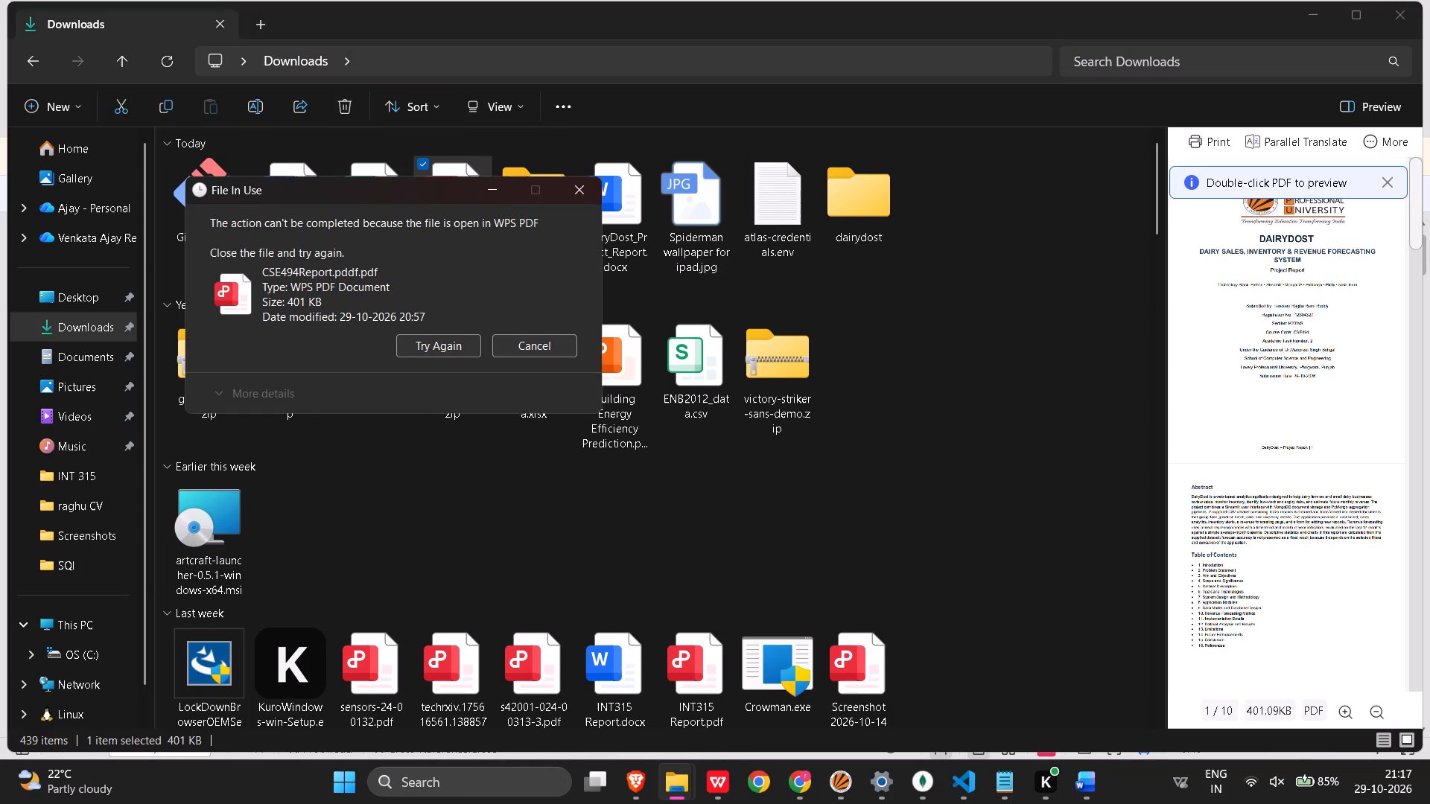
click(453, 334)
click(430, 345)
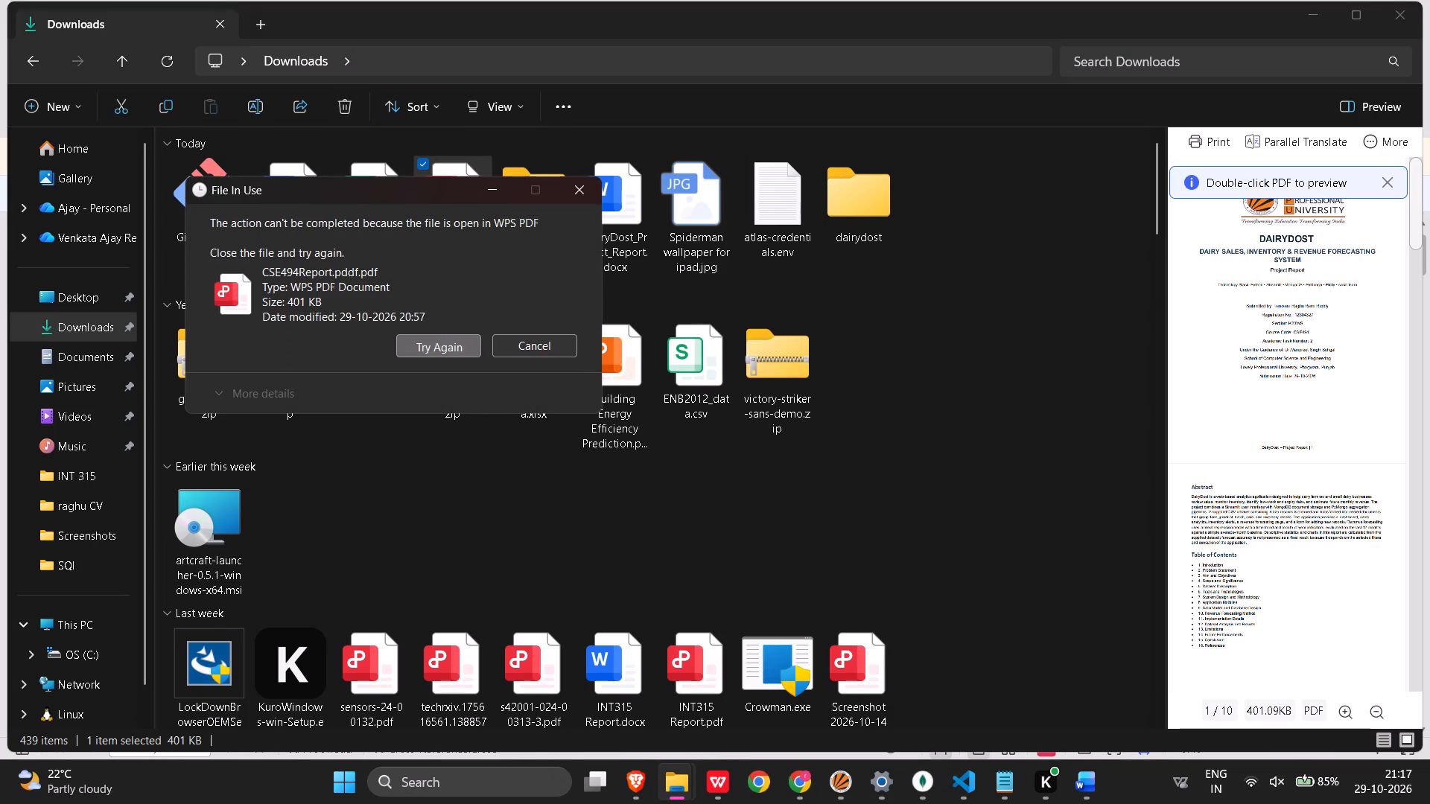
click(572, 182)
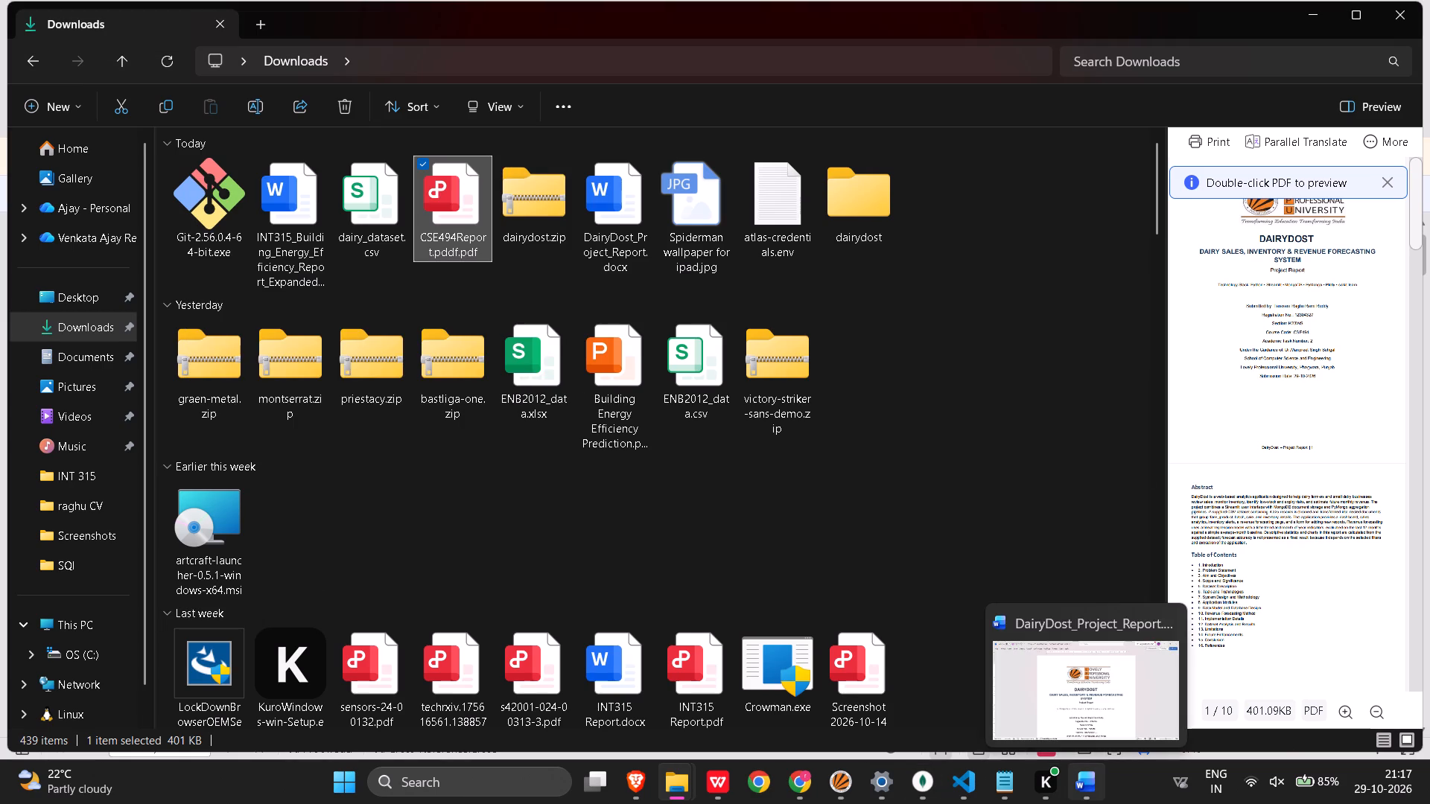
Switch to the DairyDost report in Word and start saving a copy with the file name CSE494Report.
click(1068, 696)
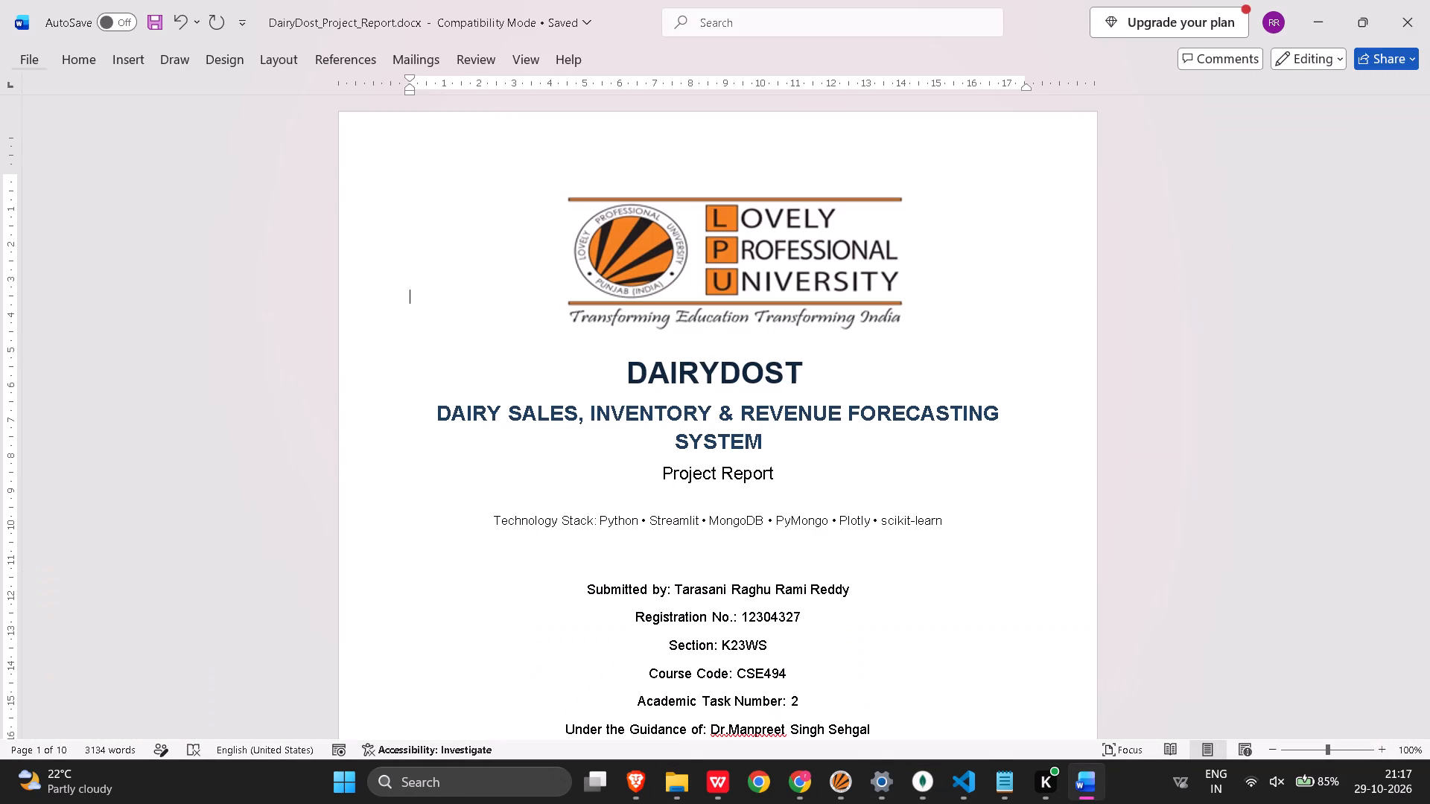
click(47, 67)
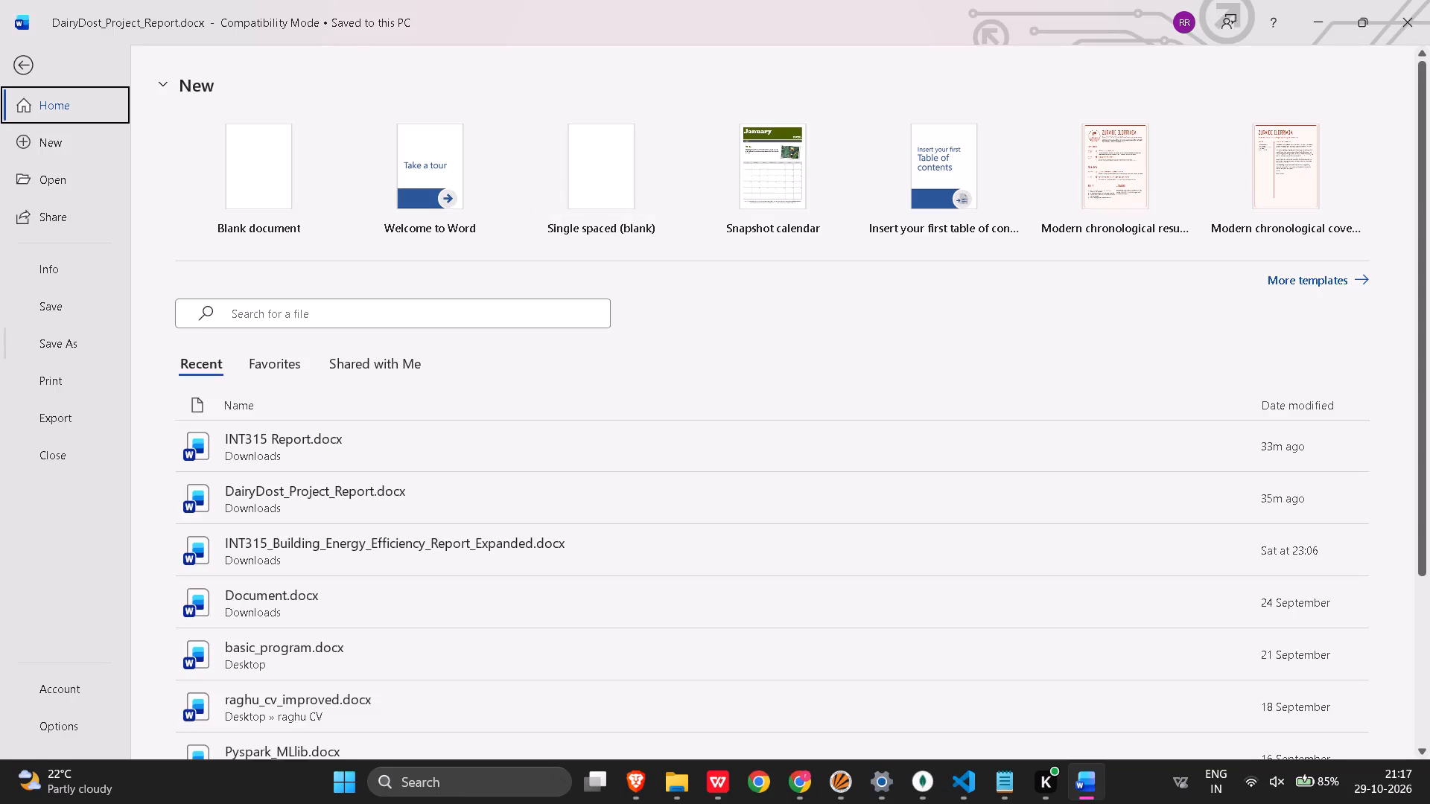
click(67, 342)
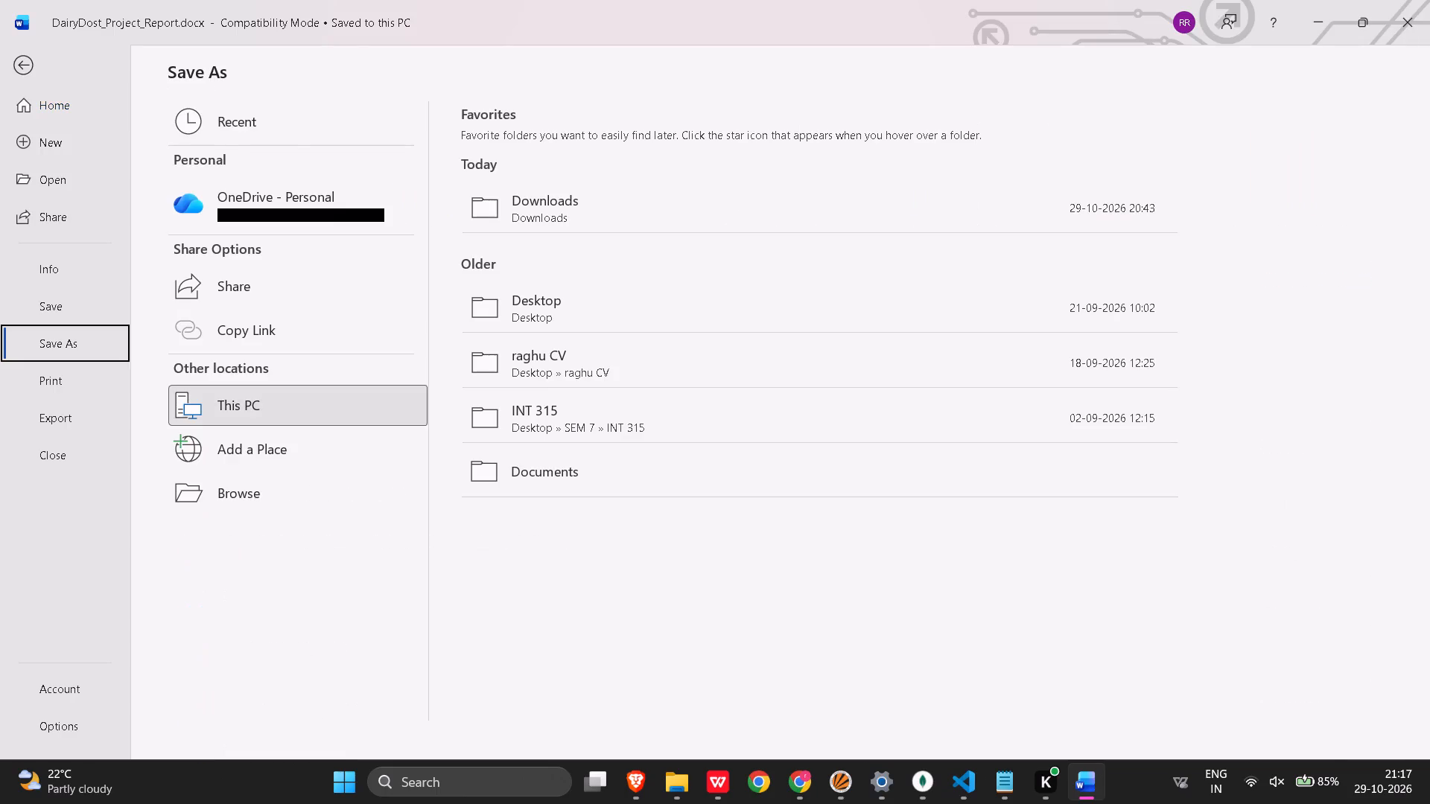
click(306, 491)
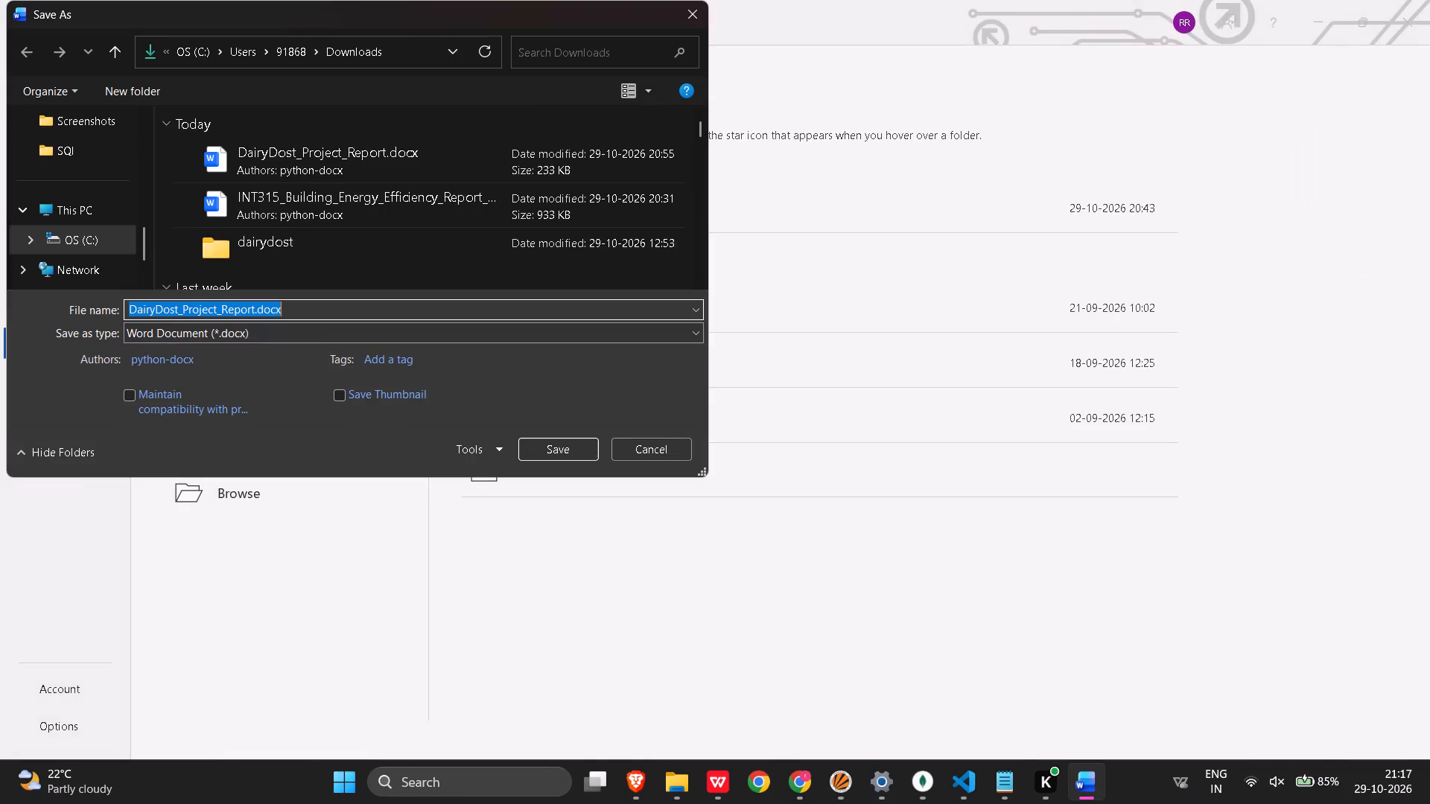
click(258, 306)
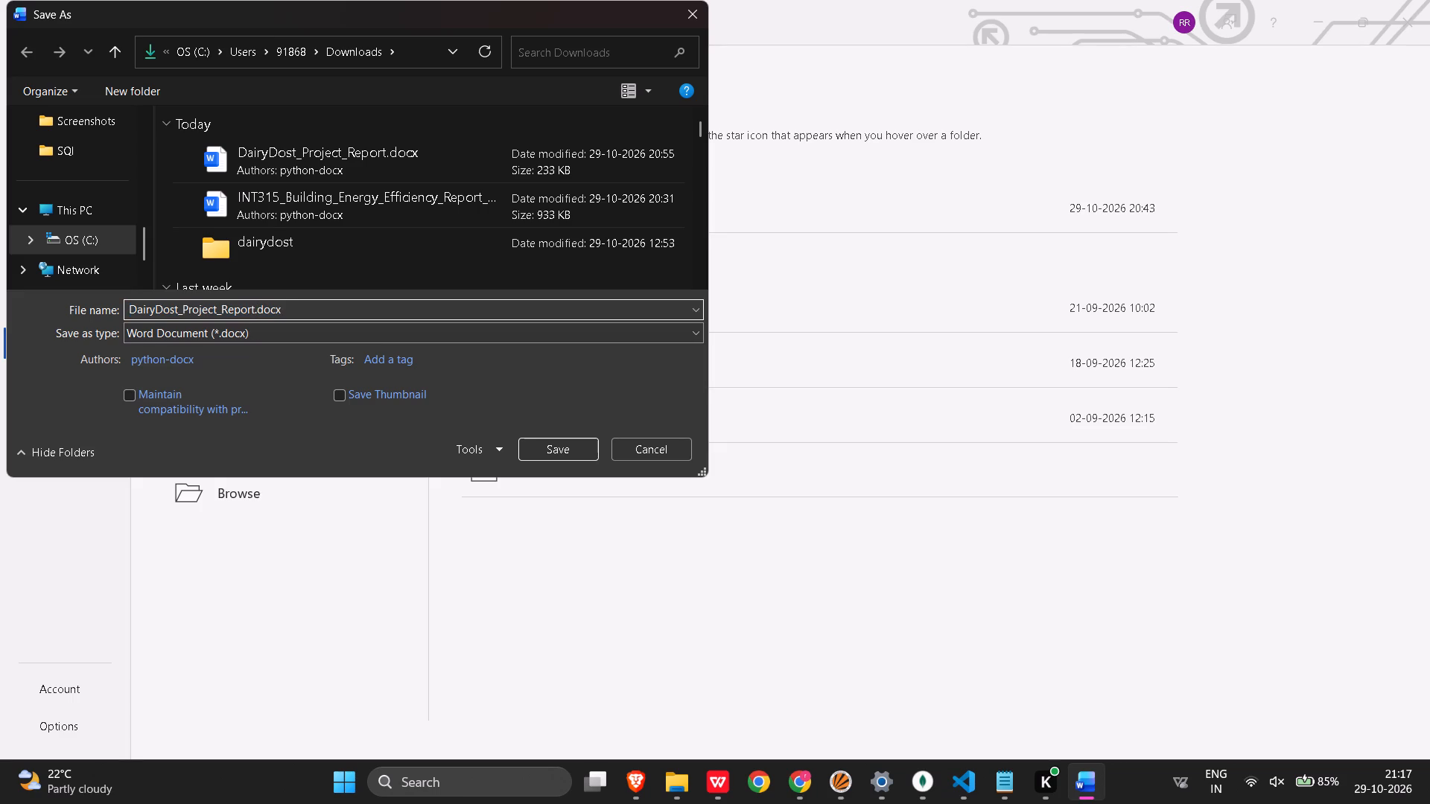
key(Left)
key(Left)
key(Left)
key(Left)
key(Left)
key(Left)
key(Left)
key(BackSpace)
key(BackSpace)
key(BackSpace)
key(BackSpace)
key(BackSpace)
key(BackSpace)
key(BackSpace)
key(BackSpace)
key(BackSpace)
key(BackSpace)
key(BackSpace)
key(BackSpace)
key(BackSpace)
key(BackSpace)
key(BackSpace)
key(BackSpace)
key(BackSpace)
key(BackSpace)
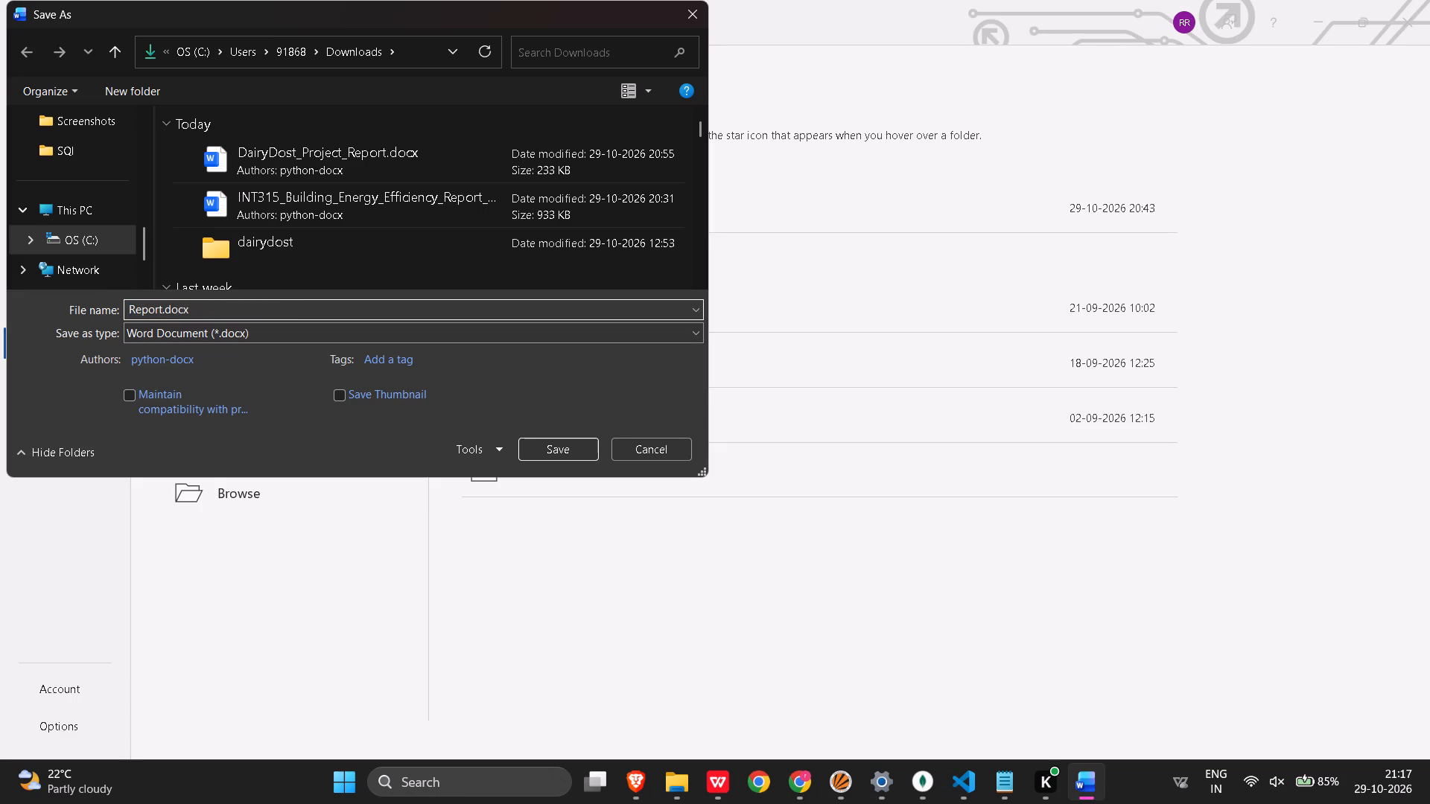
text(Cse)
key(BackSpace)
key(BackSpace)
text(SE)
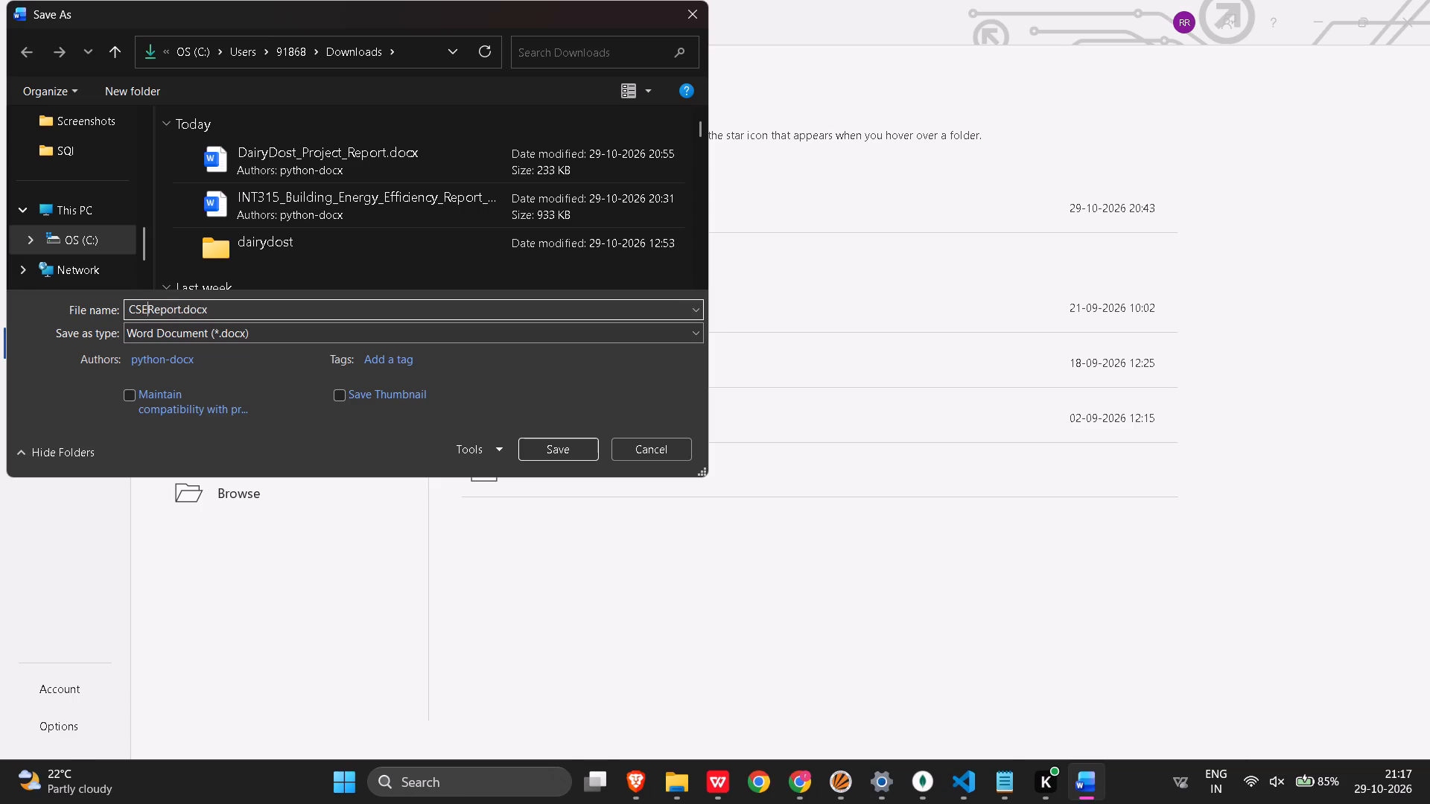
text(494)
key(Right)
key(Right)
key(Right)
key(Right)
key(Right)
key(Right)
key(Right)
key(Right)
key(Right)
key(Right)
key(Right)
Set the copy's file type to PDF and save it in the Downloads folder.
click(179, 335)
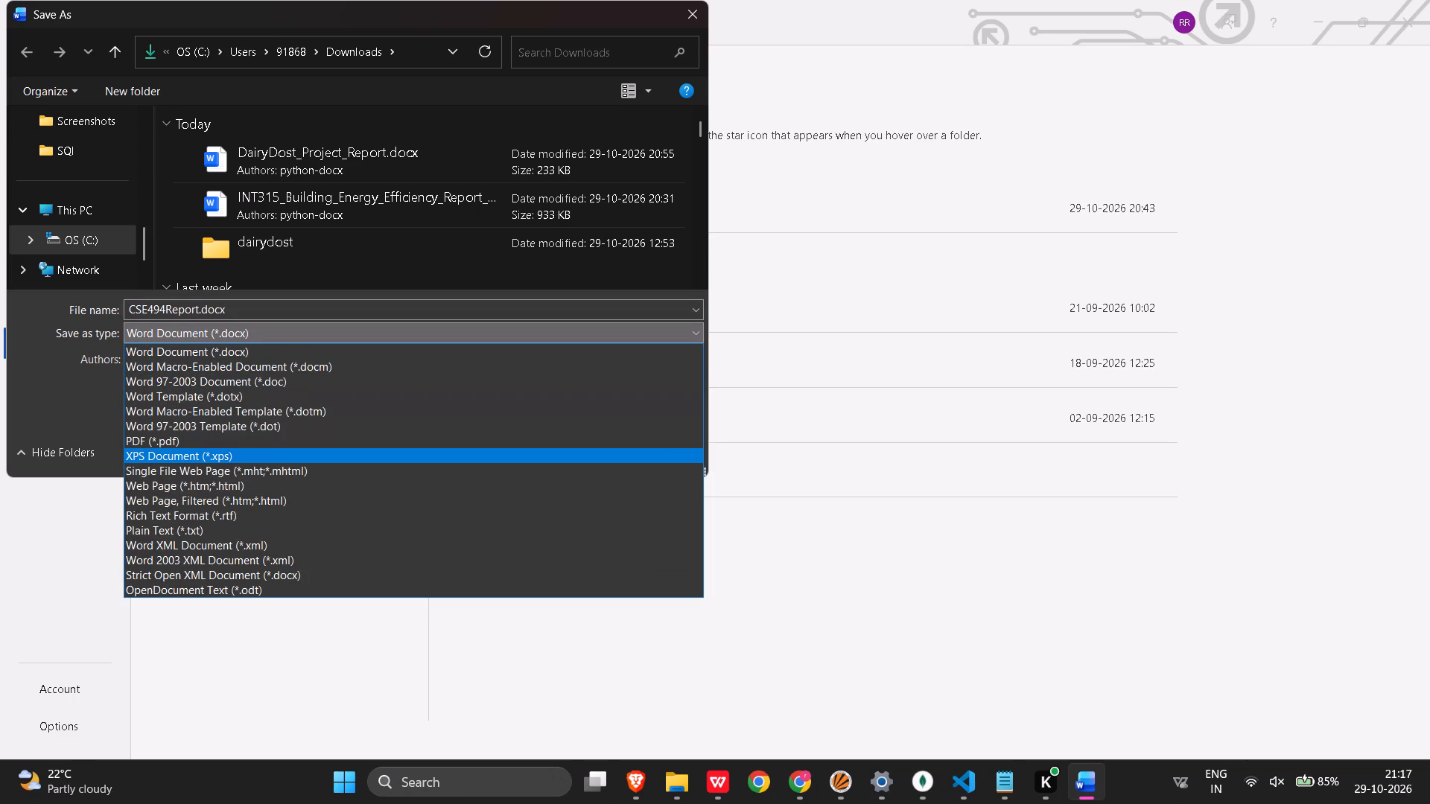
click(189, 444)
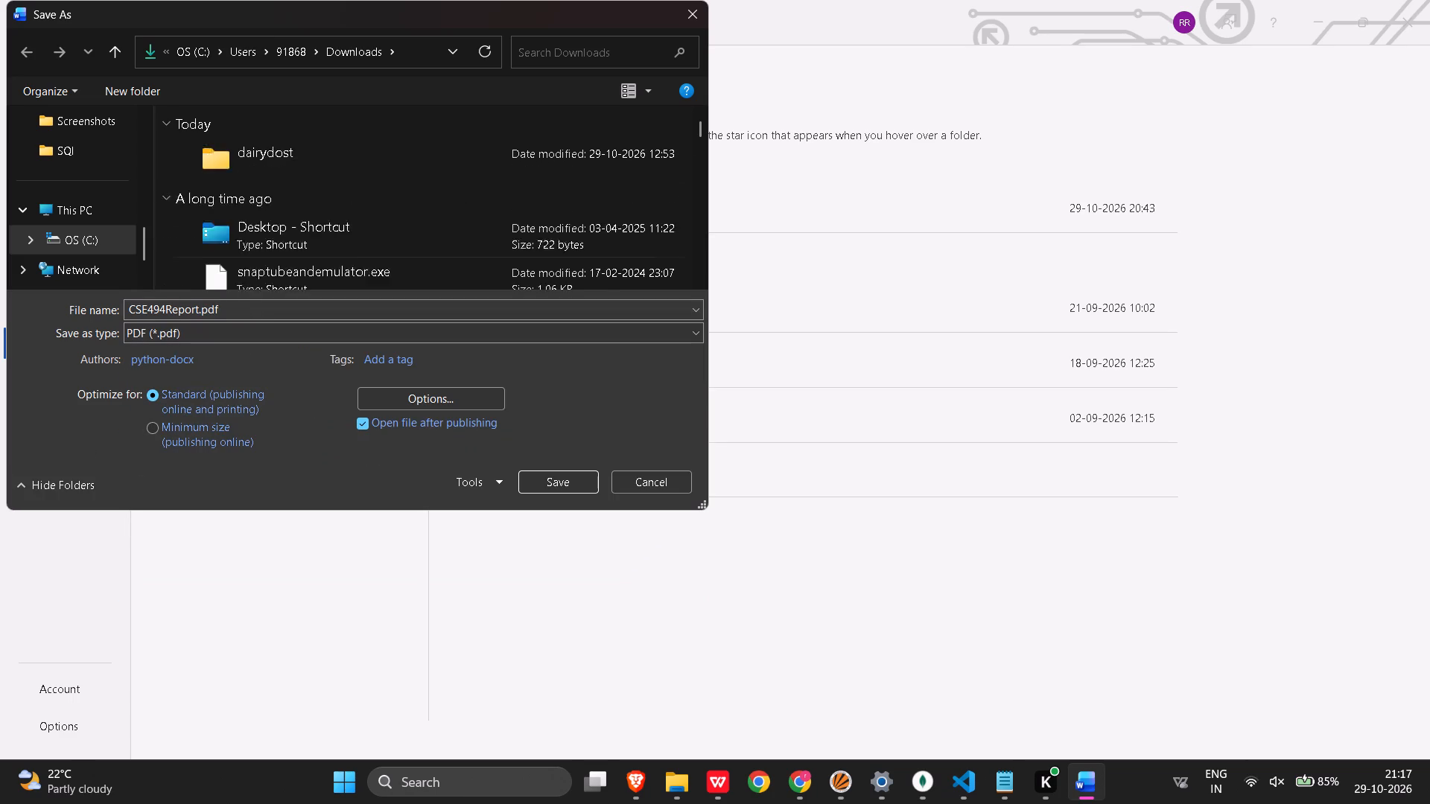
scroll(66, 188, up, 1)
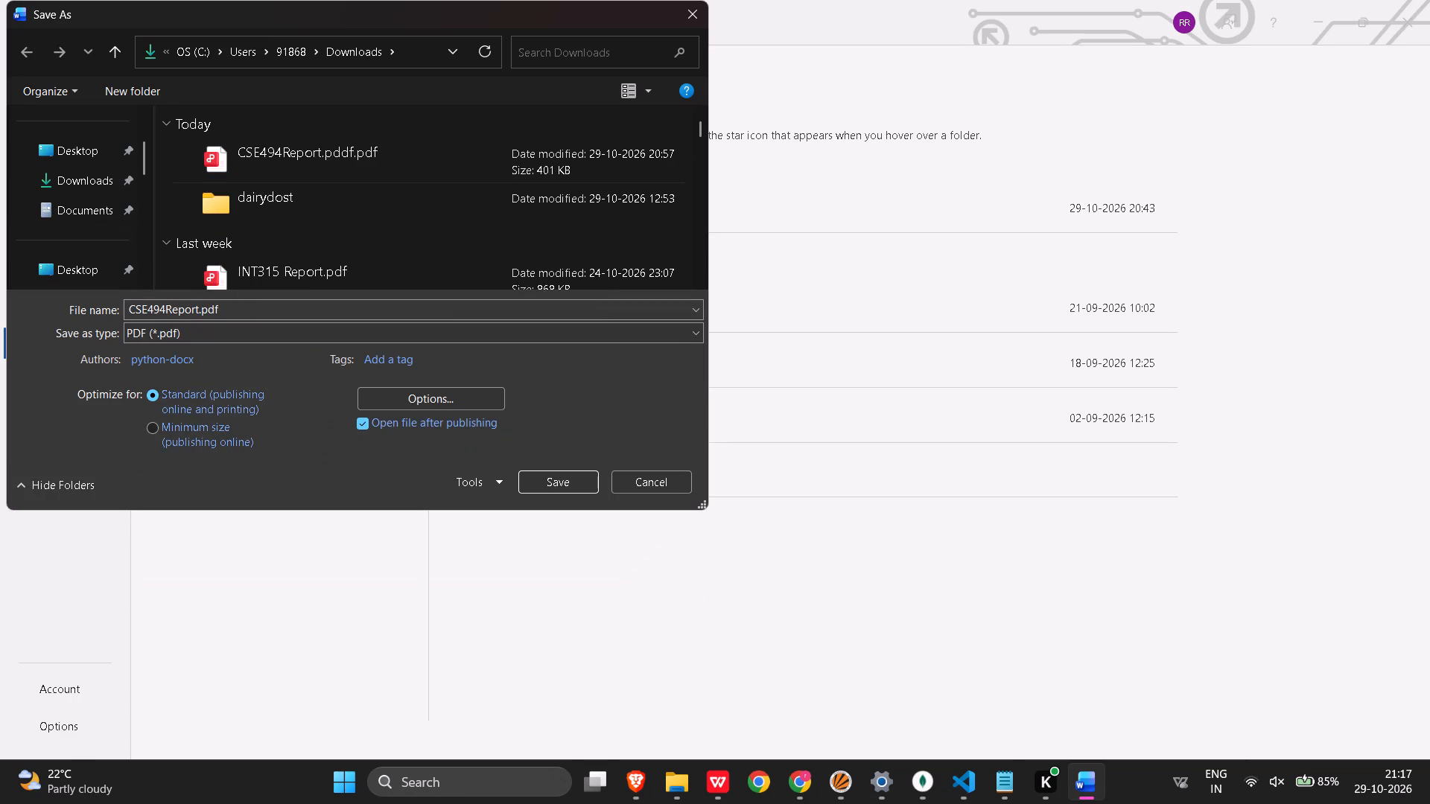
scroll(66, 188, down, 1)
scroll(66, 188, up, 1)
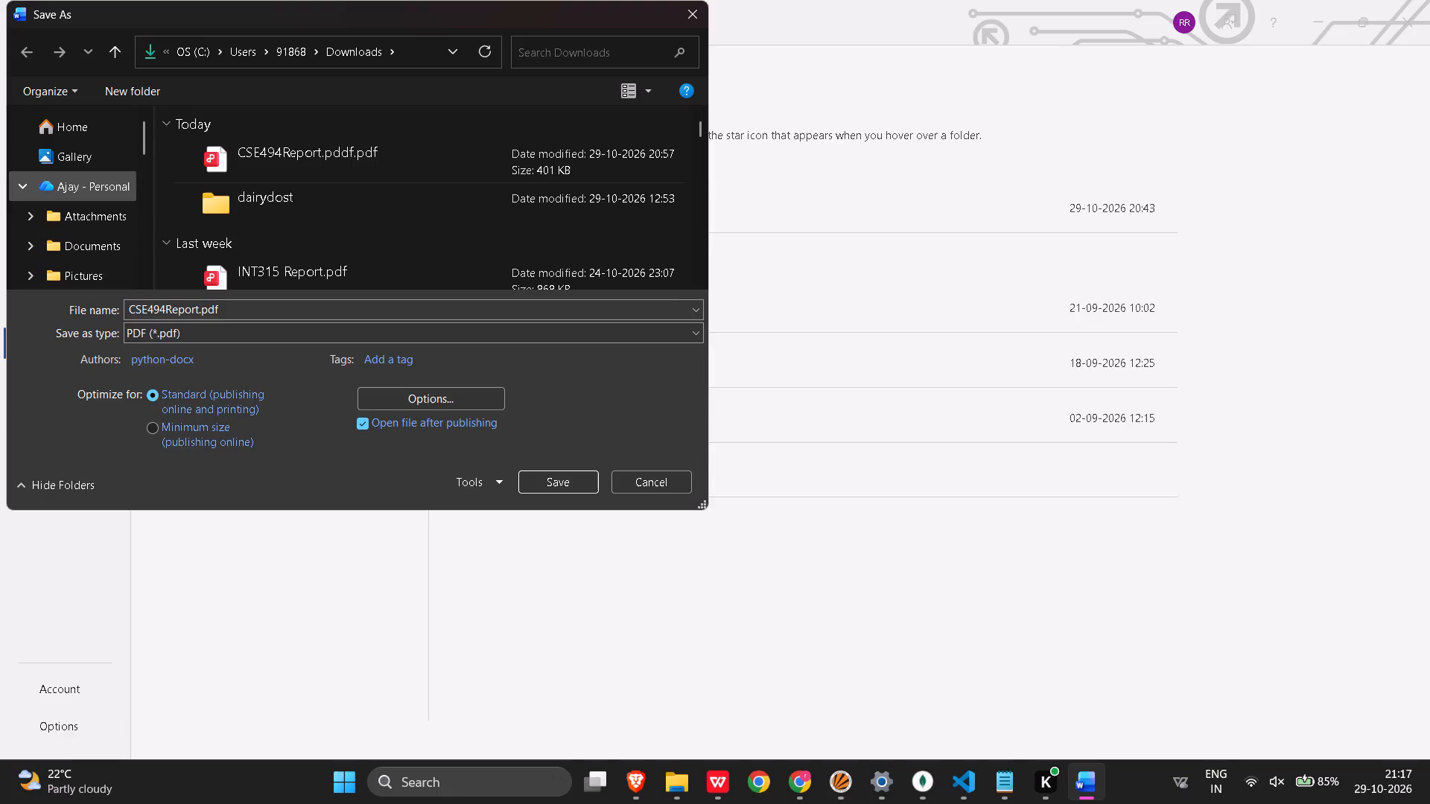
scroll(66, 188, down, 1)
scroll(66, 188, up, 1)
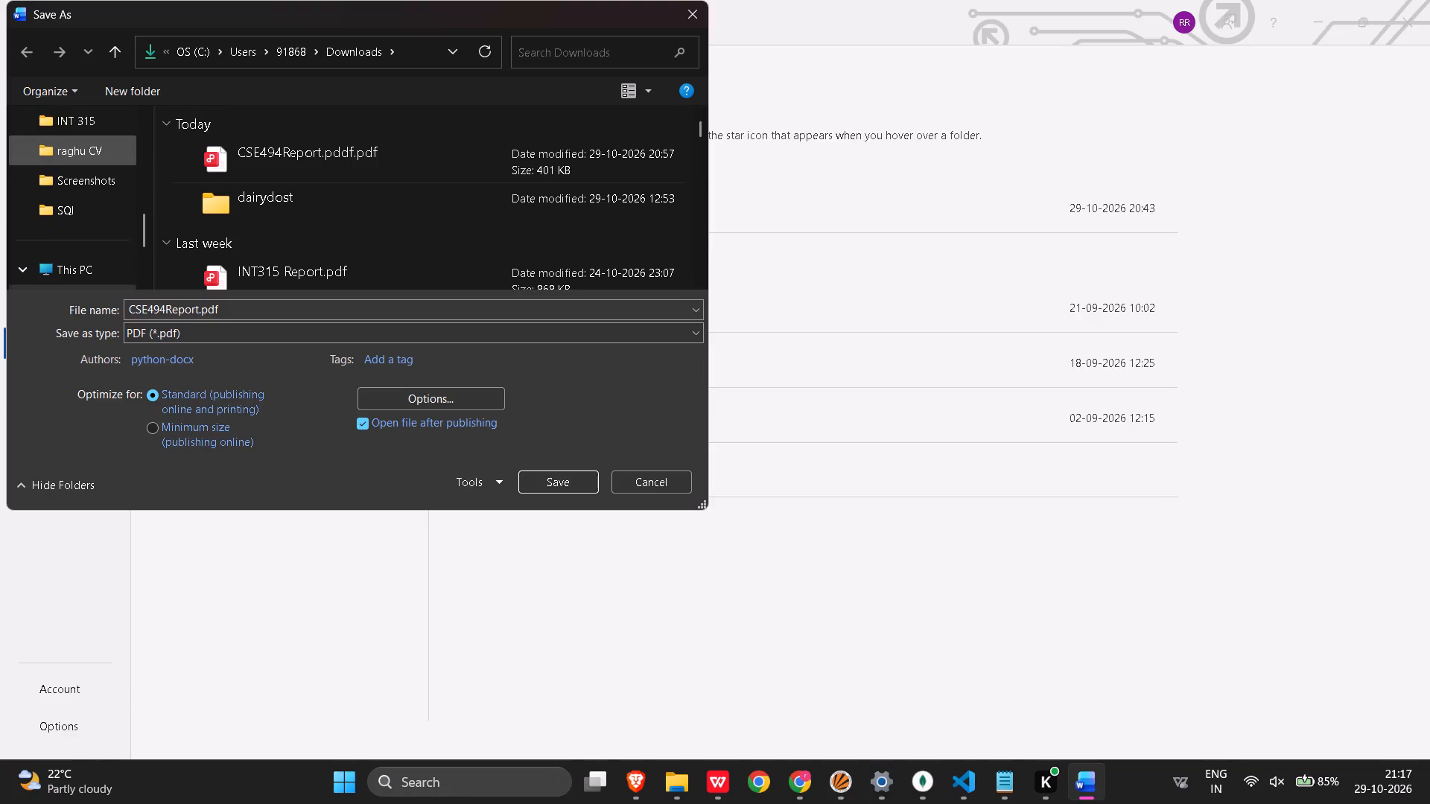
scroll(66, 188, up, 3)
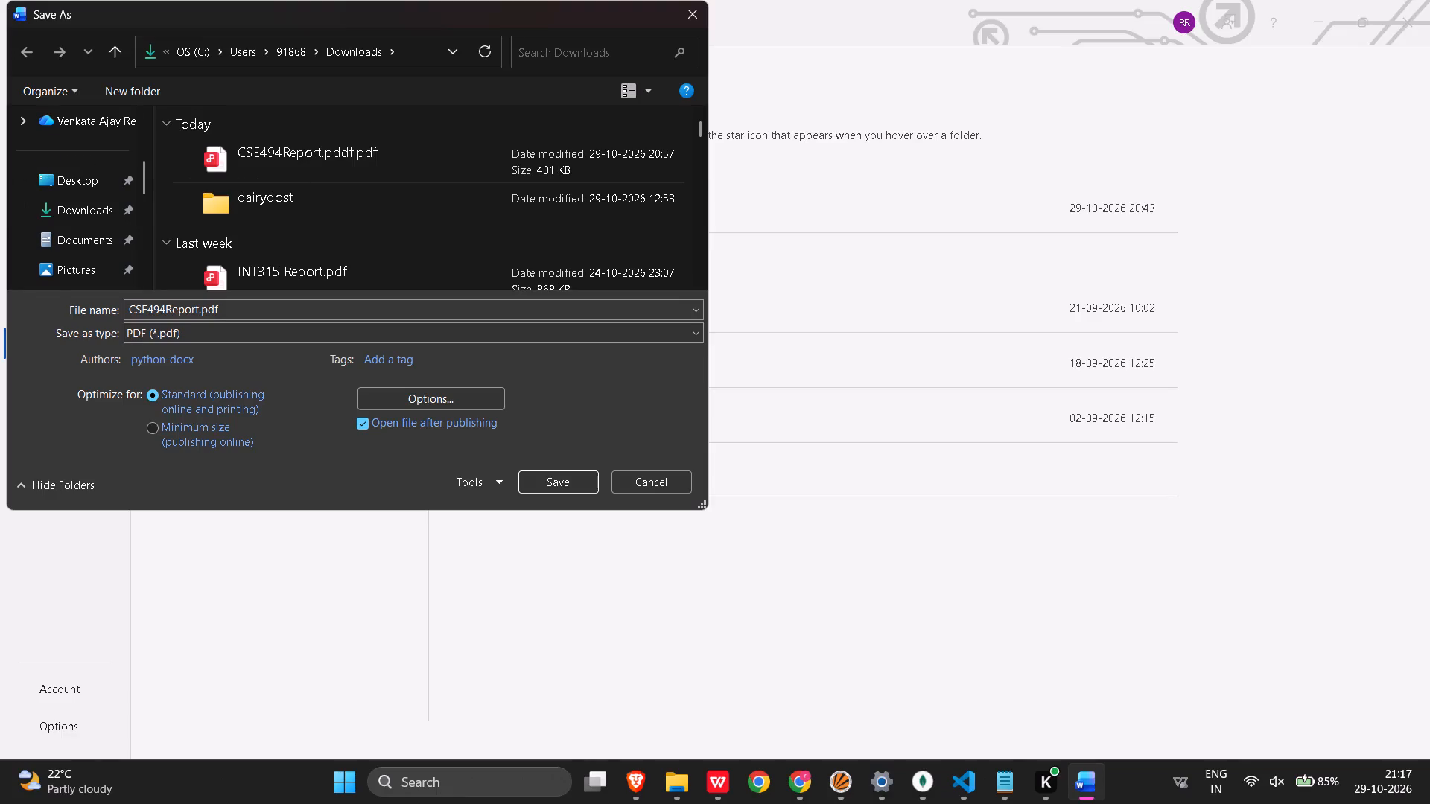
scroll(66, 188, up, 1)
click(71, 204)
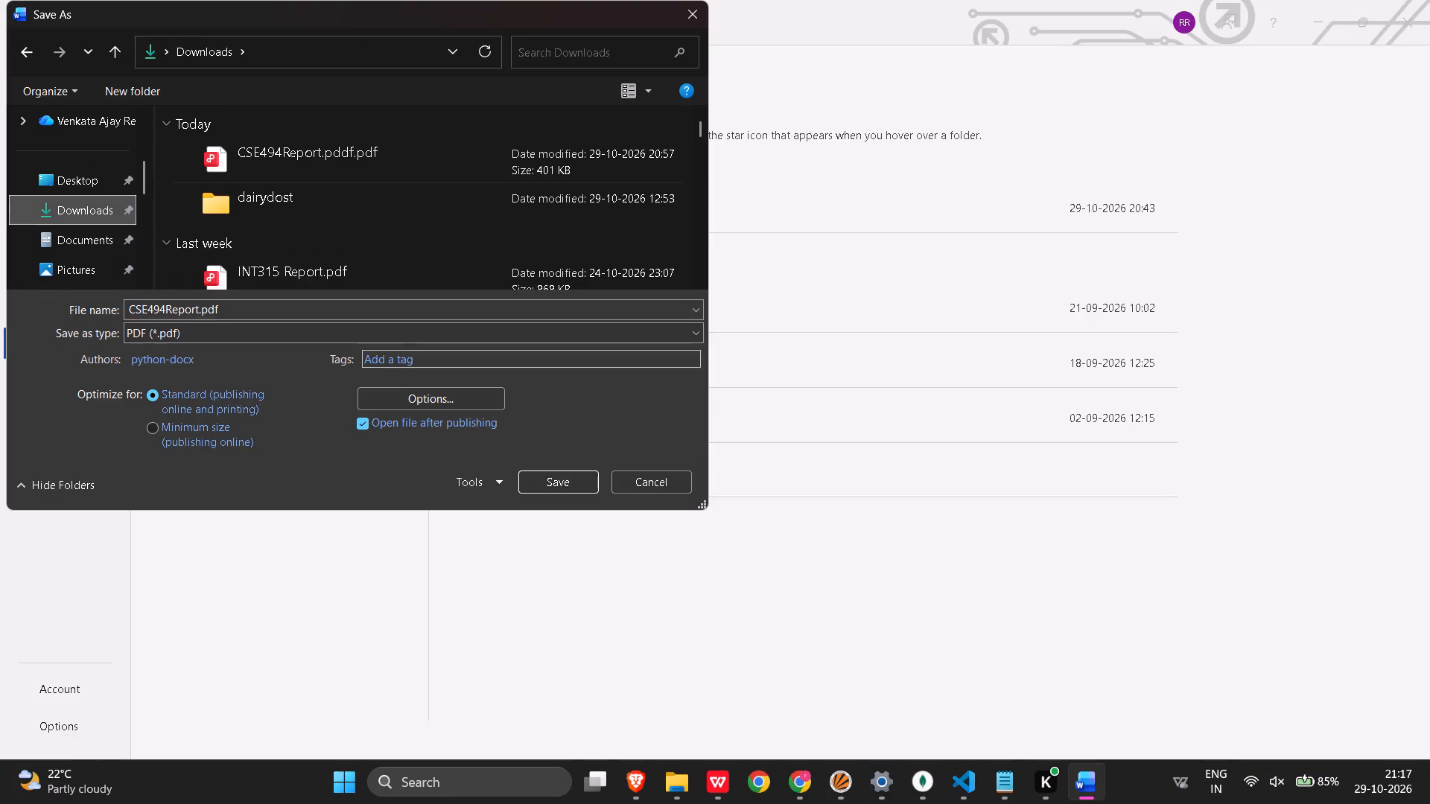
click(558, 480)
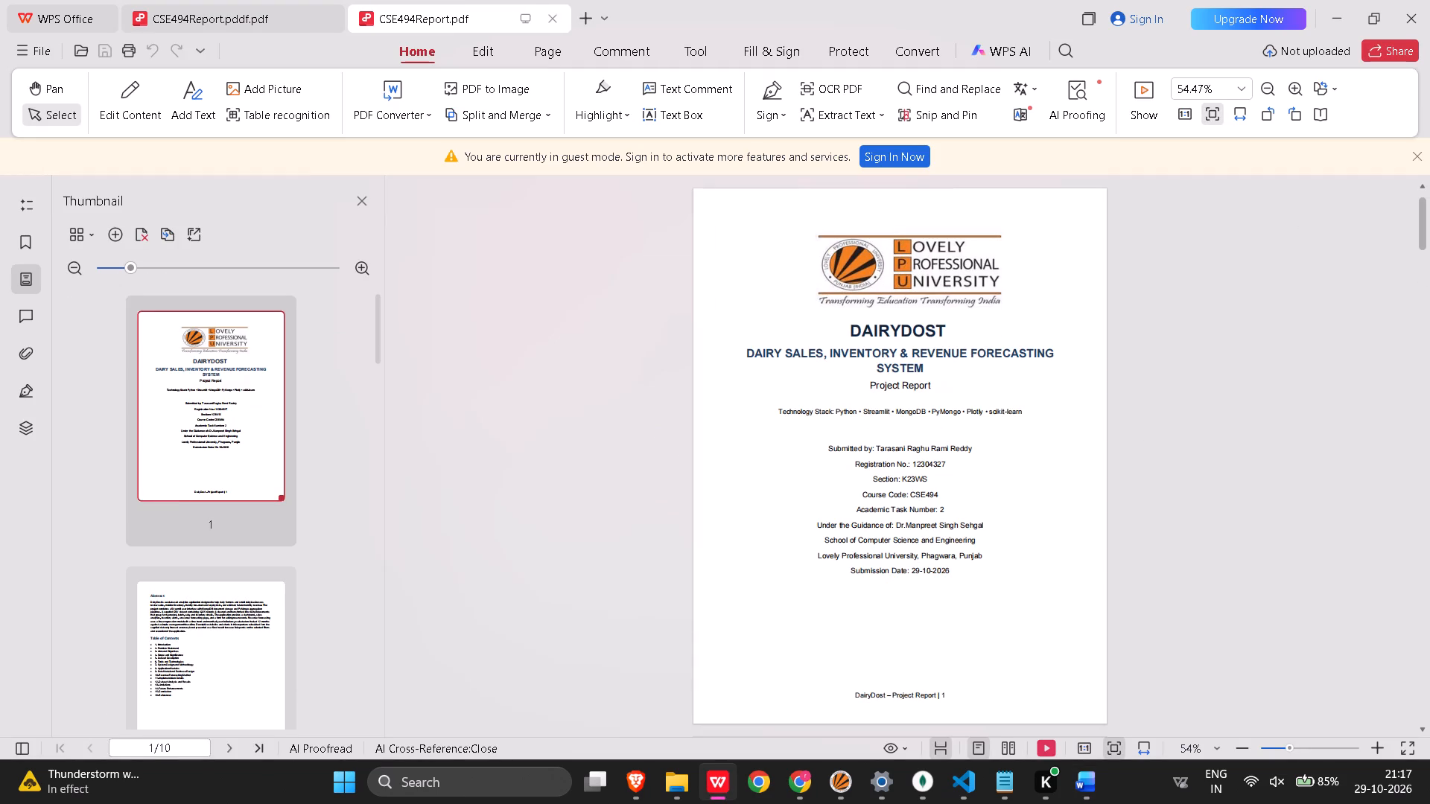
Close WPS Office and delete the misnamed CSE494Report.pddf.pdf from the Downloads folder in File Explorer.
click(1429, 13)
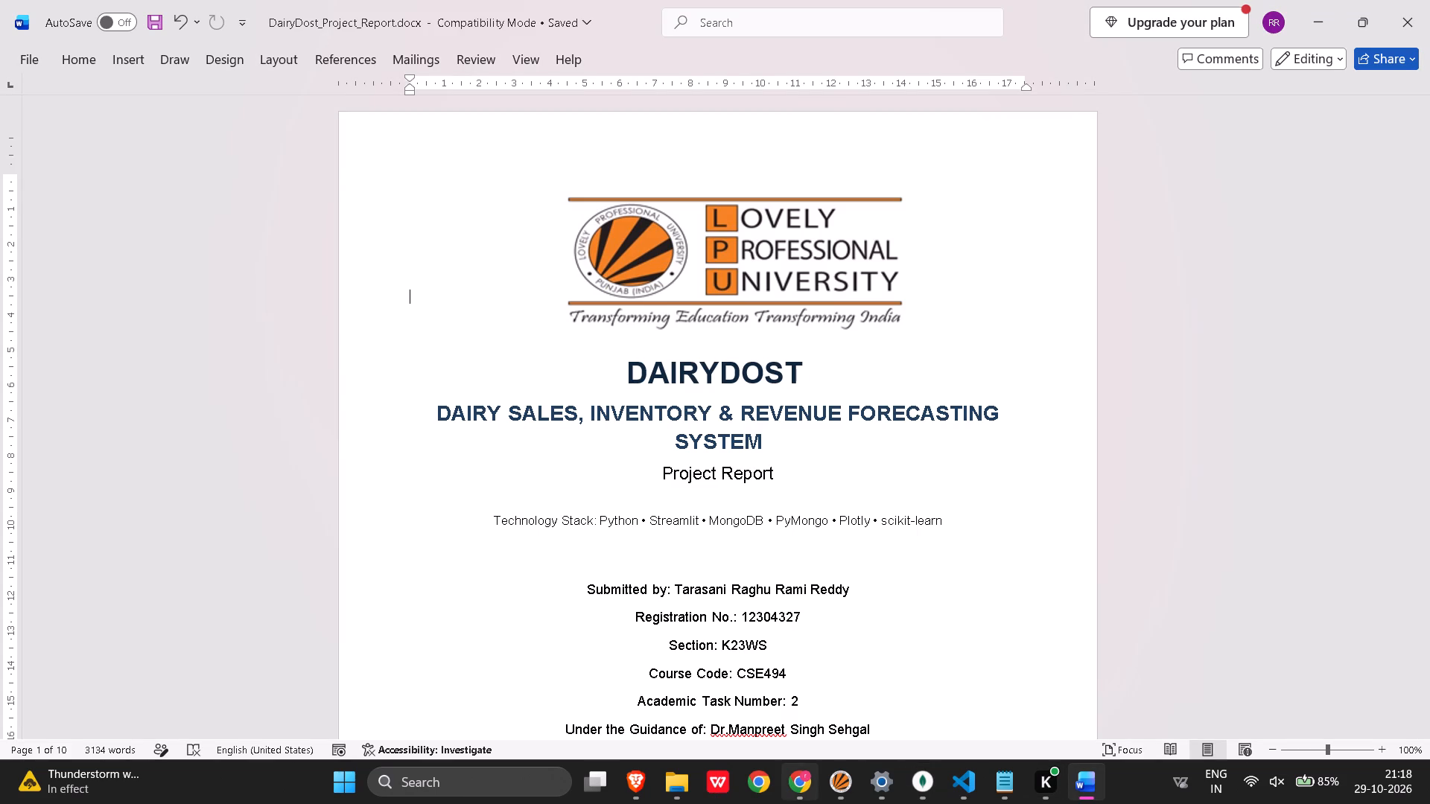
click(670, 770)
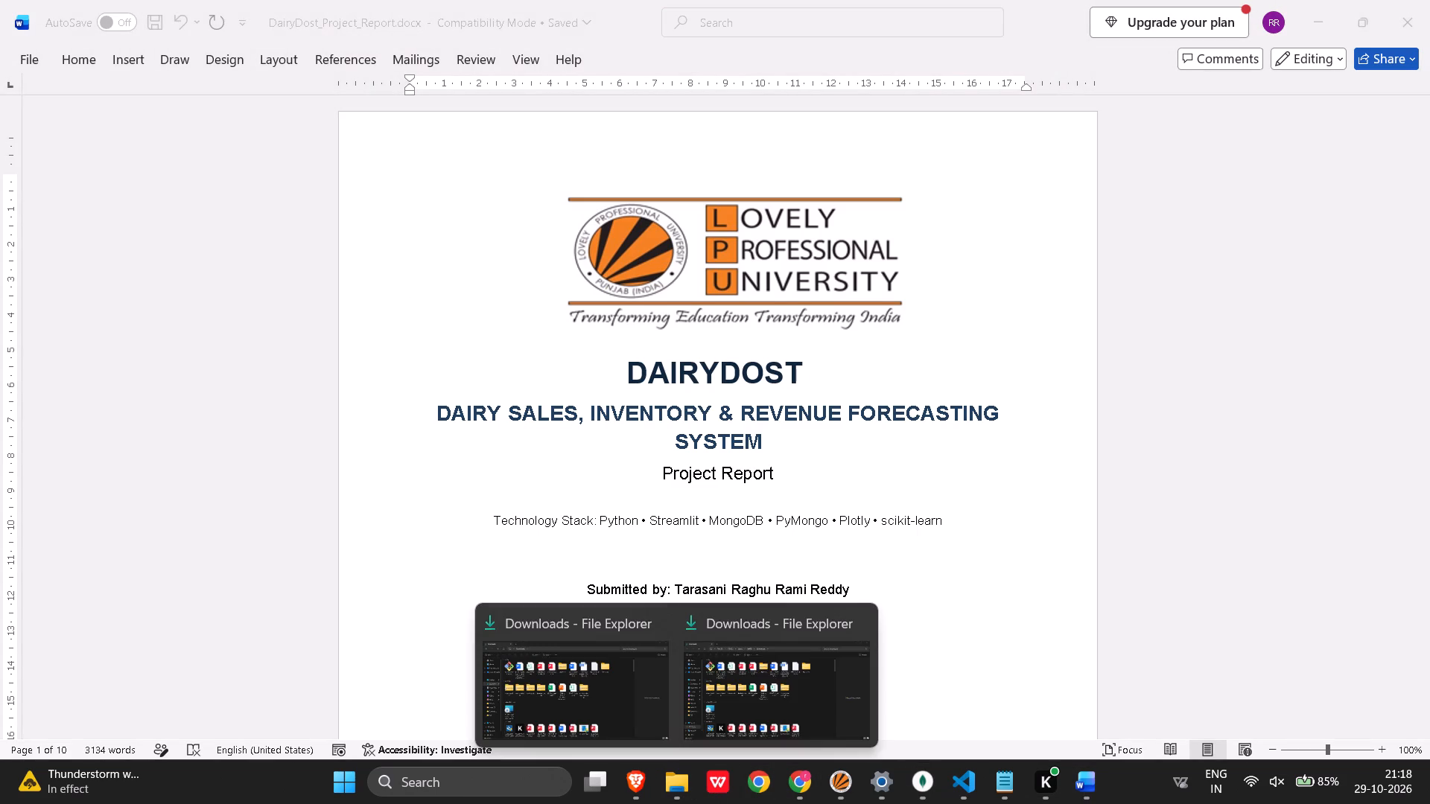
click(588, 660)
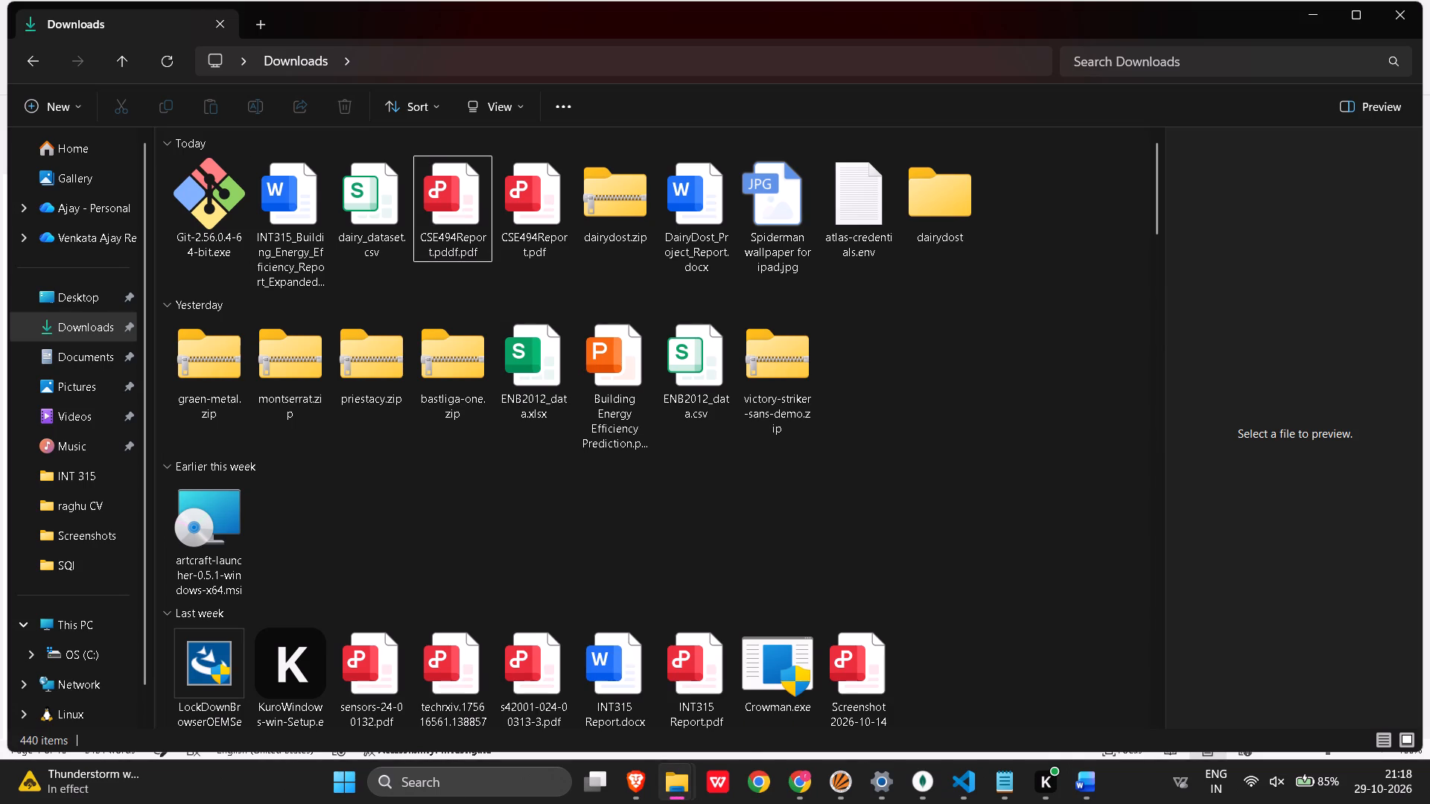
click(430, 183)
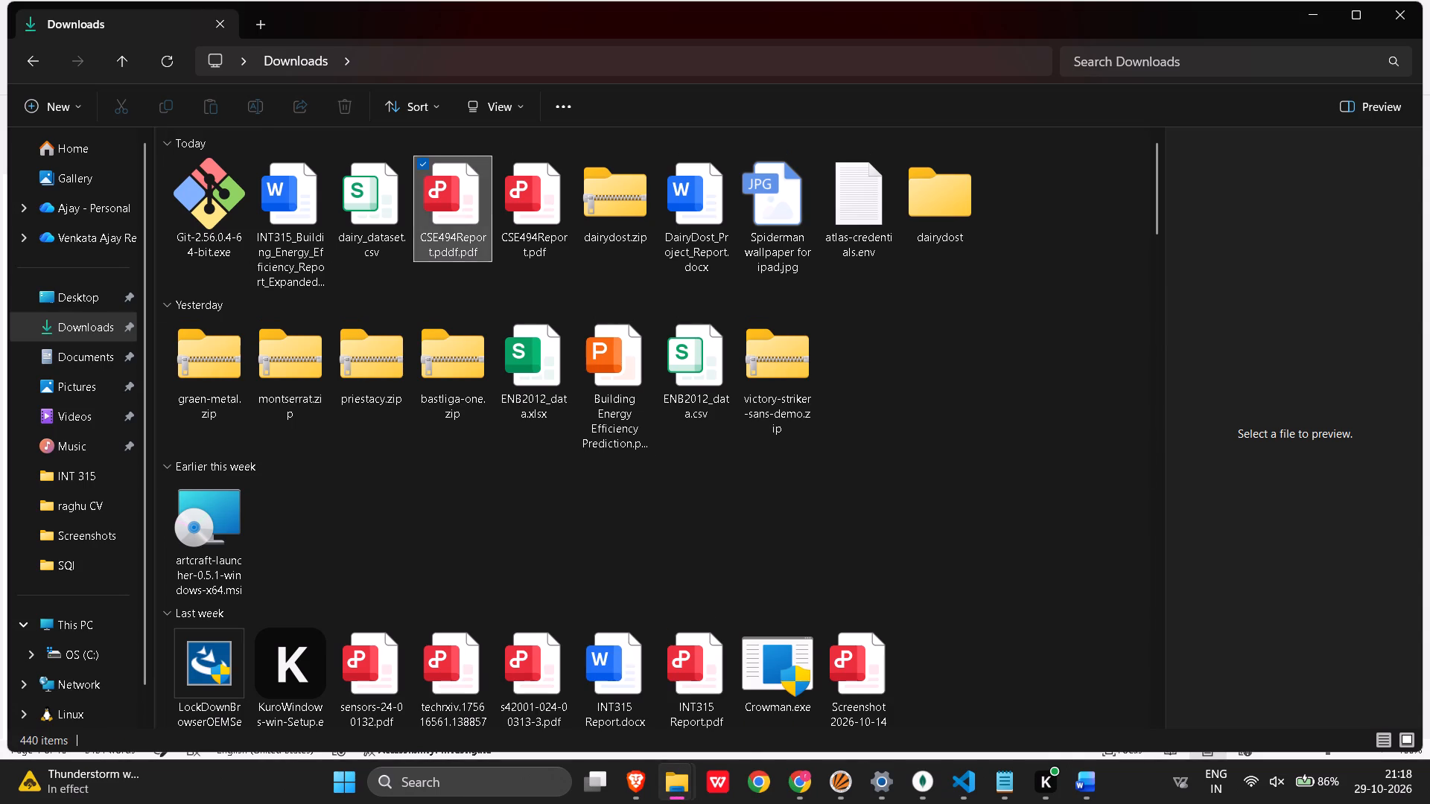
click(352, 107)
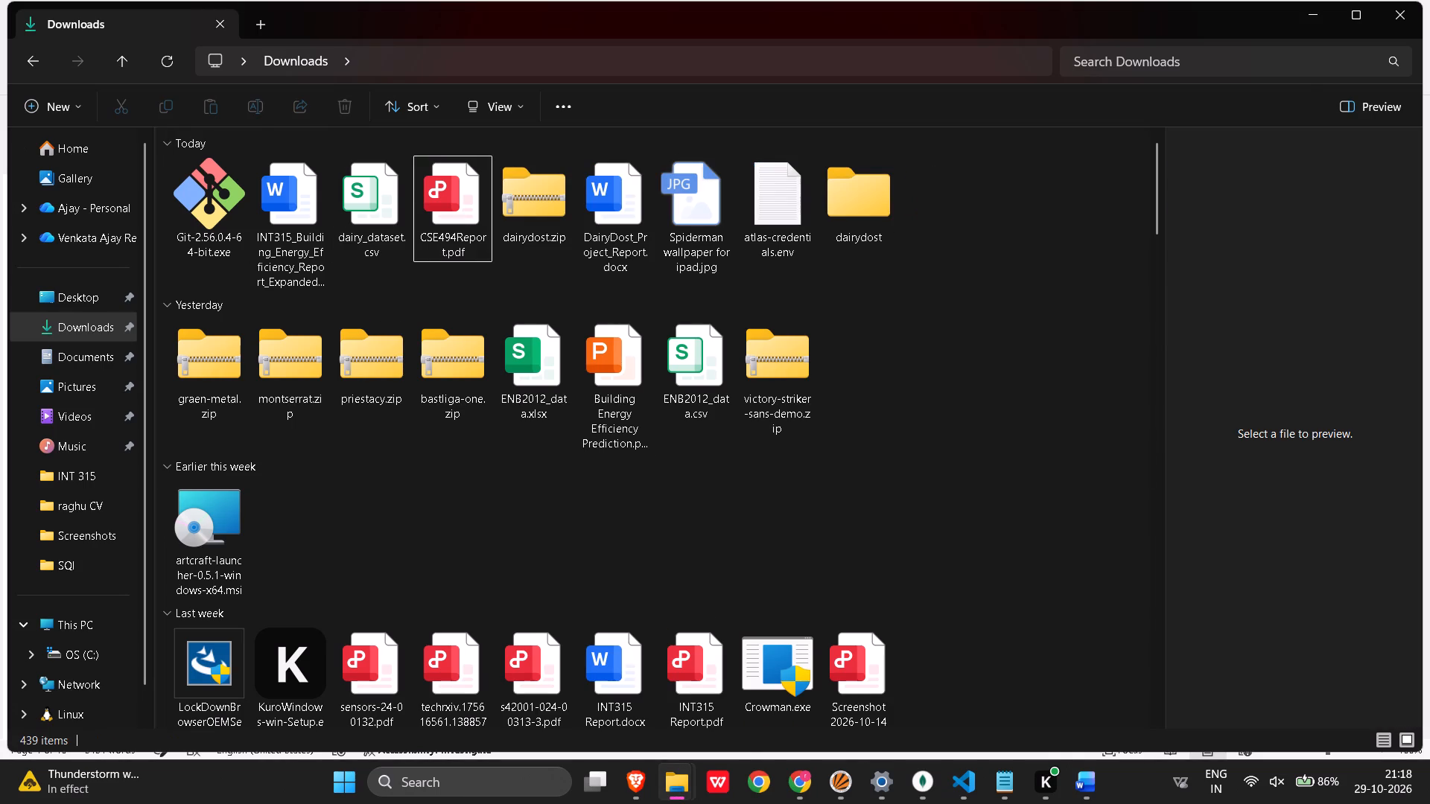